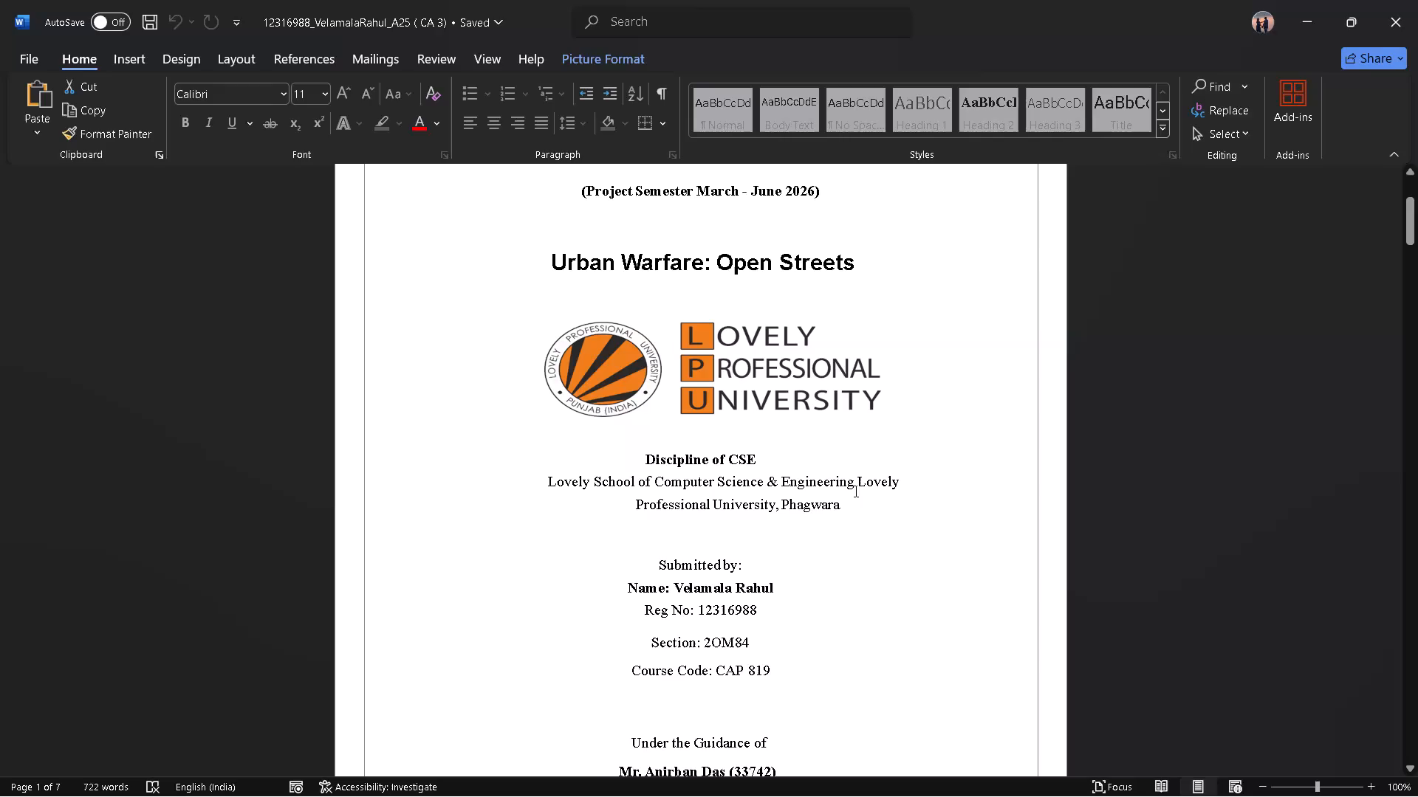
Switch to the AI-Driven Crop Disease capstone report document and delete the full-page cover image on page 1.
{"action": "key", "text": "alt+Tab"}
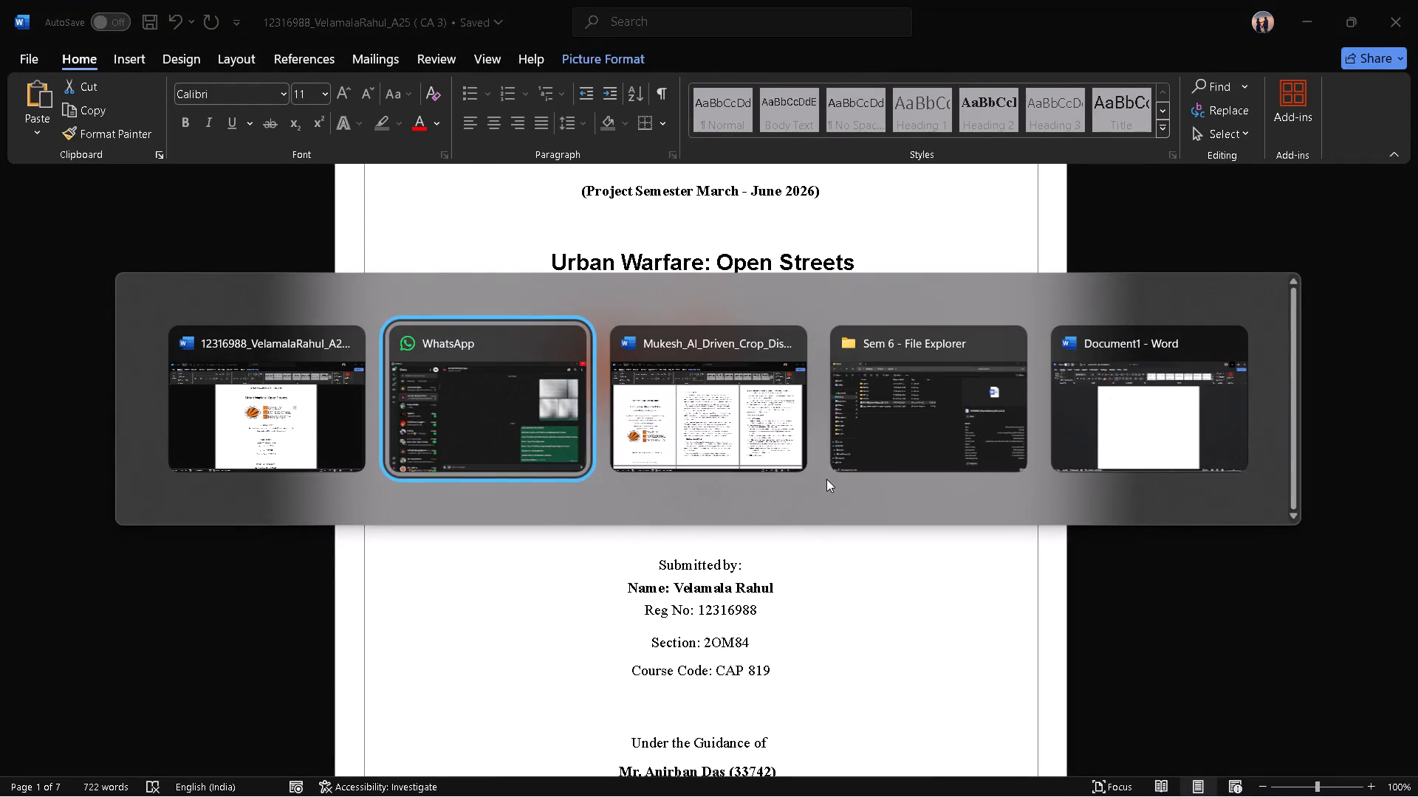
{"action": "key", "text": "alt+Tab"}
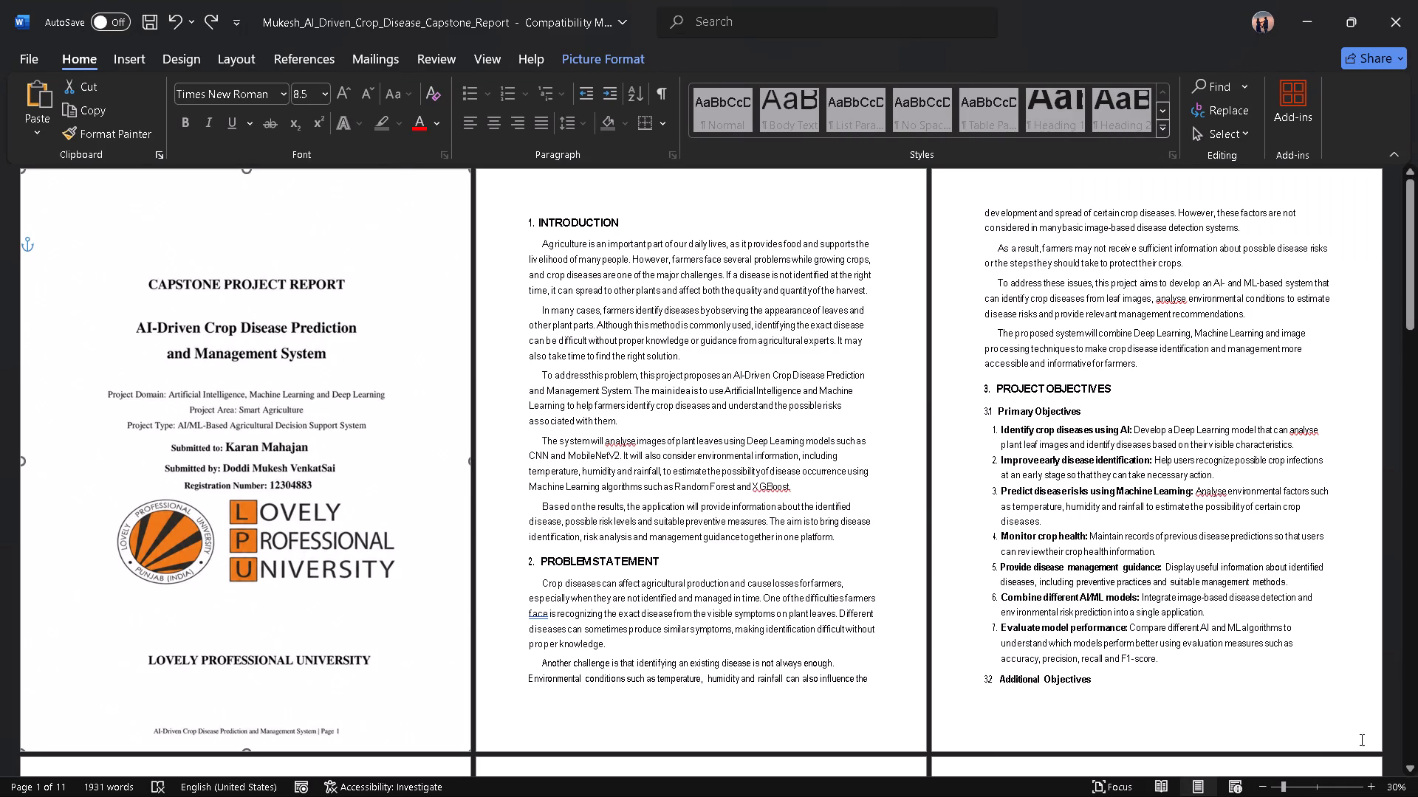
{"action": "left_click", "coordinate": [1377, 790]}
{"action": "left_click", "coordinate": [1377, 790]}
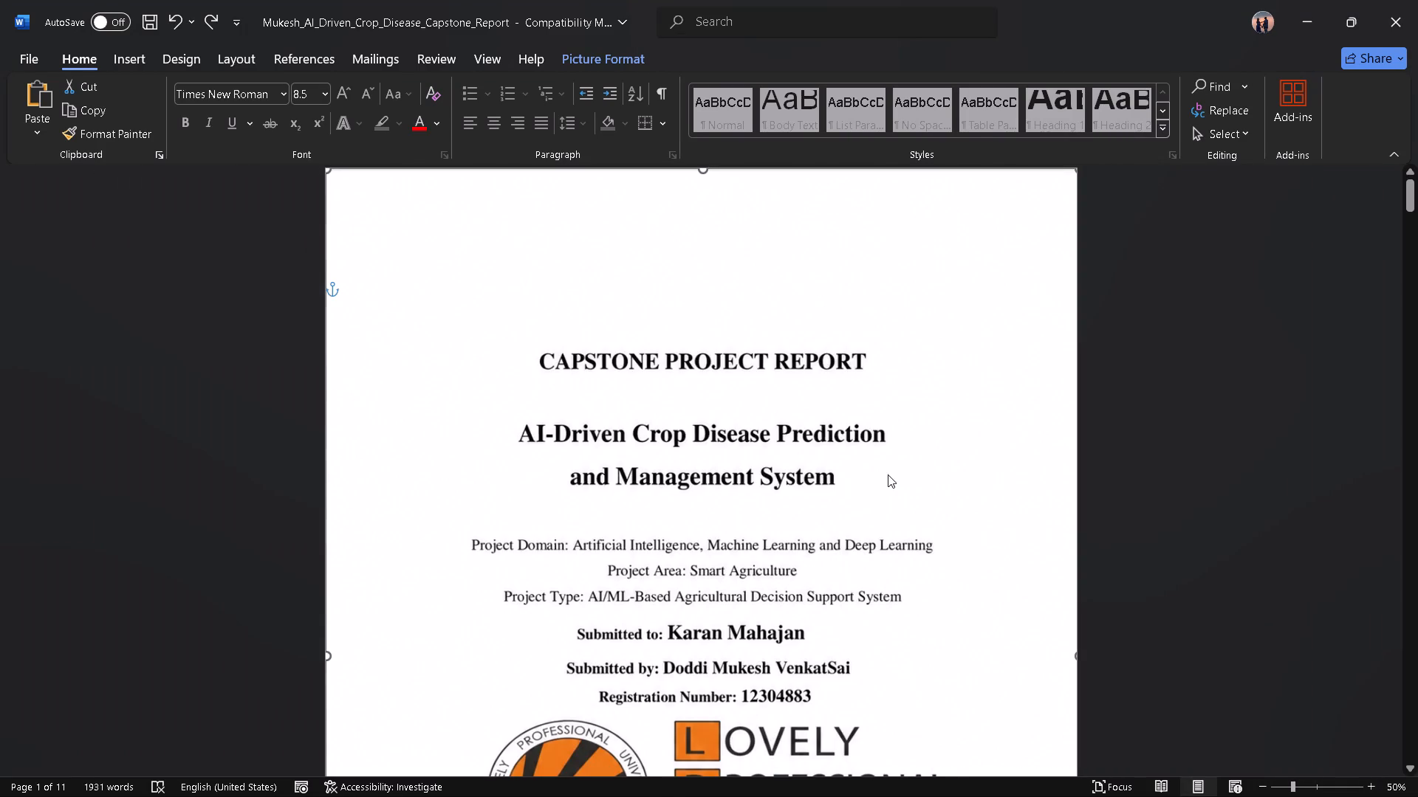
{"action": "left_click", "coordinate": [886, 474]}
{"action": "key", "text": "BackSpace"}
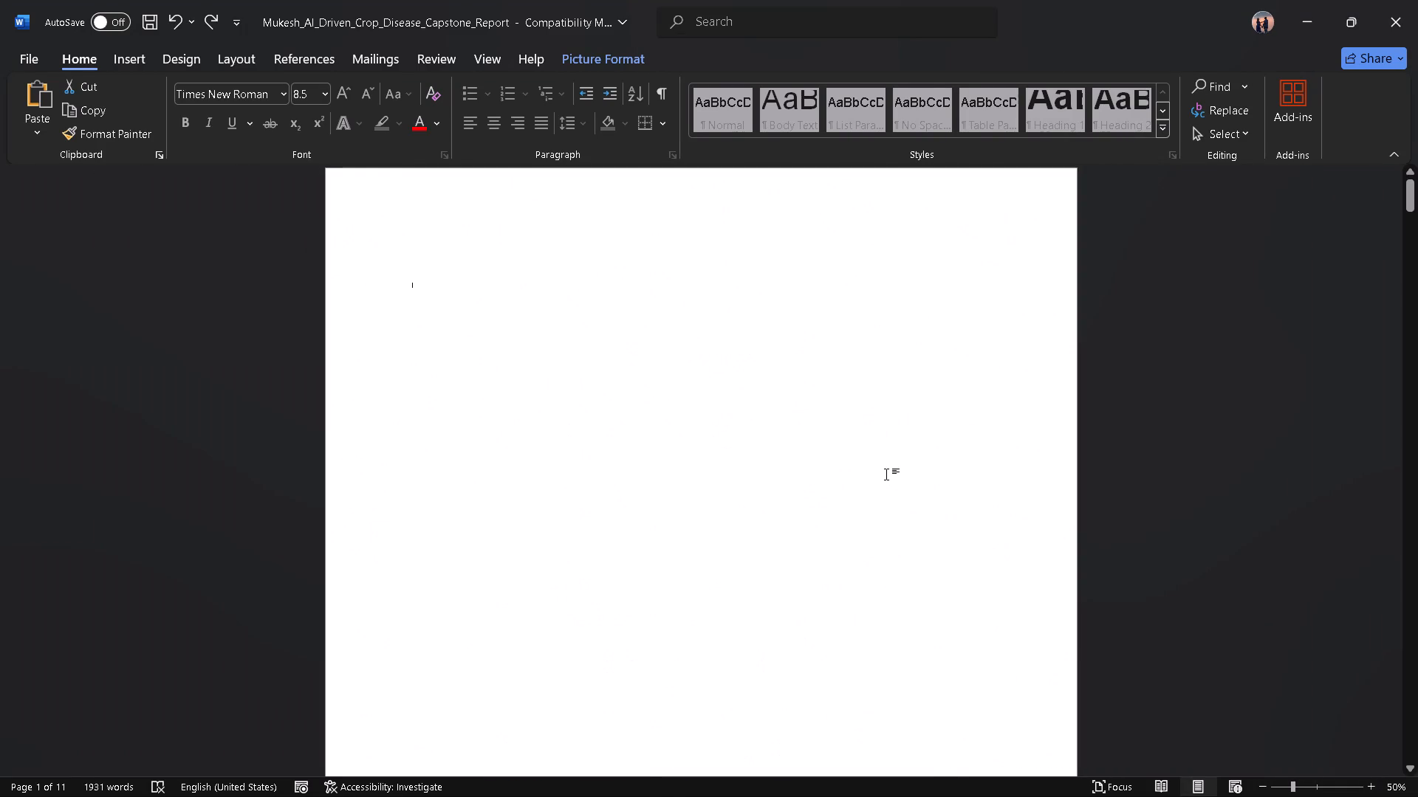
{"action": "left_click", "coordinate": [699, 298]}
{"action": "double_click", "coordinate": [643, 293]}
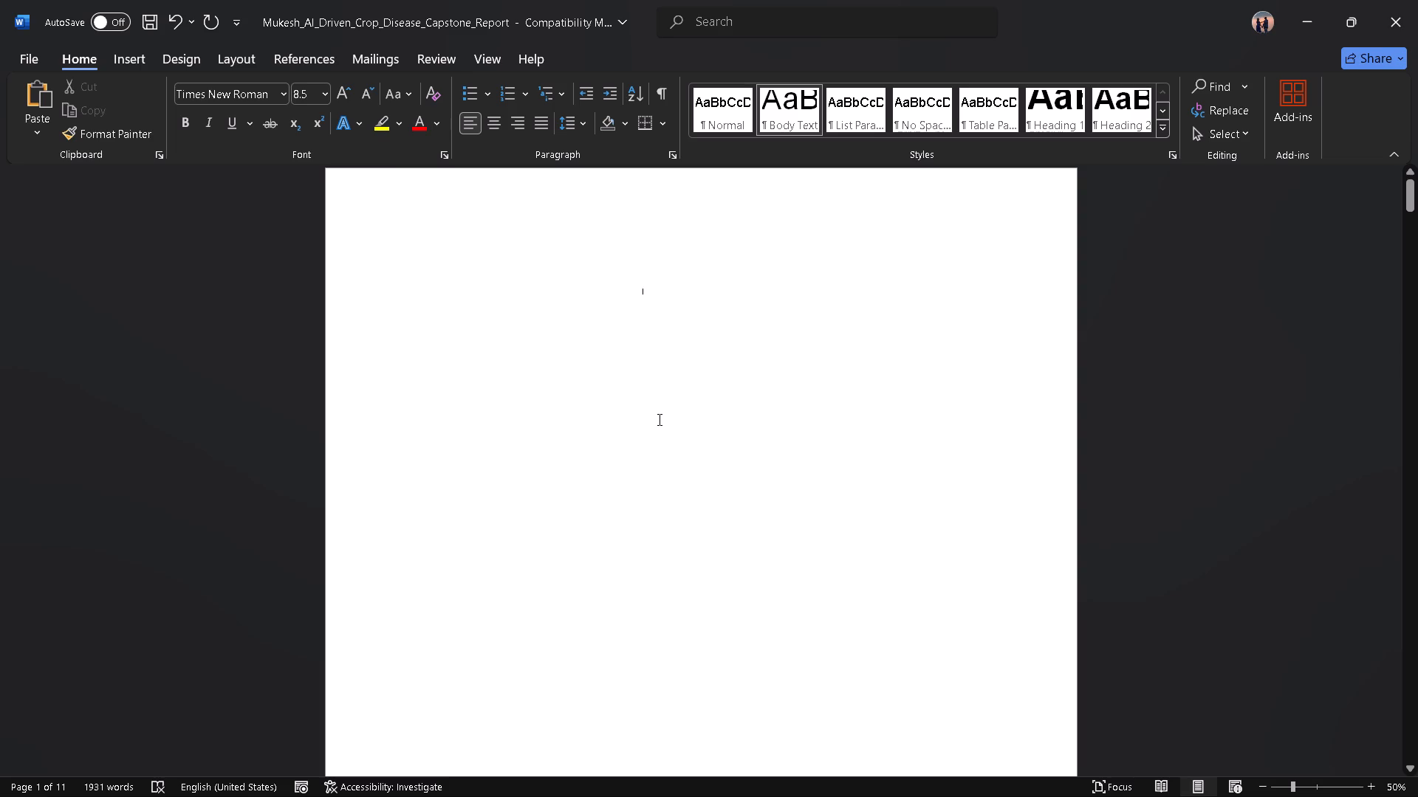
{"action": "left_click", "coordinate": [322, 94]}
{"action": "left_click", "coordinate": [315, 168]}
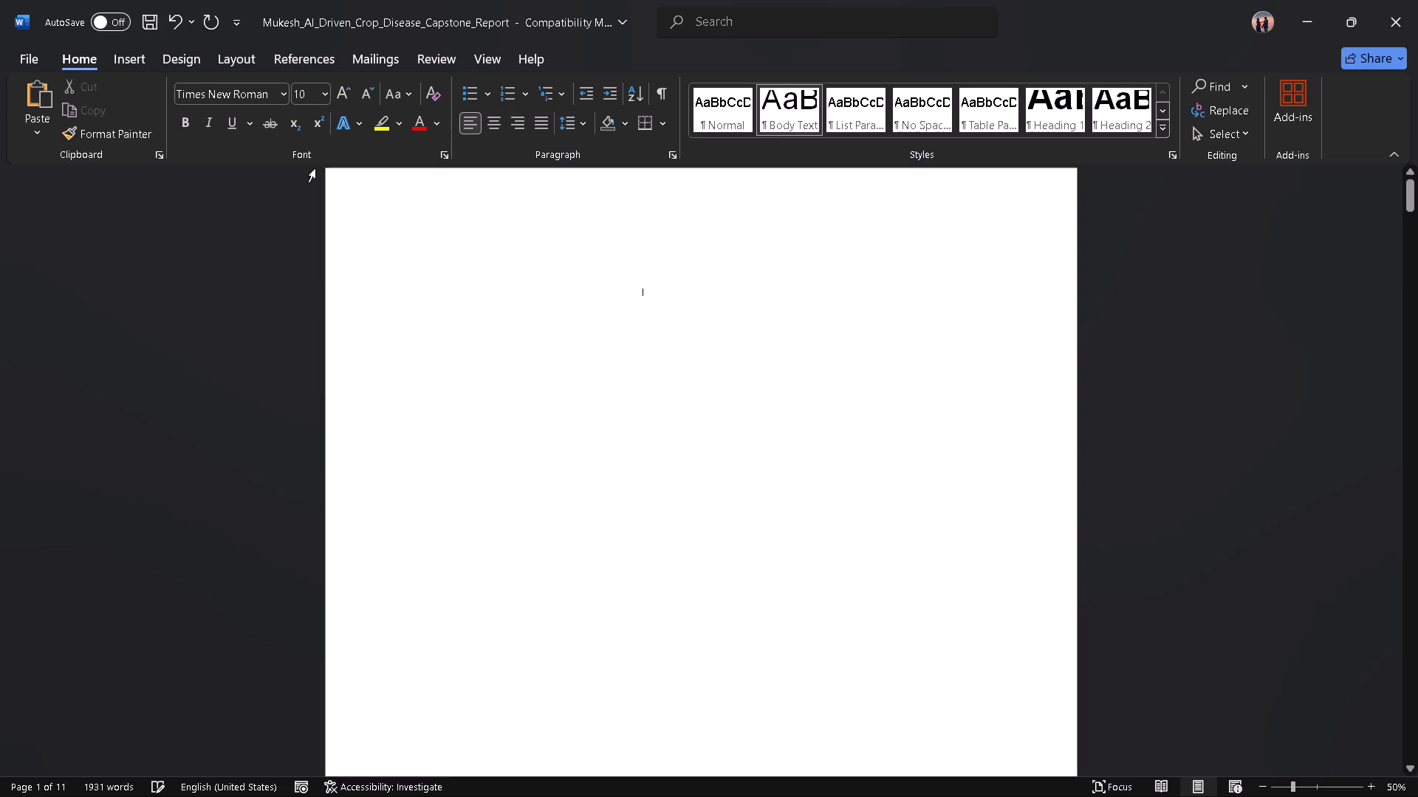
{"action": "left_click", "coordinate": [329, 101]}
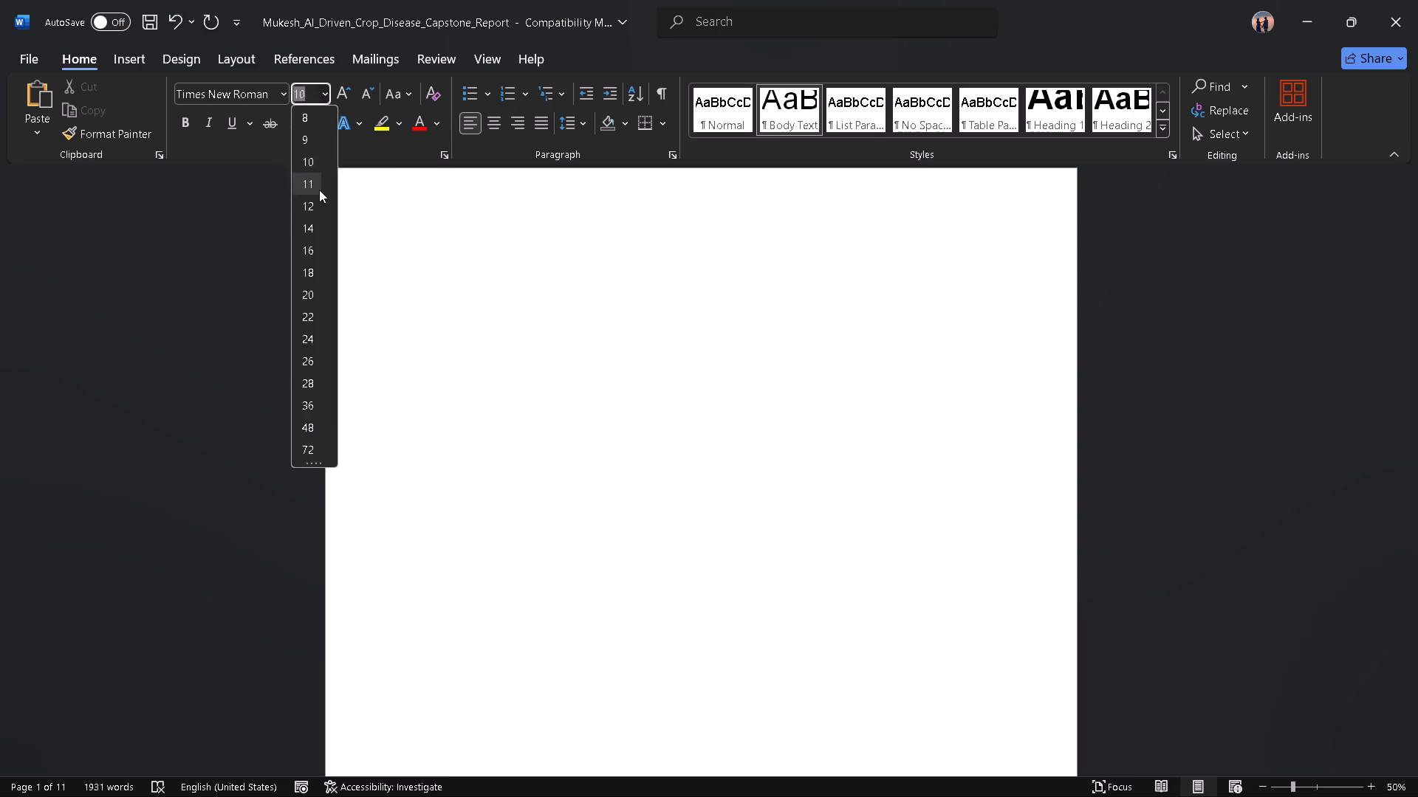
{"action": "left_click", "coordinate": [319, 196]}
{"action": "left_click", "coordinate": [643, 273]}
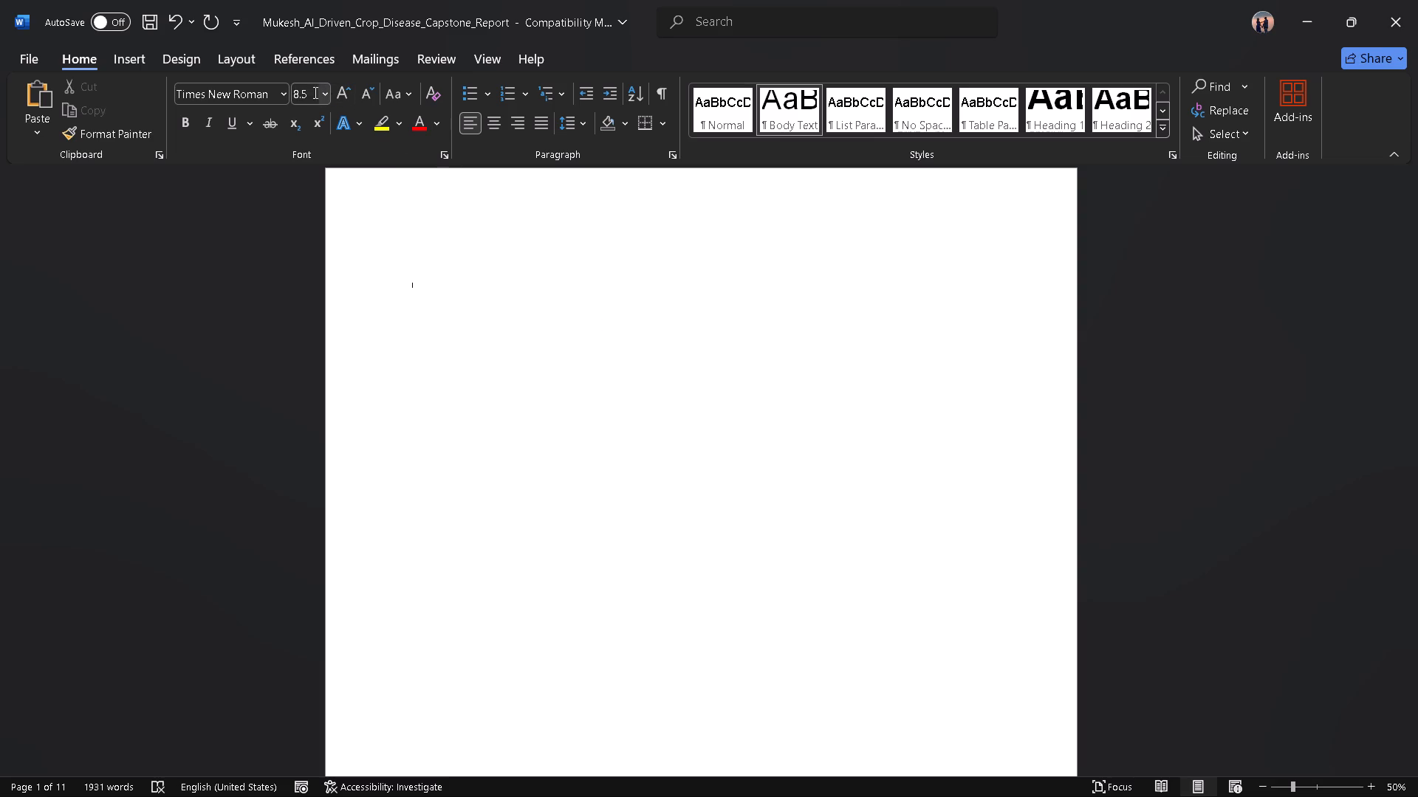
Paste the copied cover text at the start of the blank first page, with the font set to Arial, size 12.
{"action": "left_click", "coordinate": [278, 96]}
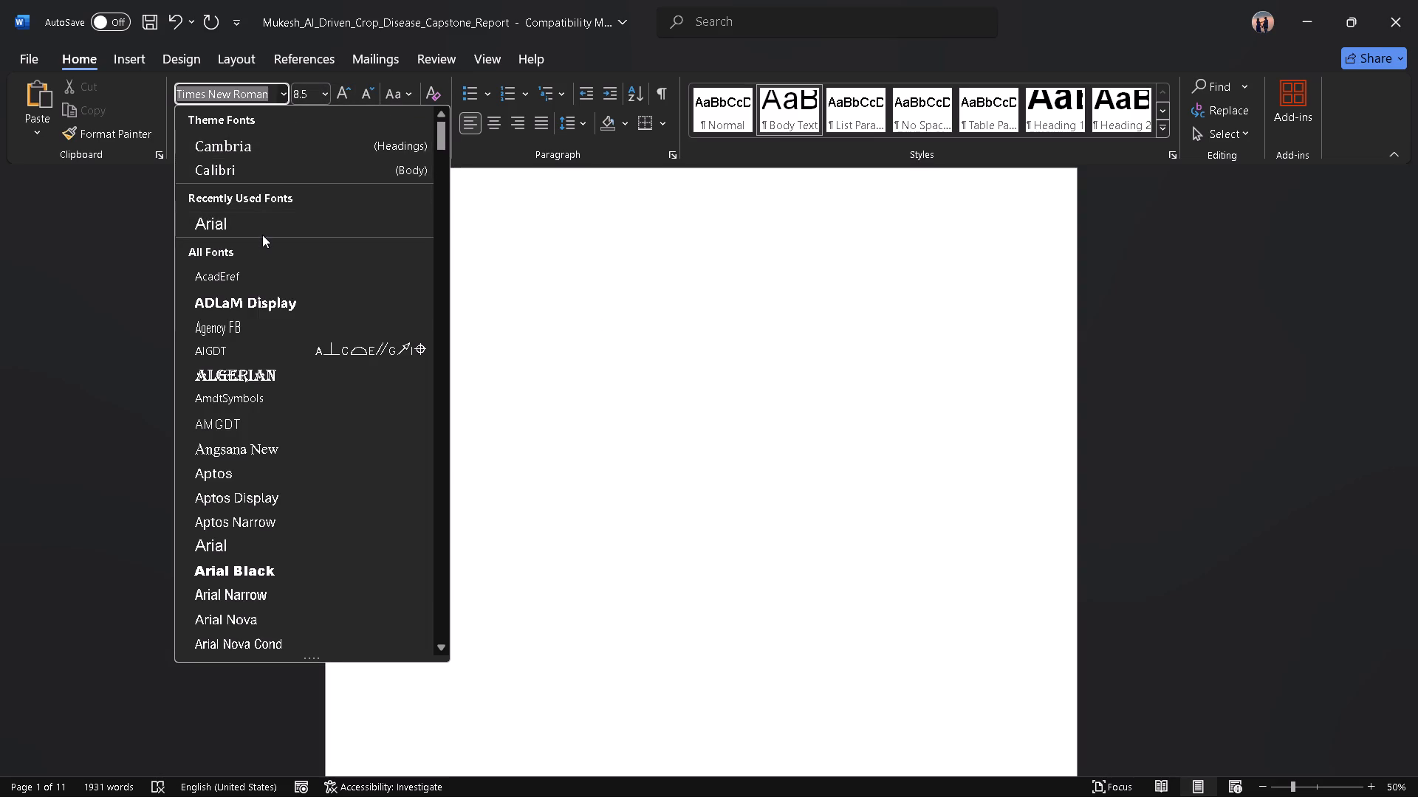
{"action": "left_click", "coordinate": [260, 227]}
{"action": "left_click", "coordinate": [323, 96]}
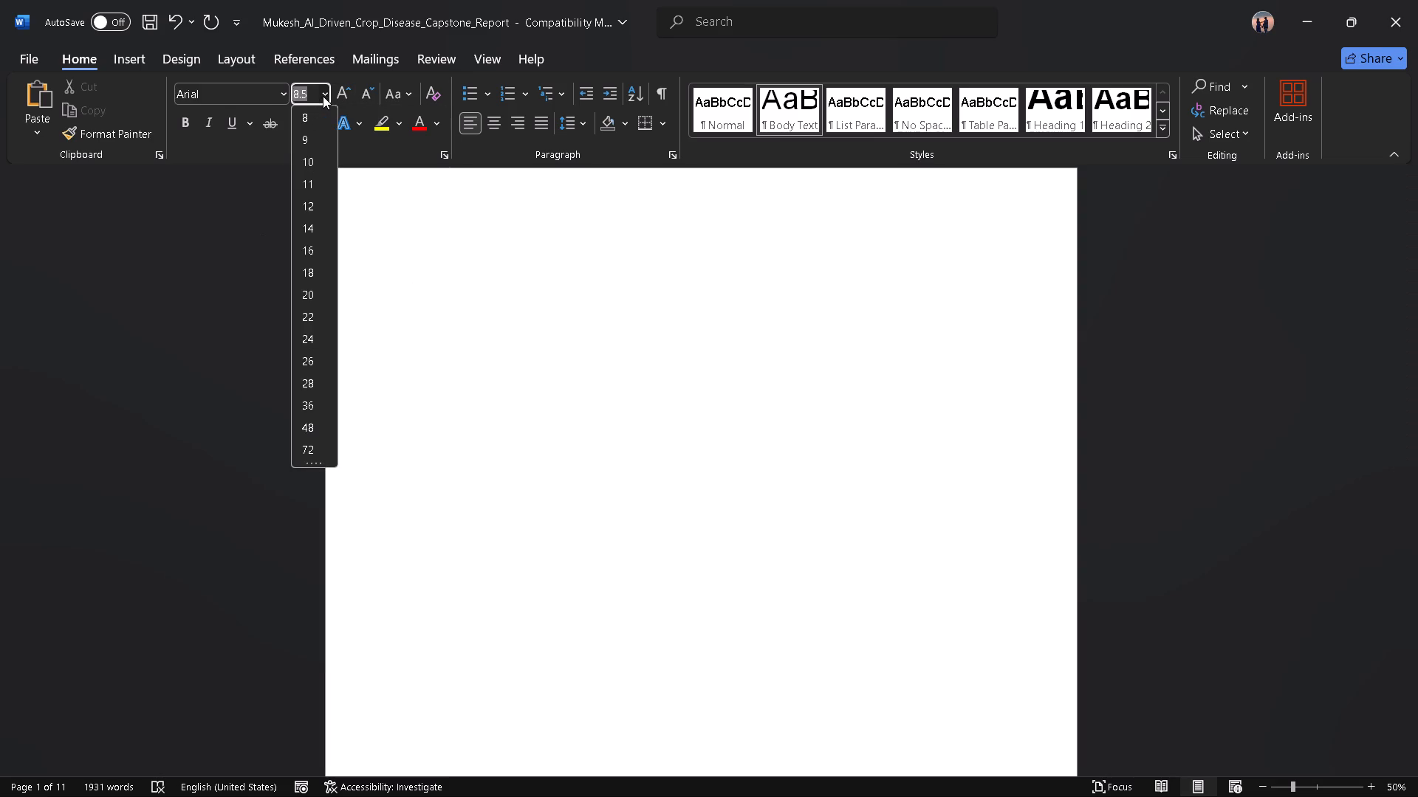
{"action": "left_click", "coordinate": [316, 212]}
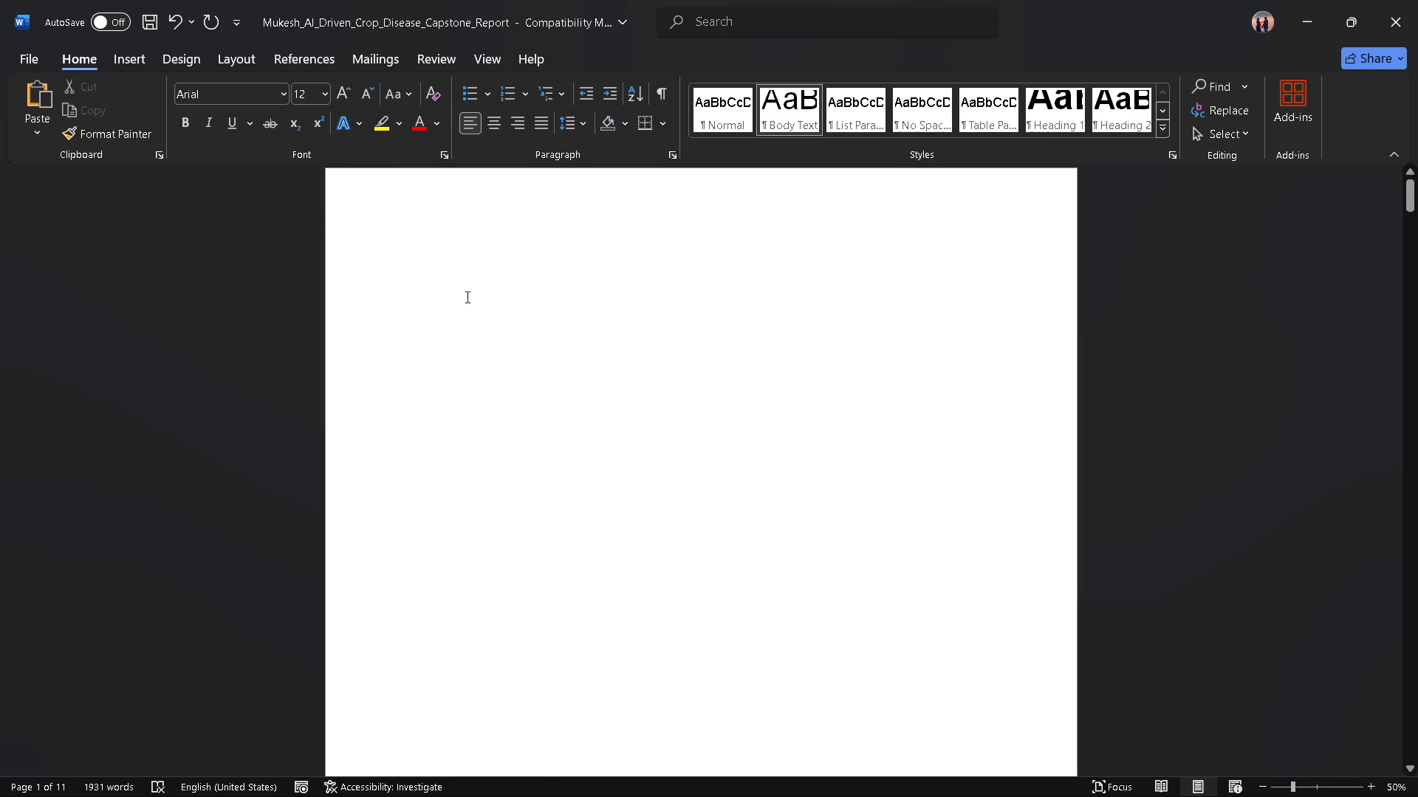
{"action": "key", "text": "ctrl+v"}
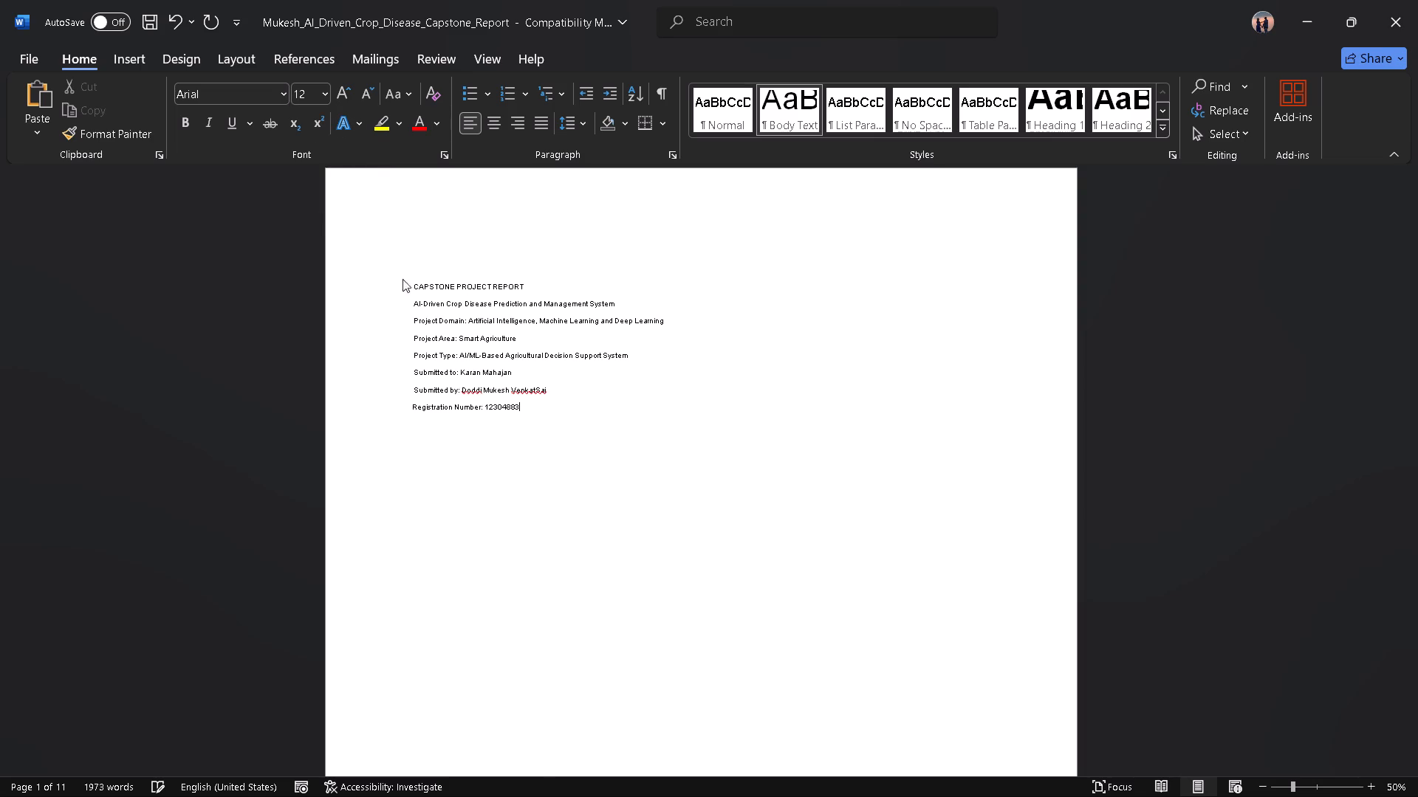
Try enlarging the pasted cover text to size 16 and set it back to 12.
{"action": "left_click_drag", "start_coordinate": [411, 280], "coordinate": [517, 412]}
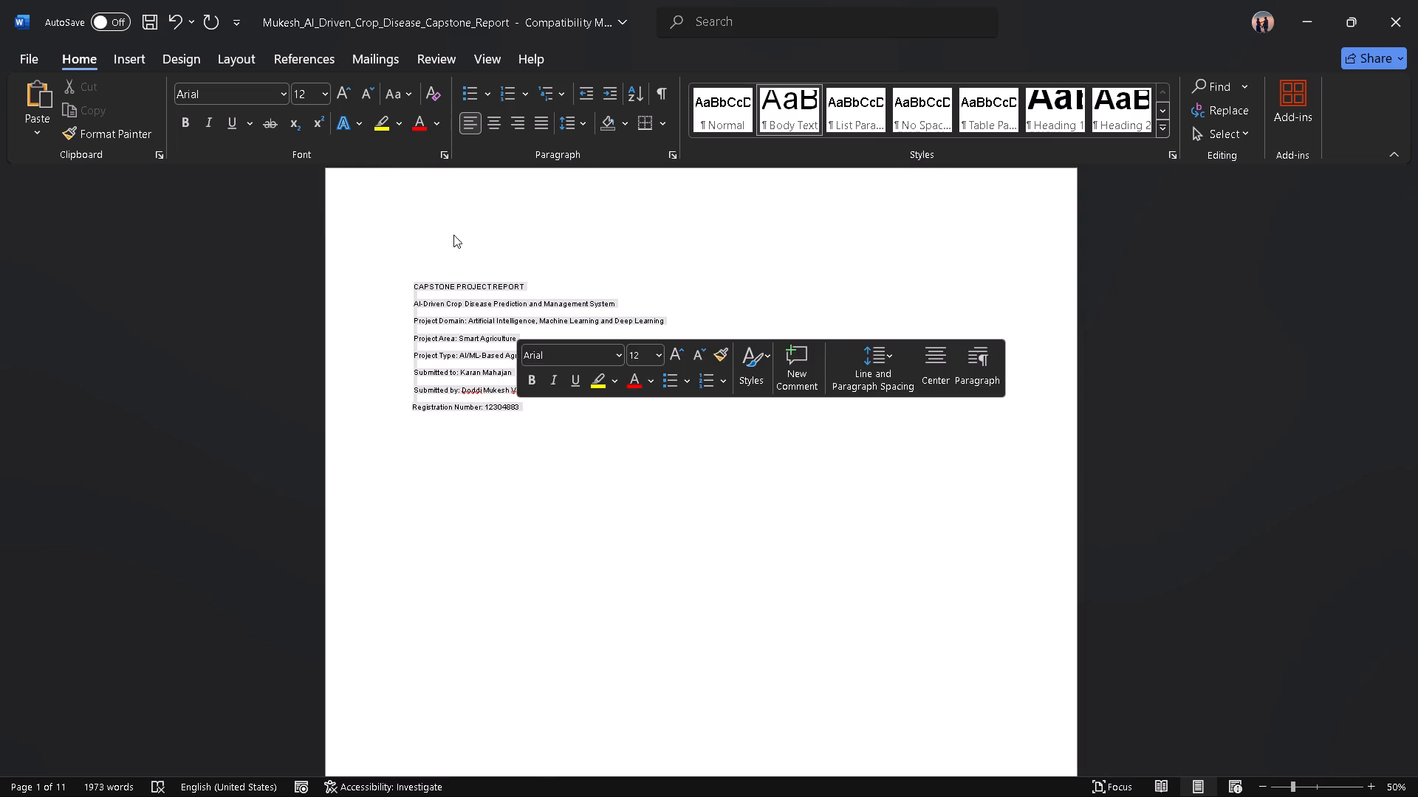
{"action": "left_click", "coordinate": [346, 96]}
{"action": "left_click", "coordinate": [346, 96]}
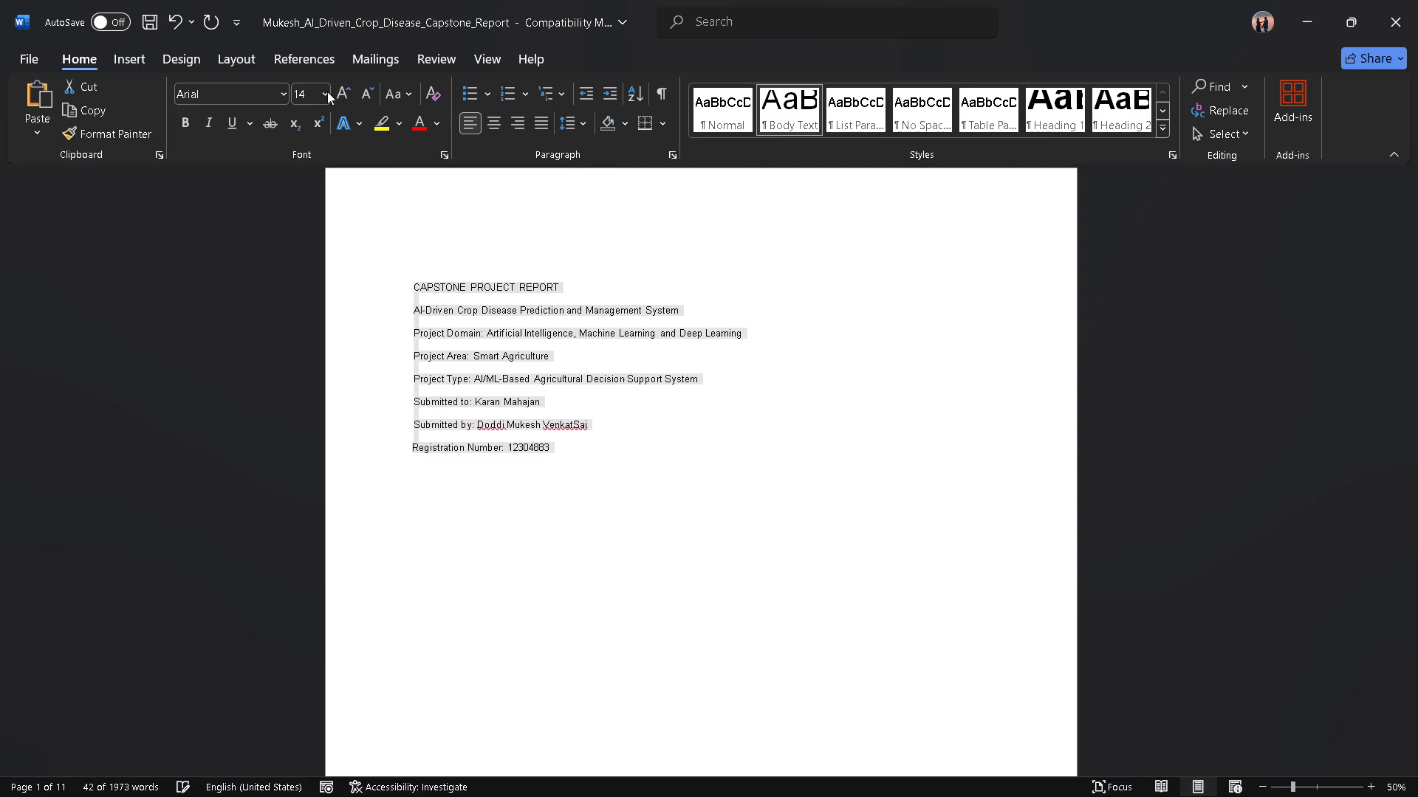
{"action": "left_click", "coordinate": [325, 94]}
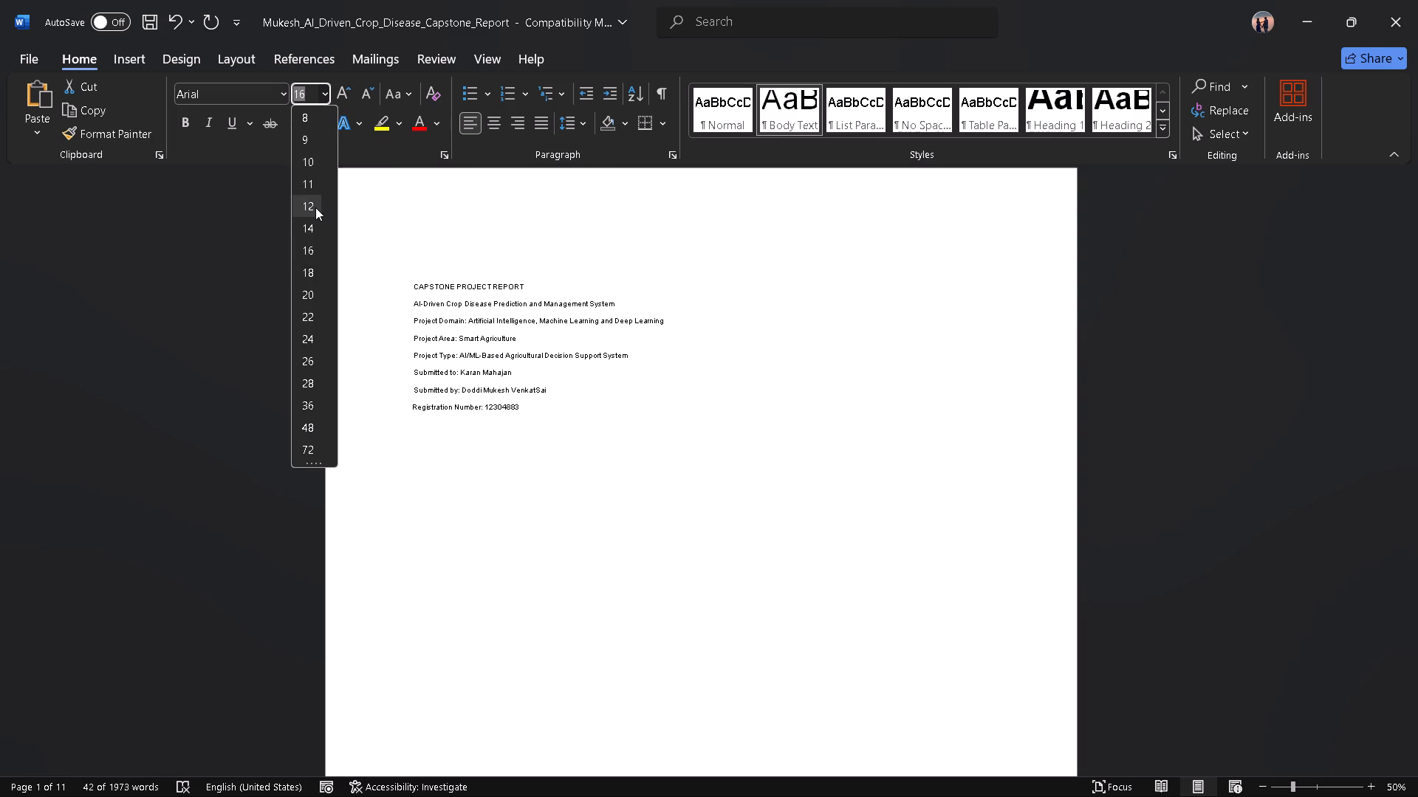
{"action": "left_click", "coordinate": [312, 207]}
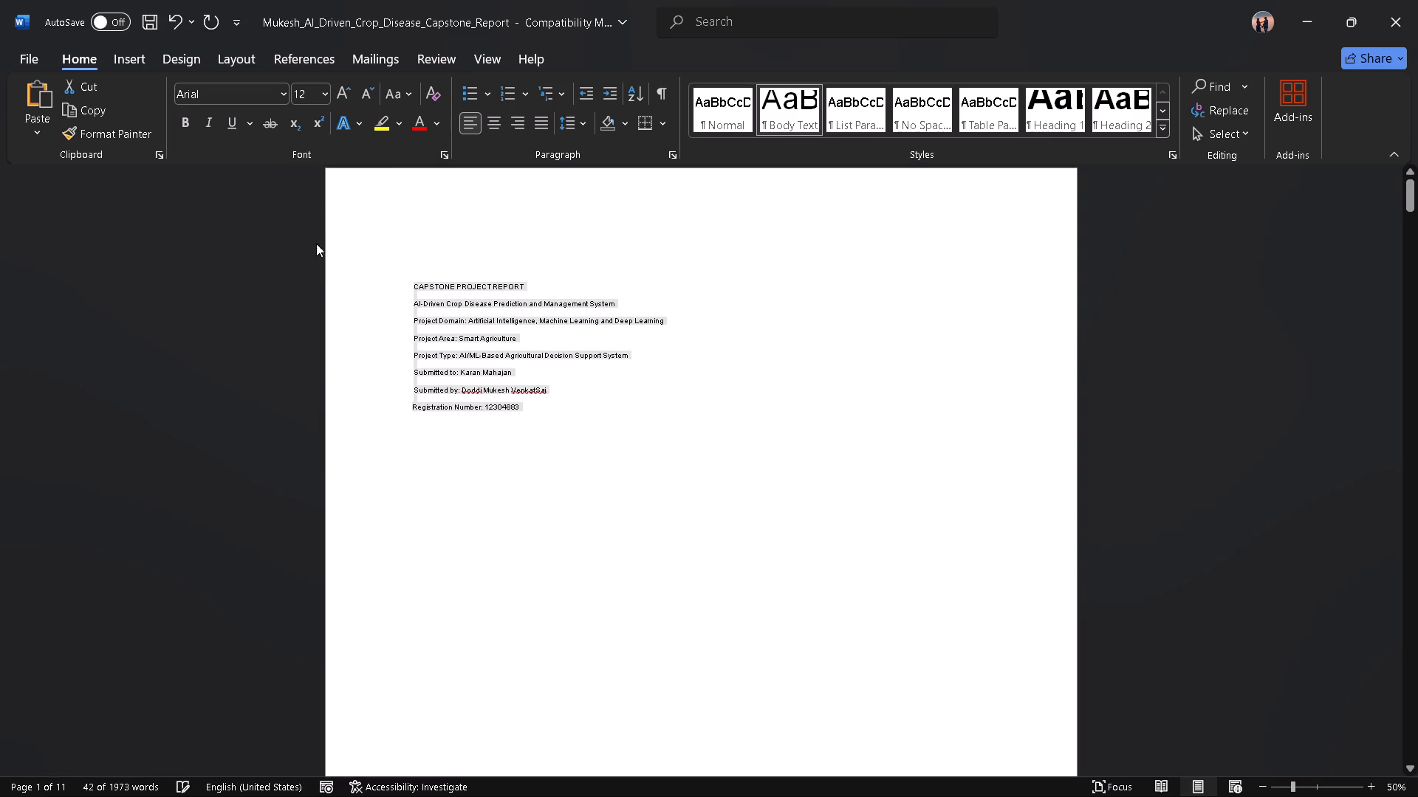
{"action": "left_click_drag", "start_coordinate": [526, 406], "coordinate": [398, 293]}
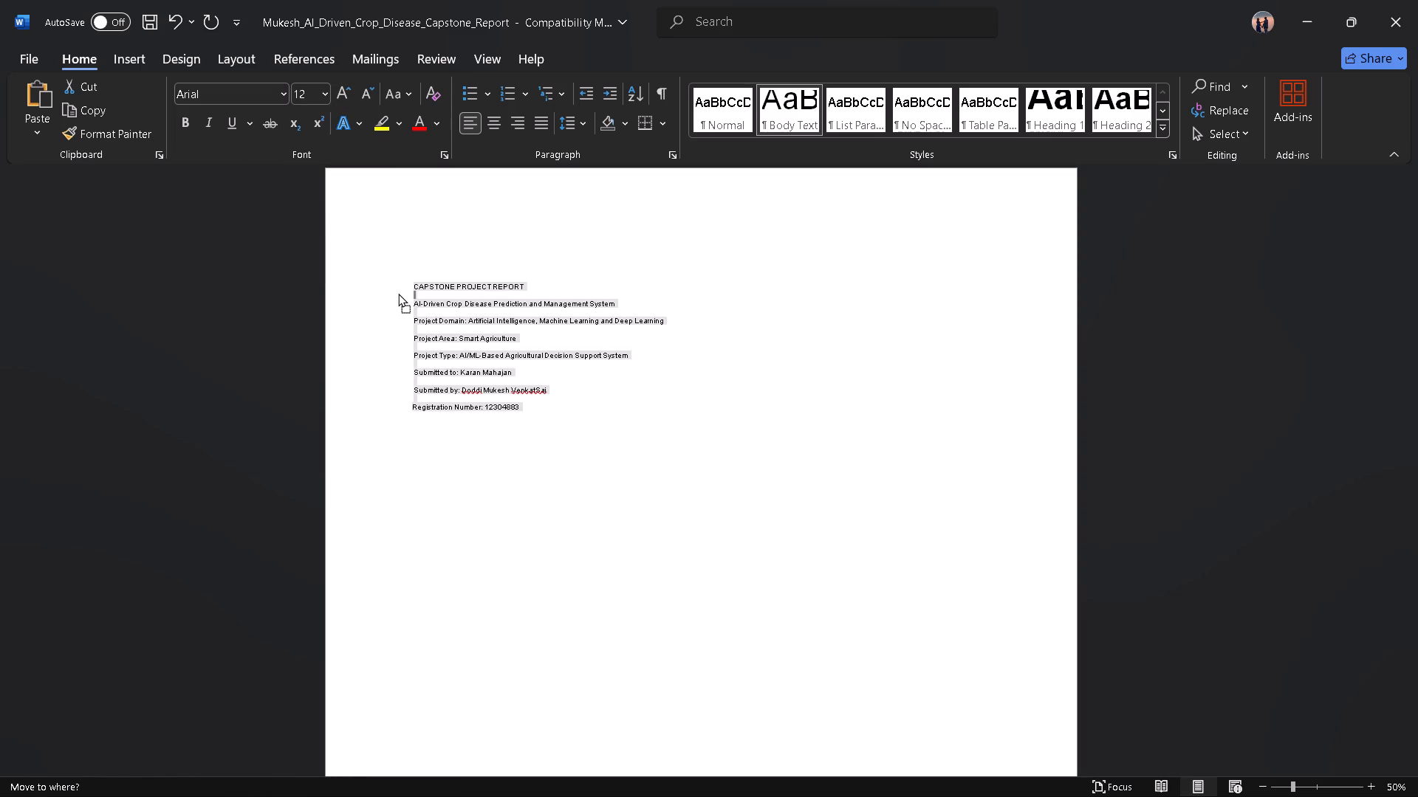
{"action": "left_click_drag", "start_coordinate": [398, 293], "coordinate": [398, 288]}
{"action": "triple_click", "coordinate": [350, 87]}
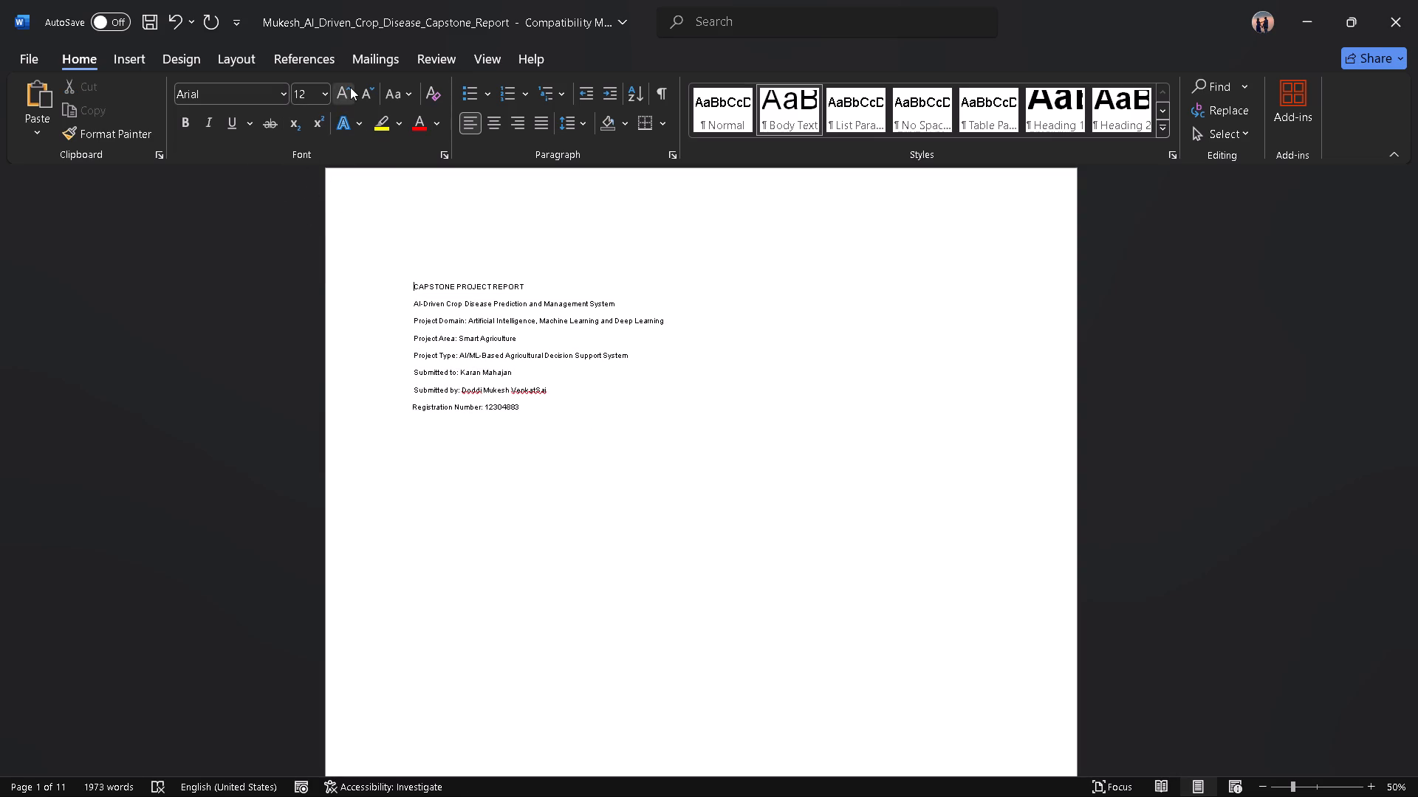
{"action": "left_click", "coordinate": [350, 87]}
Enlarge all the pasted cover text, from the title down to the registration number line, to font size 28.
{"action": "left_click_drag", "start_coordinate": [521, 405], "coordinate": [468, 371]}
{"action": "left_click_drag", "start_coordinate": [468, 371], "coordinate": [395, 274]}
{"action": "triple_click", "coordinate": [347, 100]}
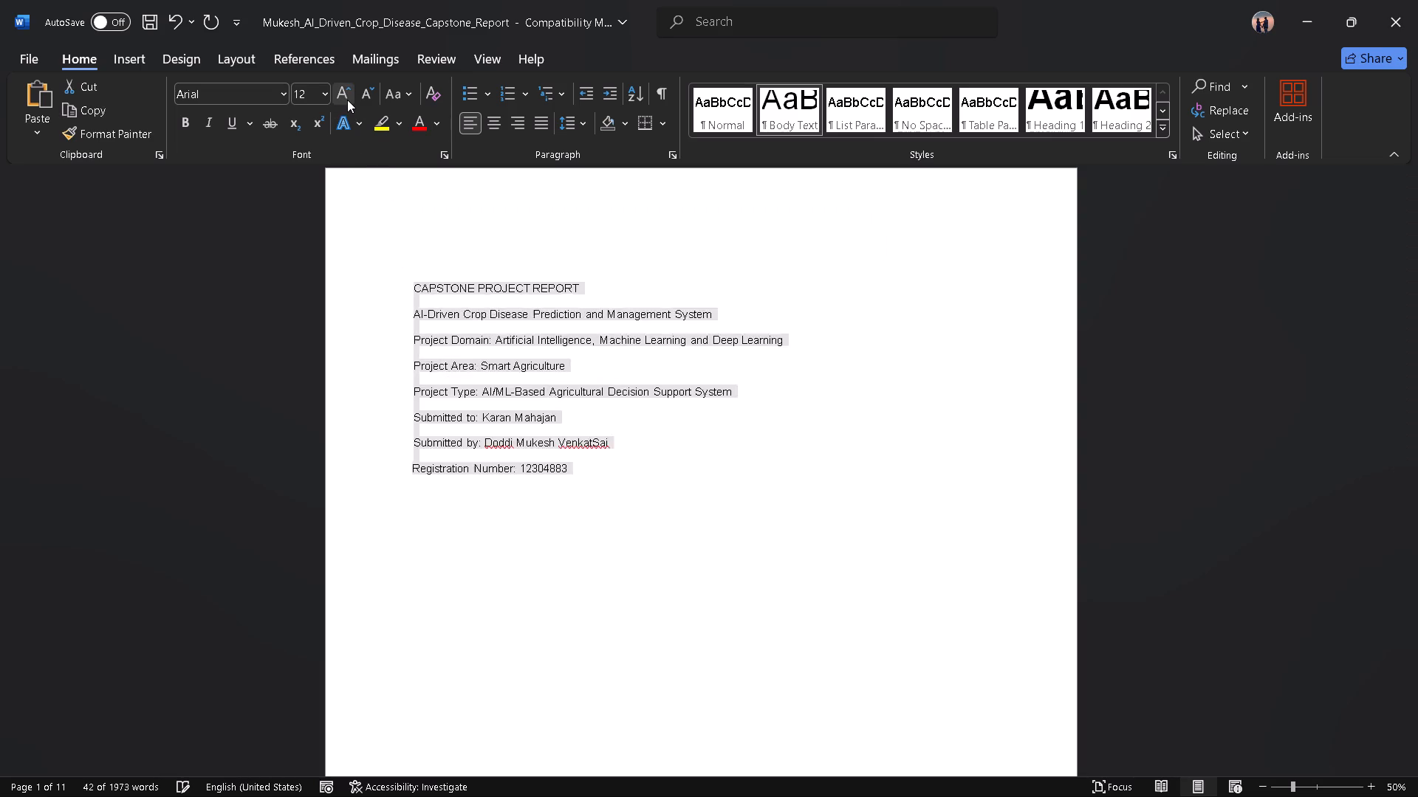
{"action": "triple_click", "coordinate": [347, 100]}
{"action": "double_click", "coordinate": [346, 99]}
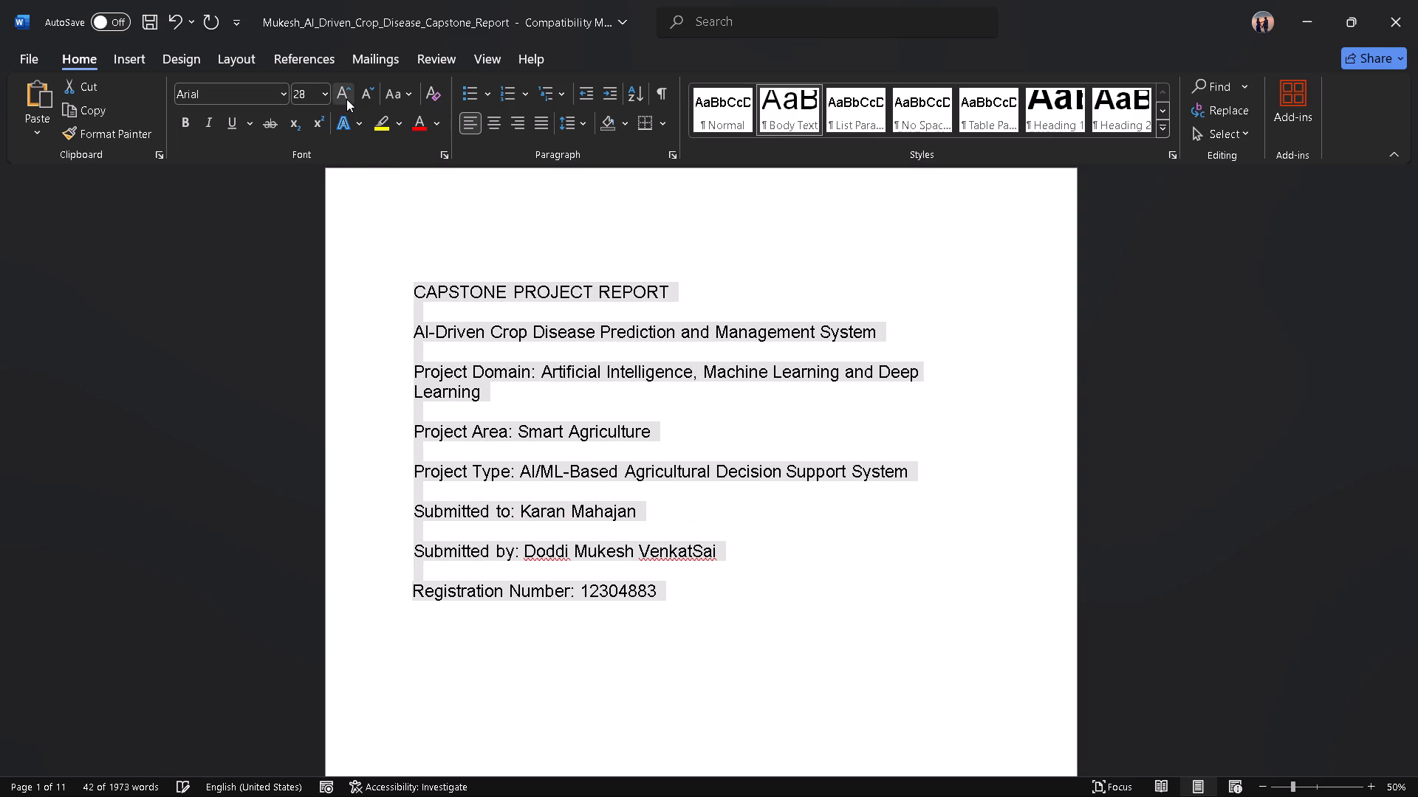
{"action": "left_click", "coordinate": [733, 558]}
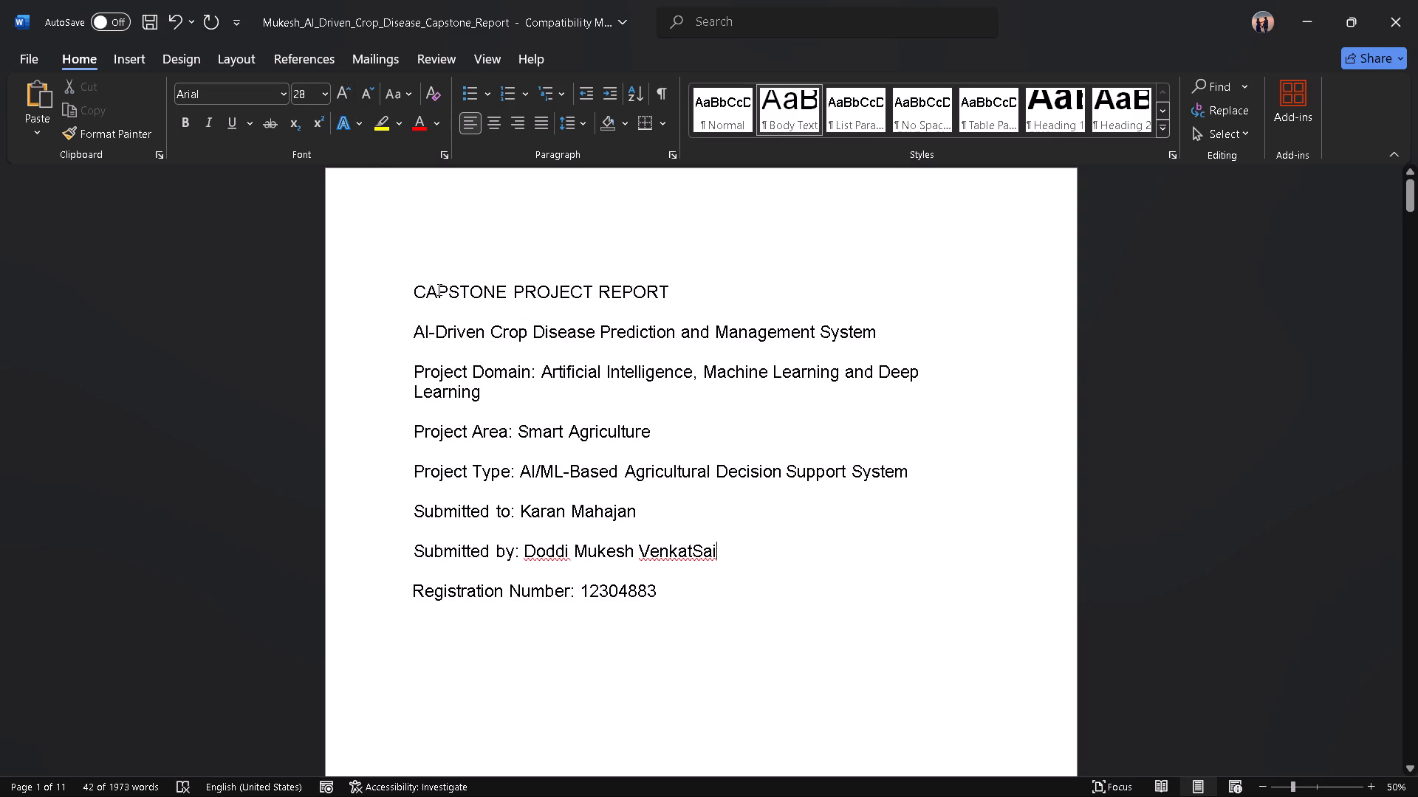
Centre all the cover page lines horizontally.
{"action": "left_click_drag", "start_coordinate": [413, 291], "coordinate": [634, 607]}
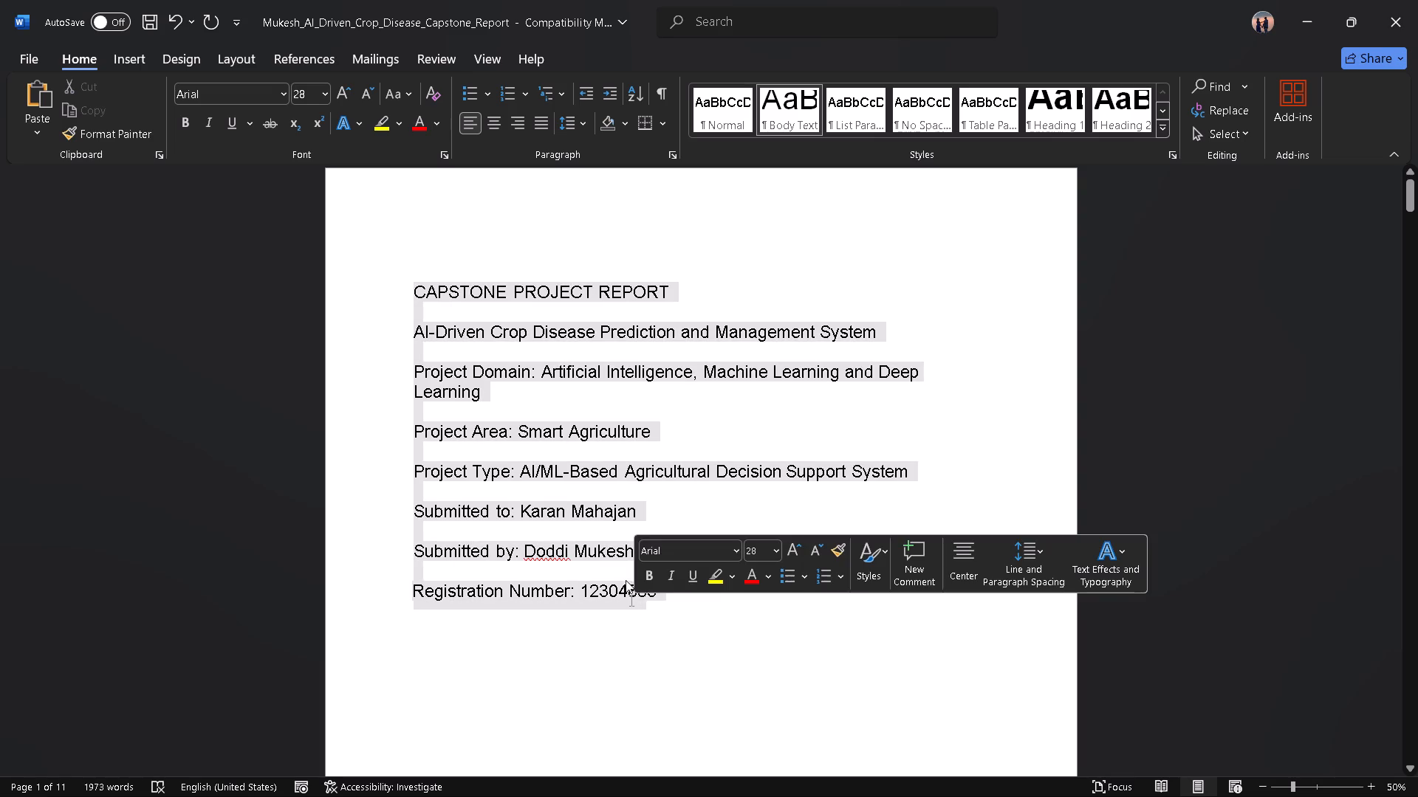
{"action": "left_click", "coordinate": [493, 129]}
{"action": "left_click", "coordinate": [1159, 559]}
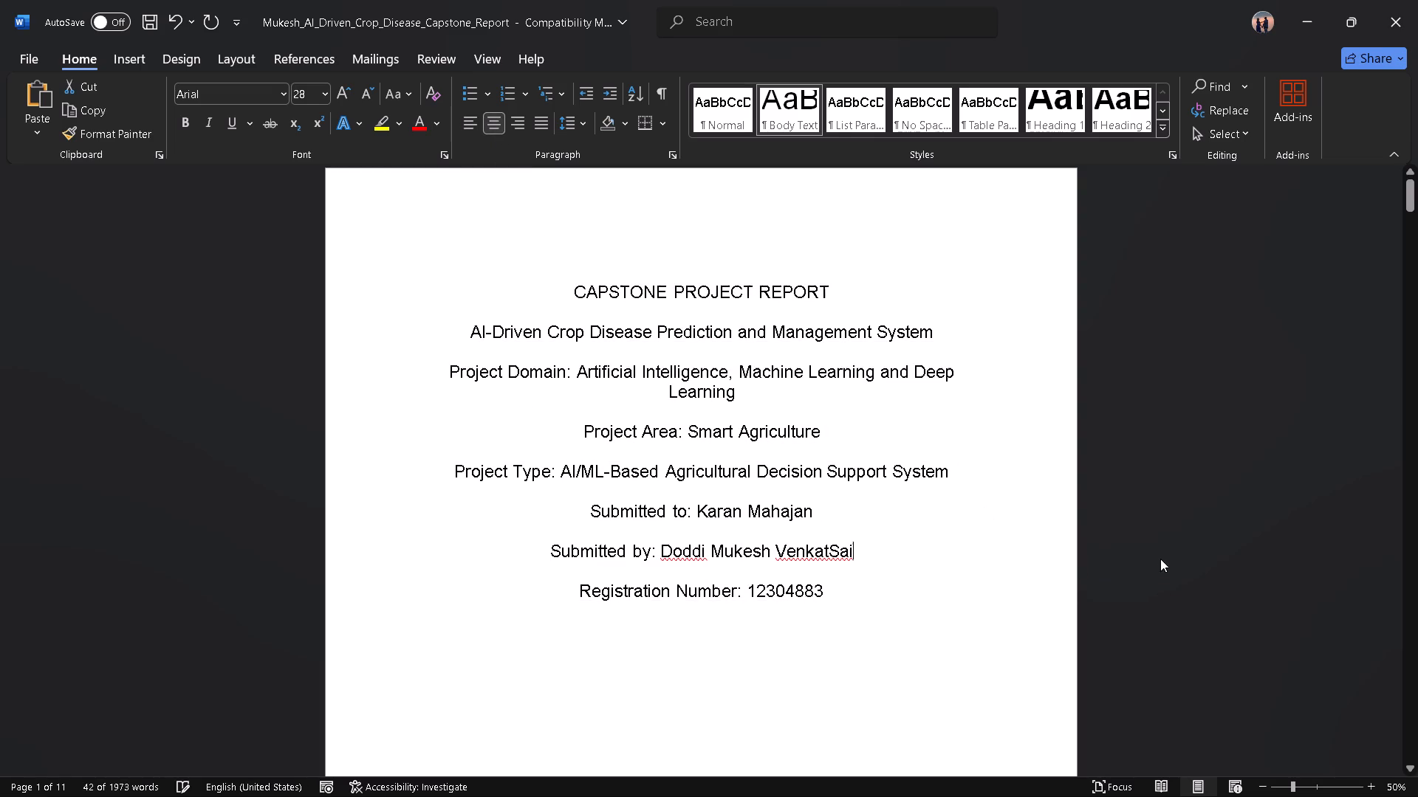
Make the "CAPSTONE PROJECT REPORT" title and the "AI-Driven Crop Disease Prediction and Management System" line bold.
{"action": "left_click_drag", "start_coordinate": [832, 288], "coordinate": [805, 288]}
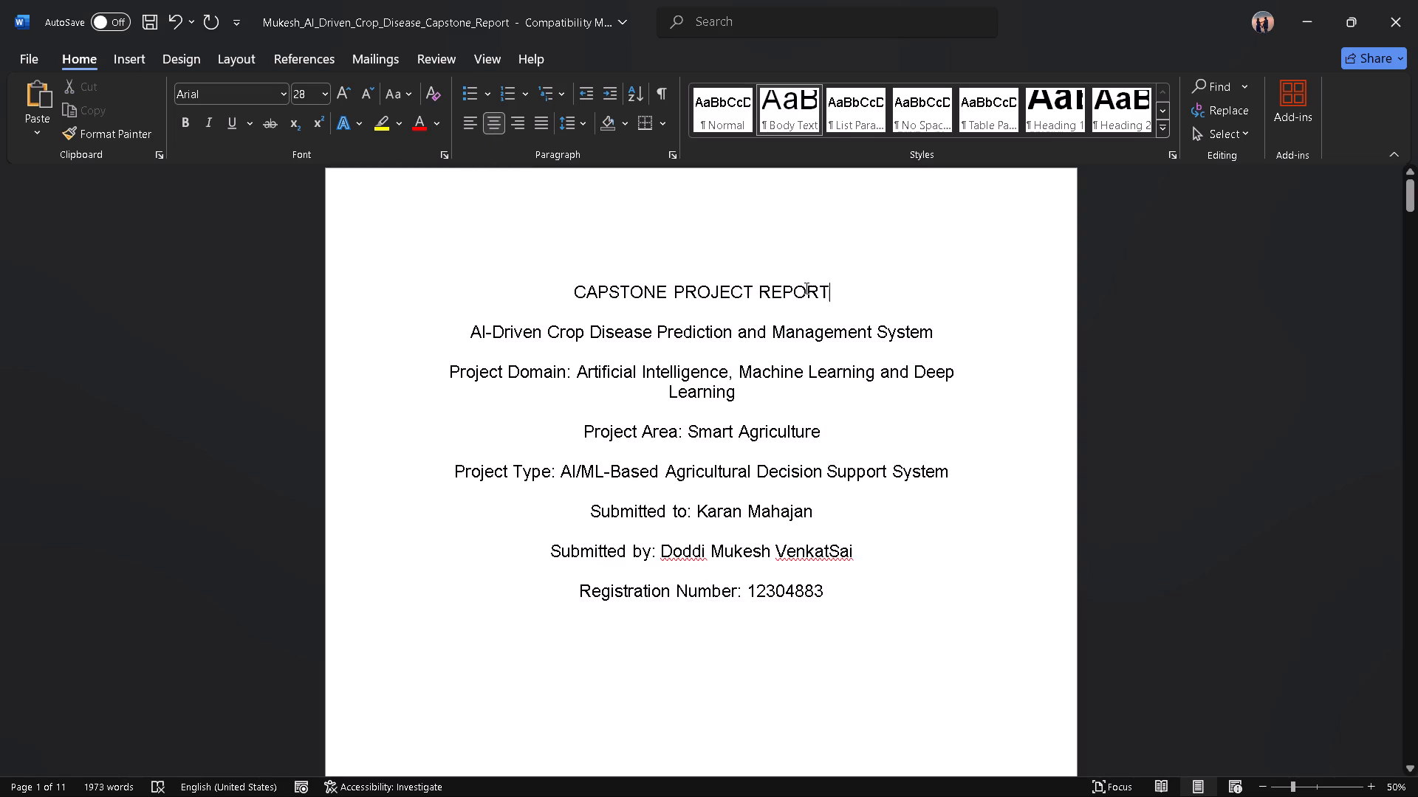
{"action": "left_click_drag", "start_coordinate": [805, 288], "coordinate": [600, 276]}
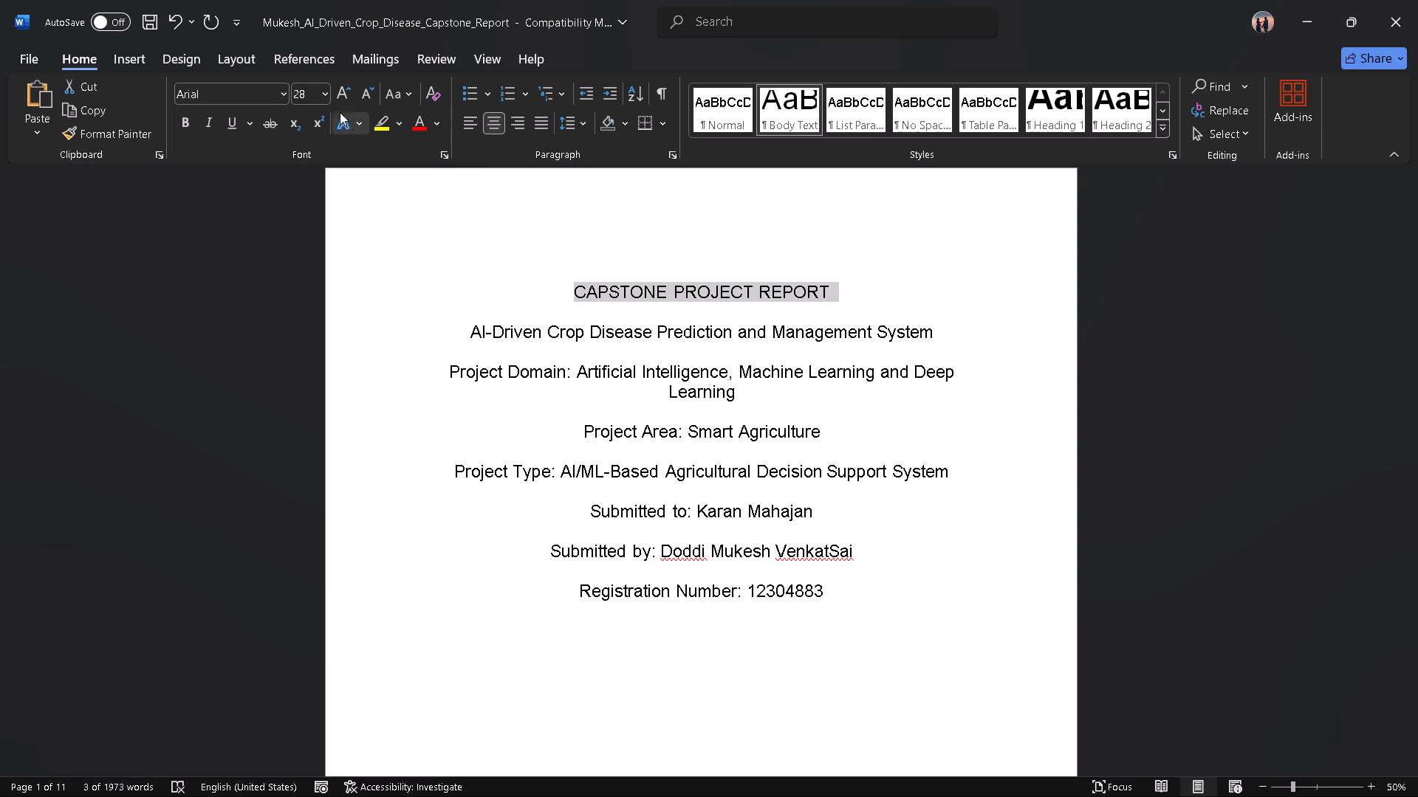
{"action": "left_click", "coordinate": [196, 122]}
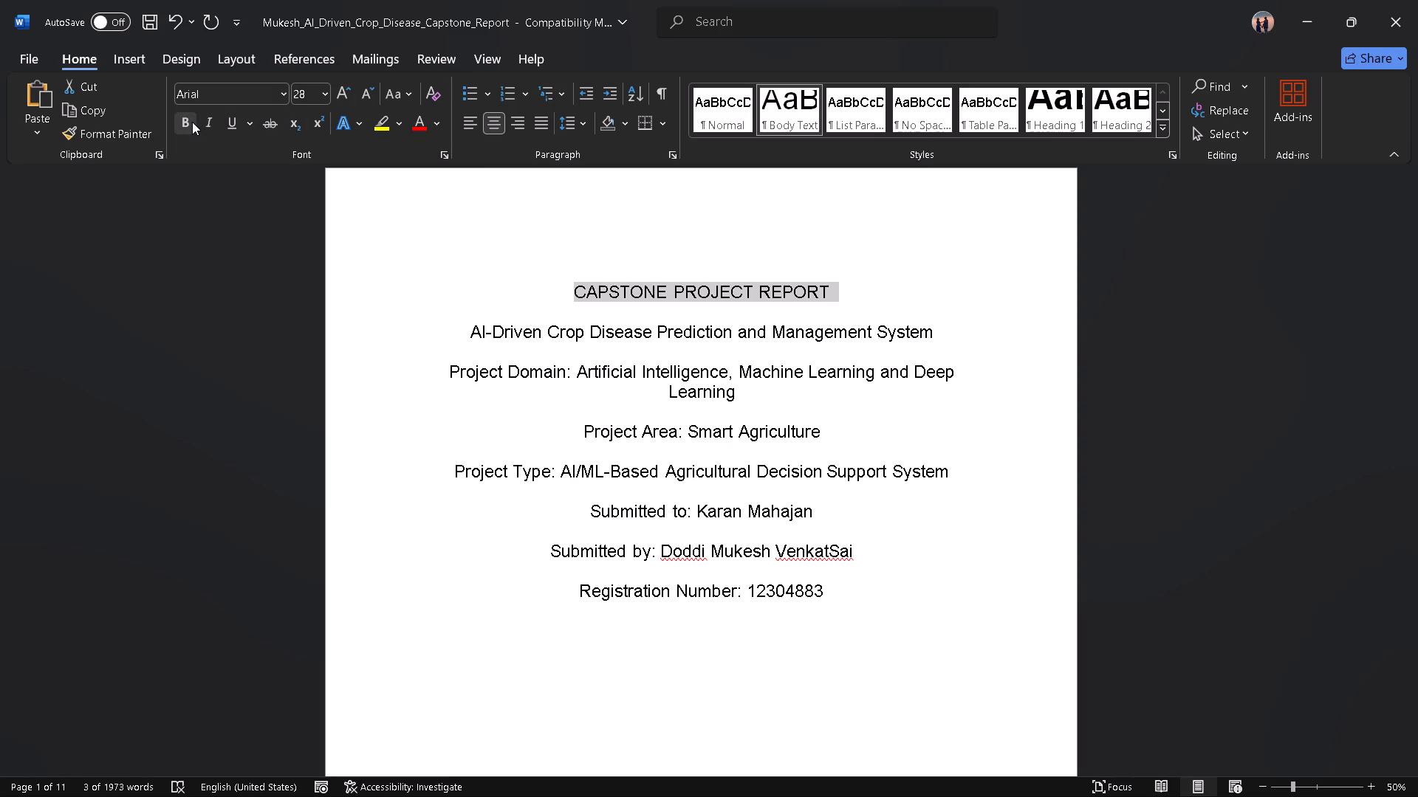
{"action": "left_click", "coordinate": [192, 122]}
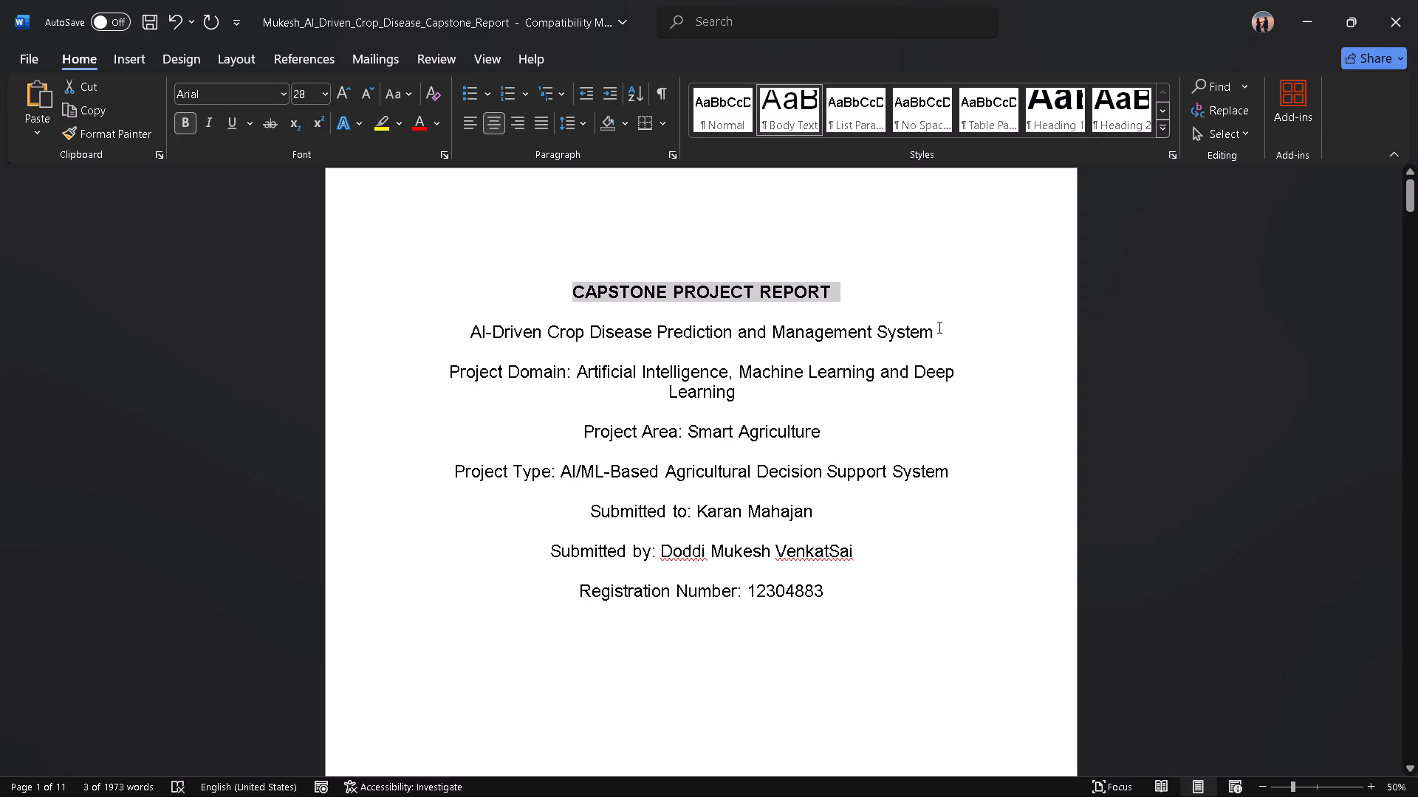
{"action": "left_click_drag", "start_coordinate": [934, 334], "coordinate": [471, 336]}
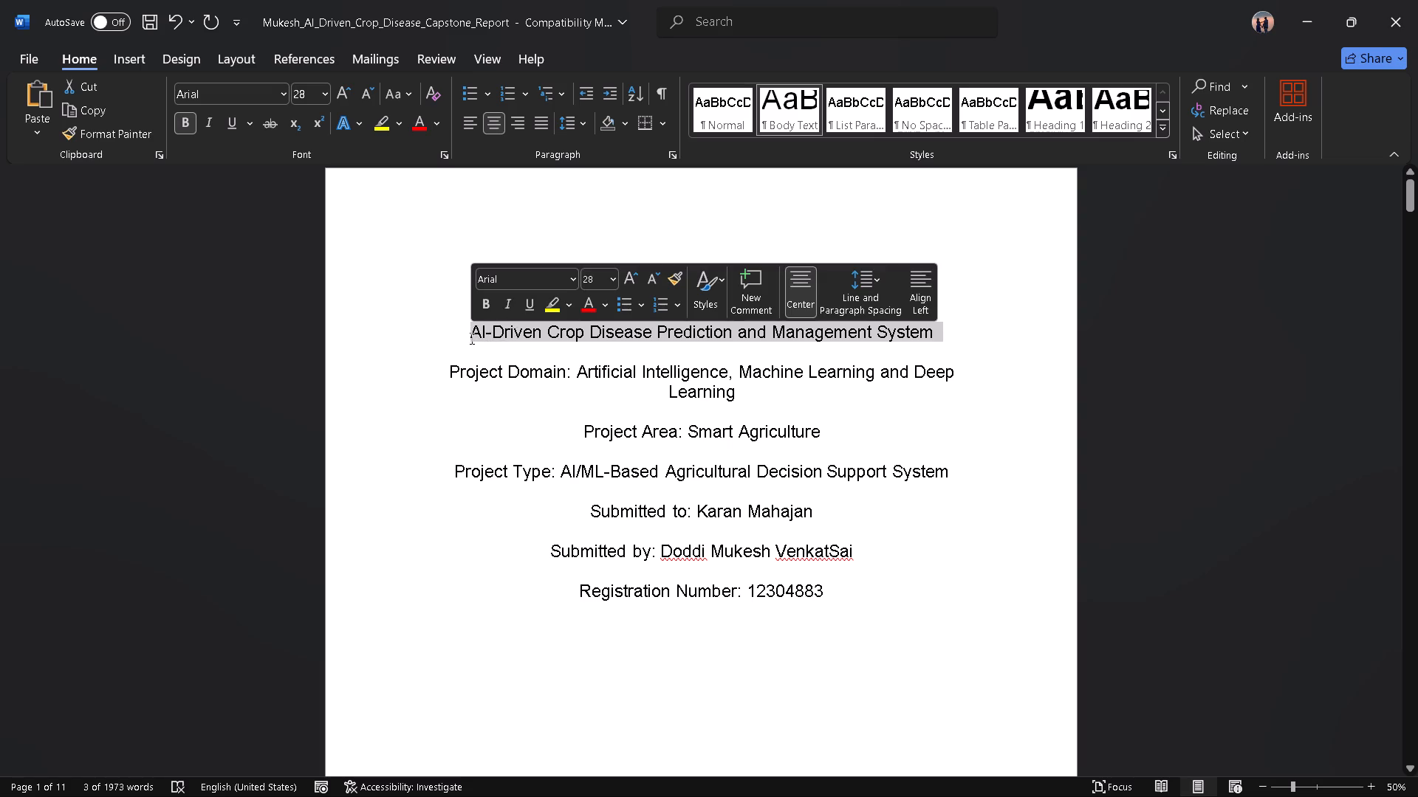
{"action": "left_click", "coordinate": [488, 300]}
{"action": "left_click", "coordinate": [505, 404]}
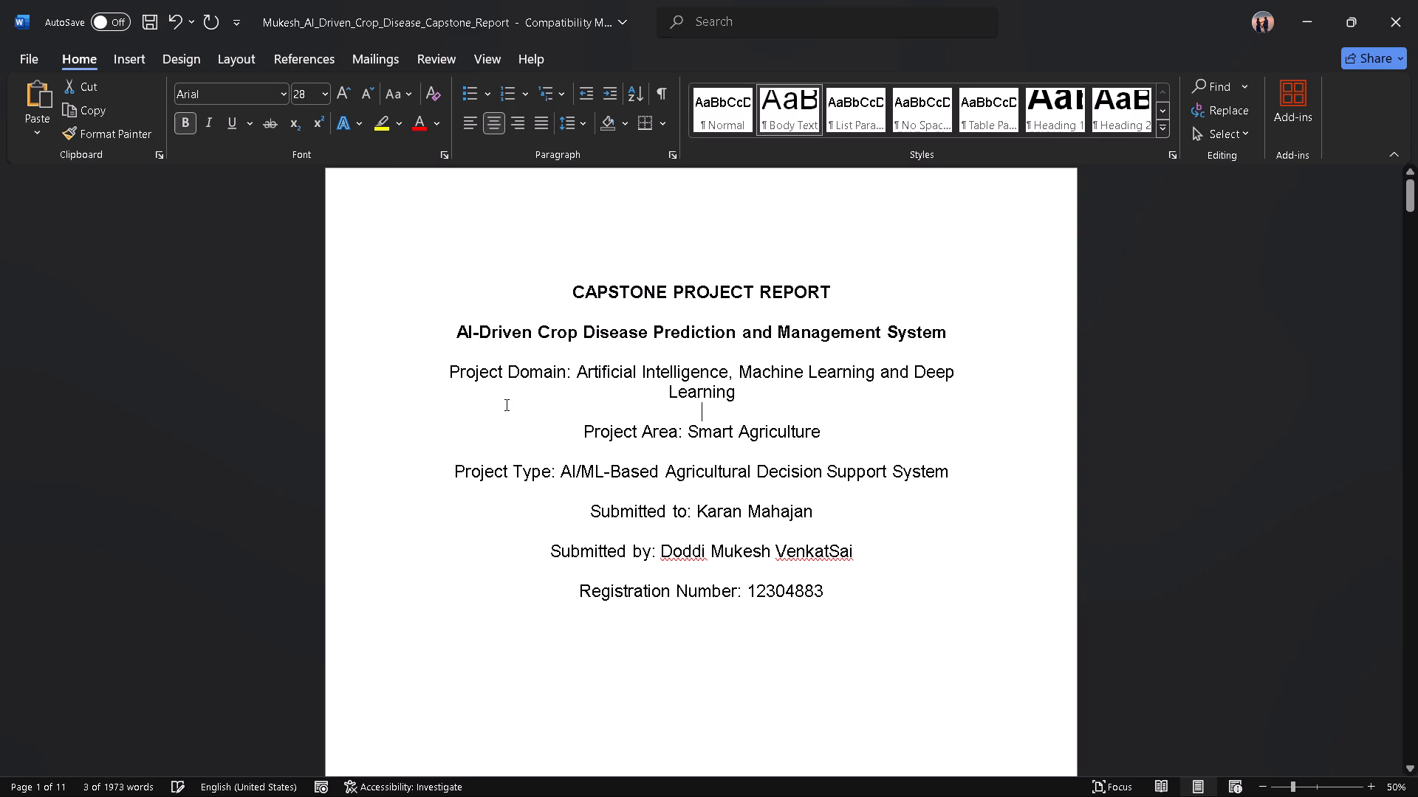
Tighten the spacing of the "Project Domain:" line so it fits on a single line, keeping a space after the colon.
{"action": "left_click", "coordinate": [579, 373]}
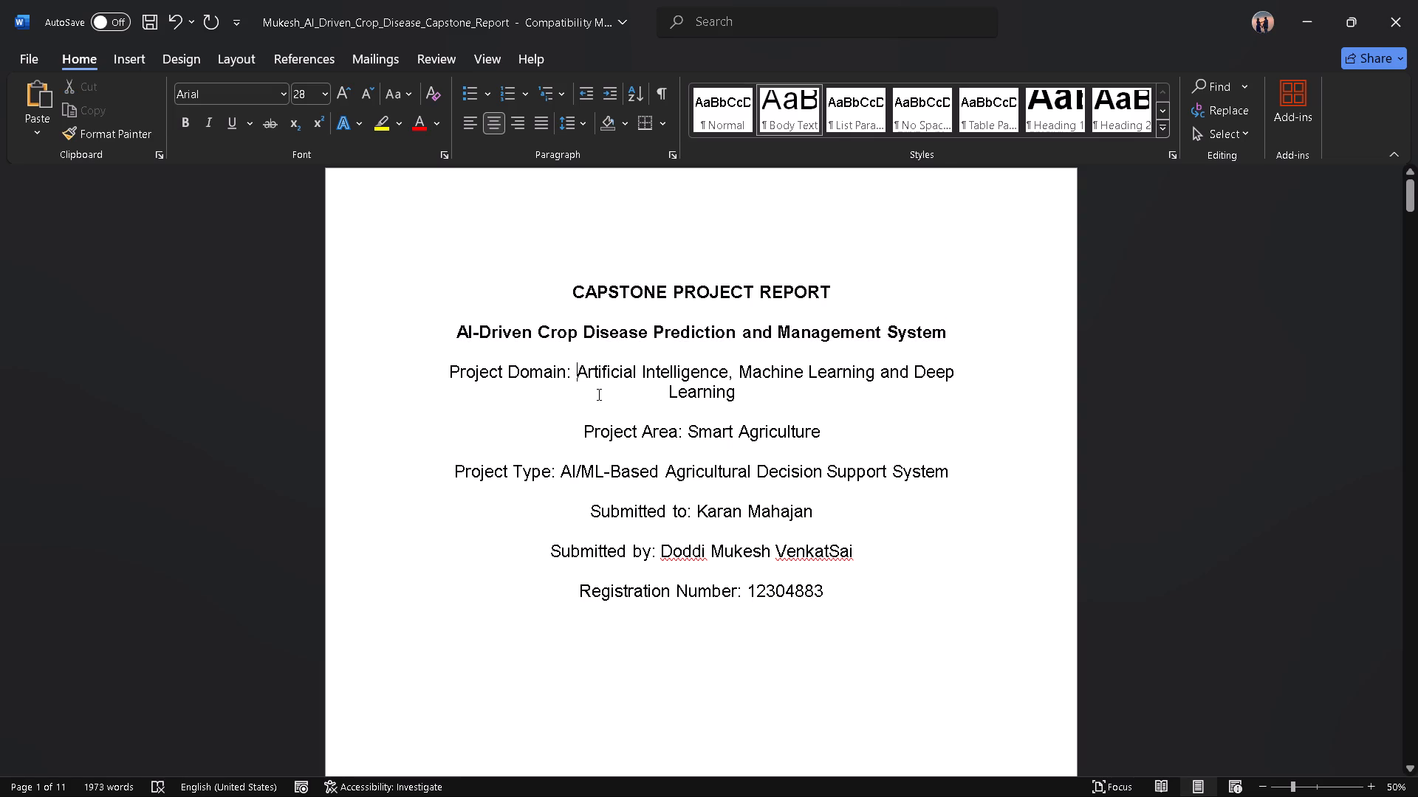
{"action": "key", "text": "BackSpace"}
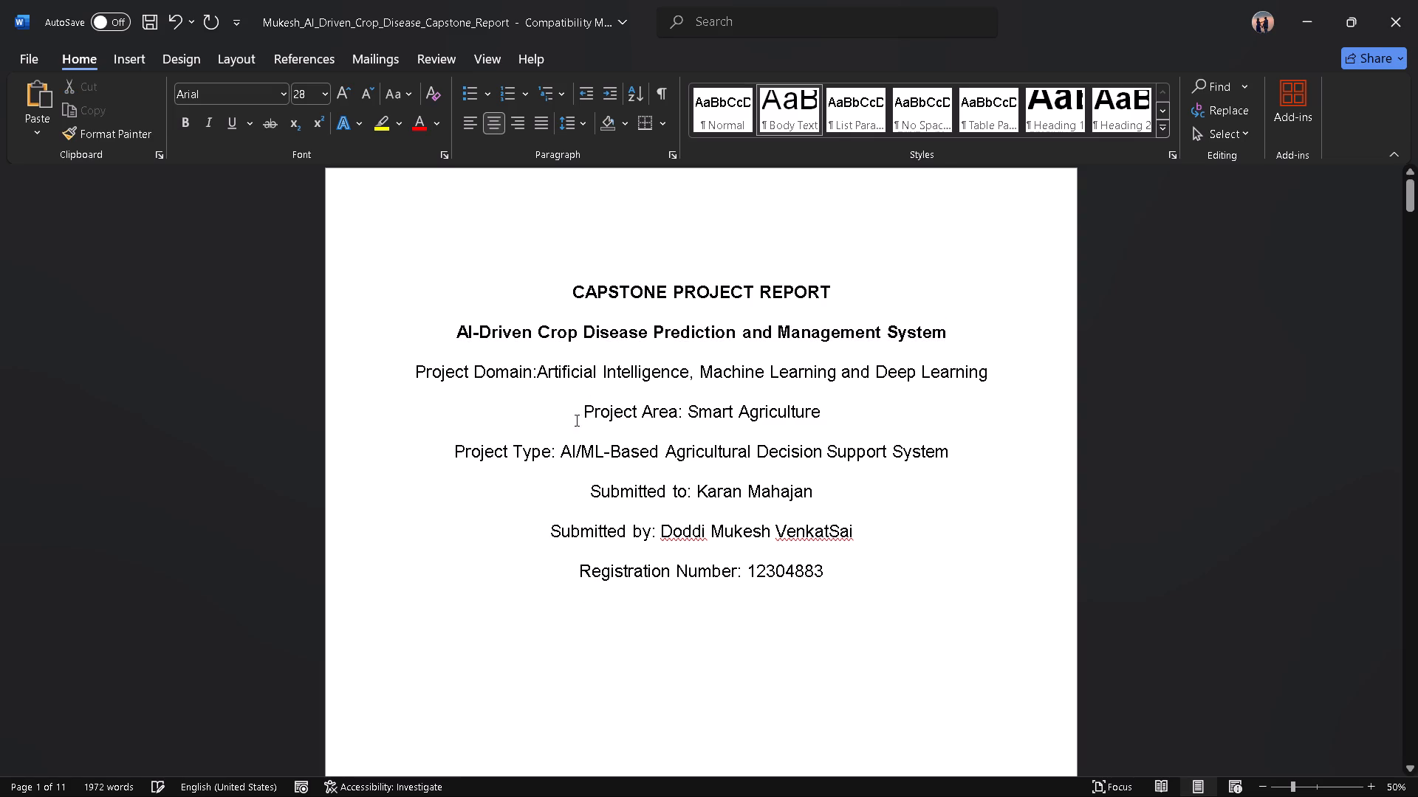
{"action": "key", "text": "space"}
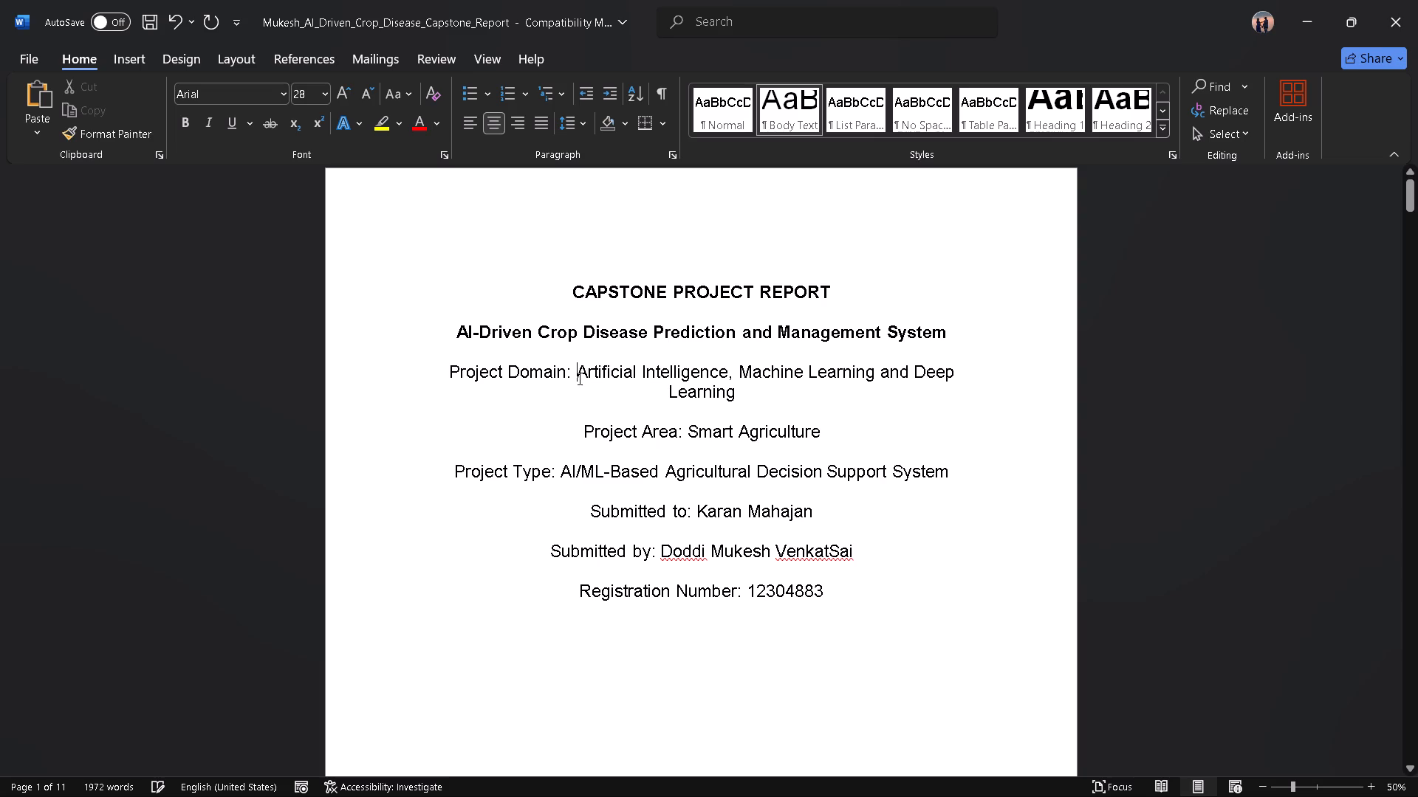
{"action": "key", "text": "BackSpace"}
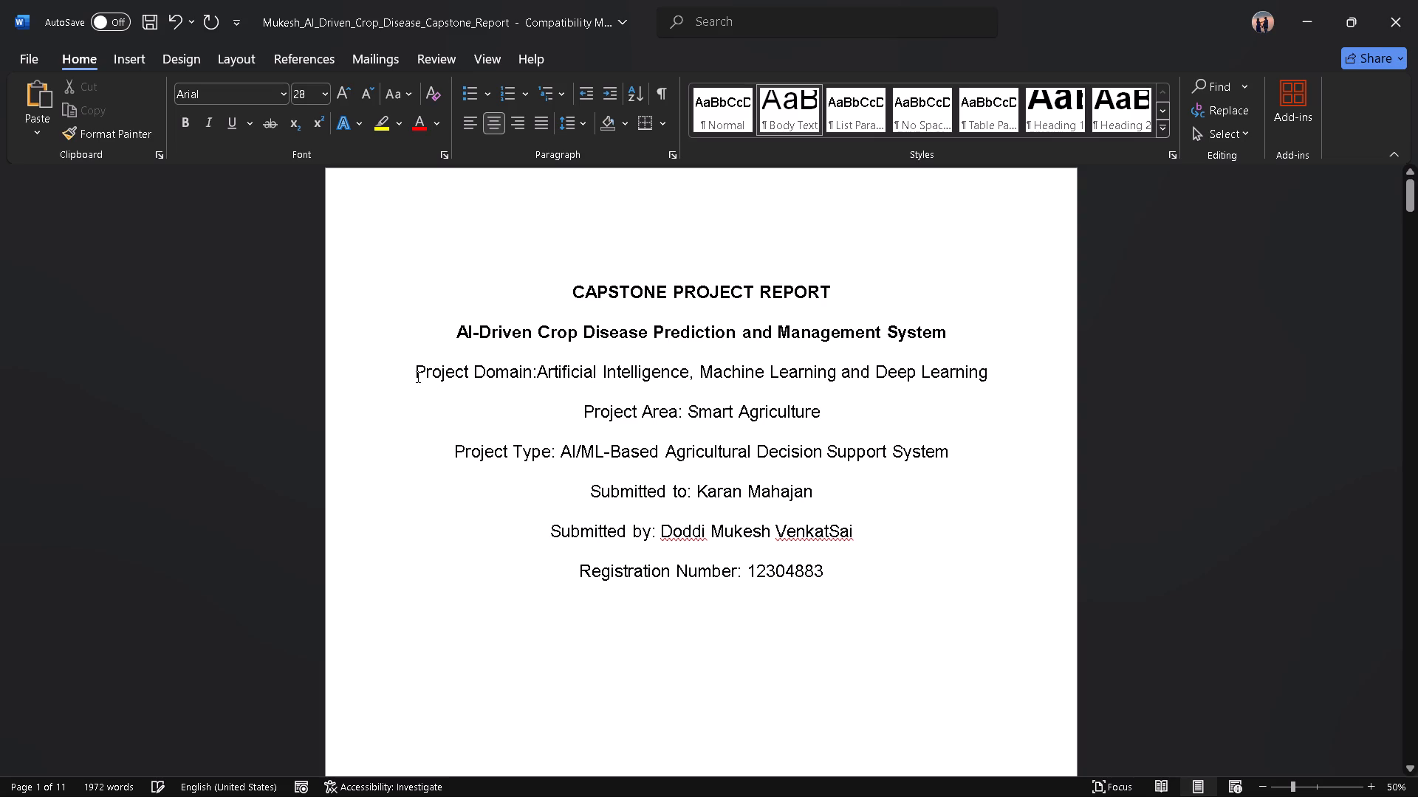
{"action": "left_click", "coordinate": [417, 376]}
{"action": "key", "text": "BackSpace"}
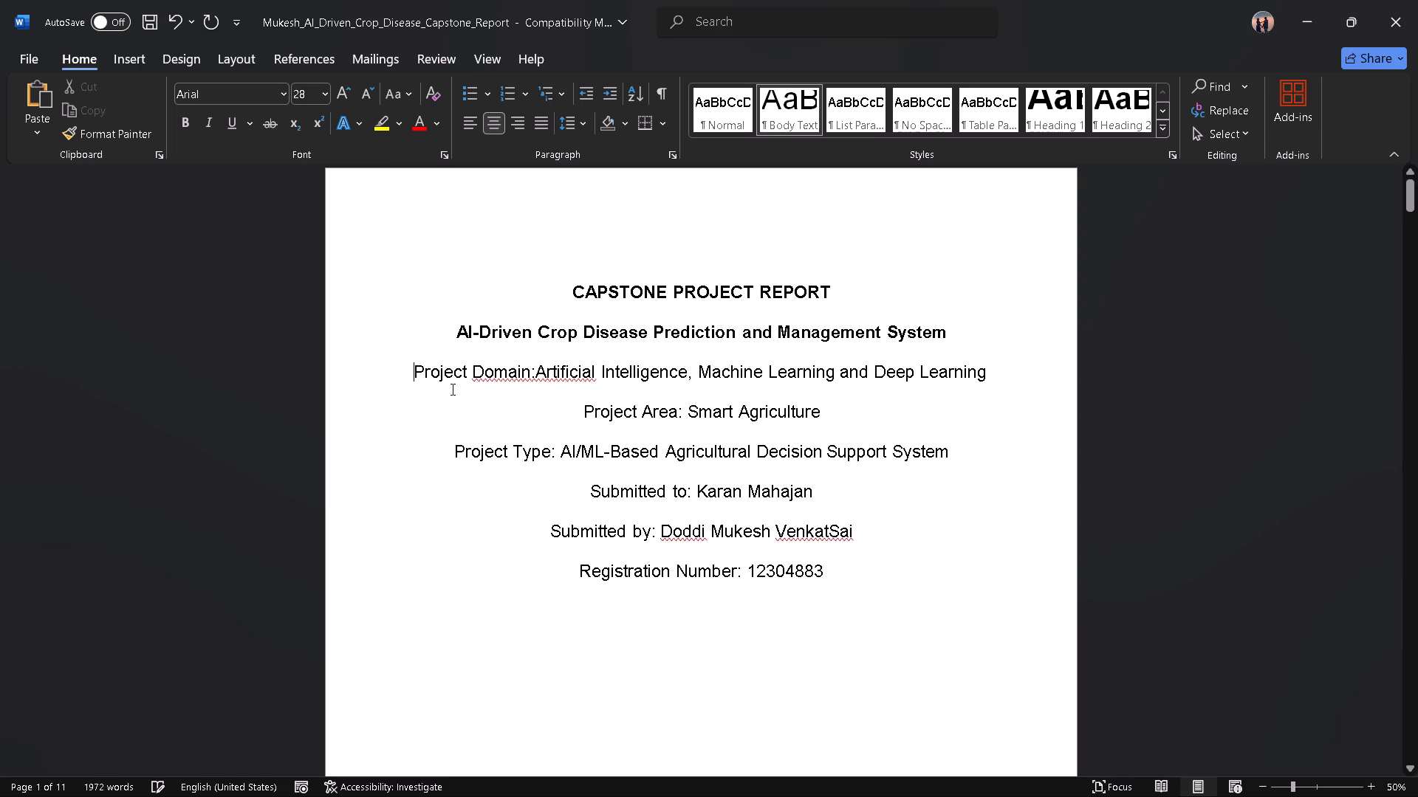
{"action": "left_click", "coordinate": [537, 368]}
{"action": "key", "text": "space"}
{"action": "left_click", "coordinate": [411, 367]}
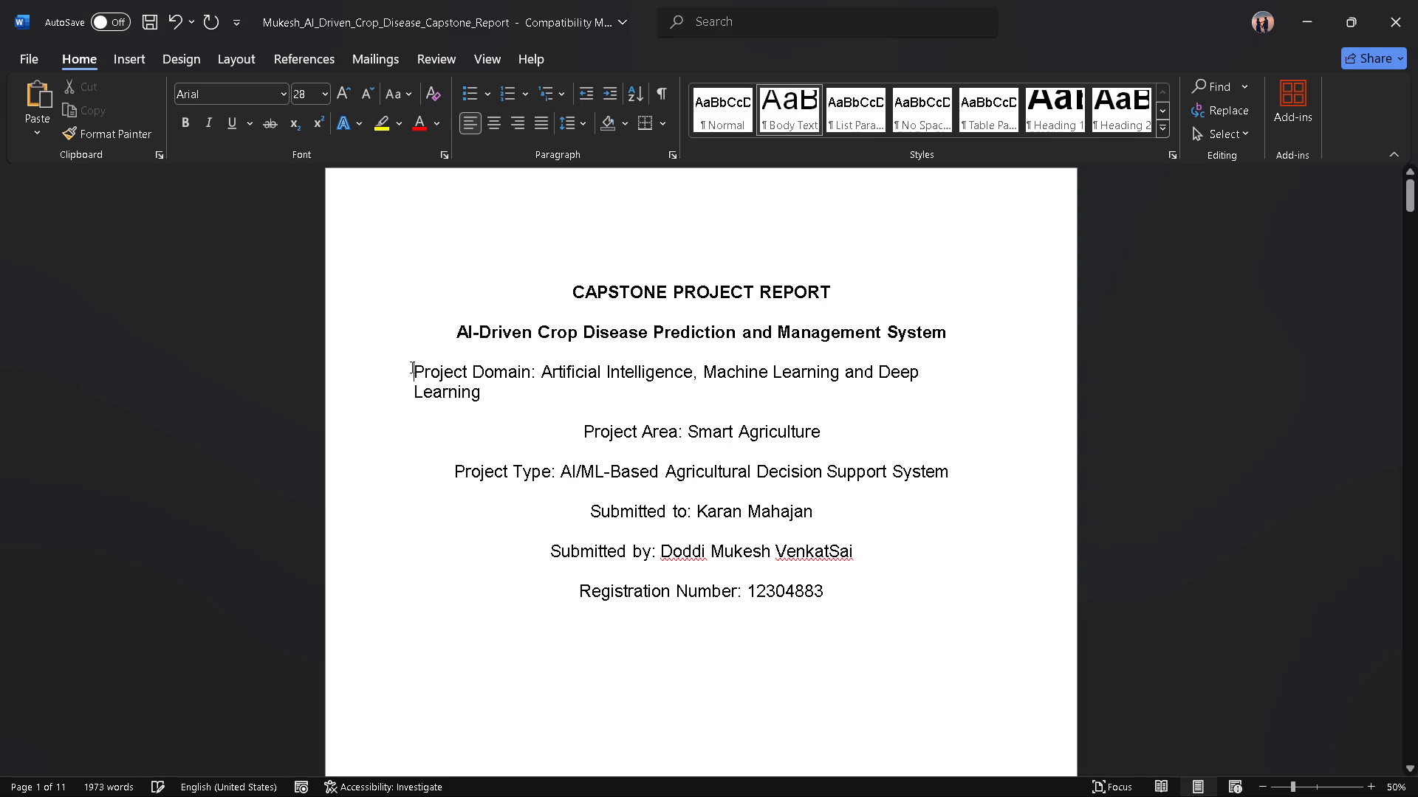
{"action": "key", "text": "BackSpace"}
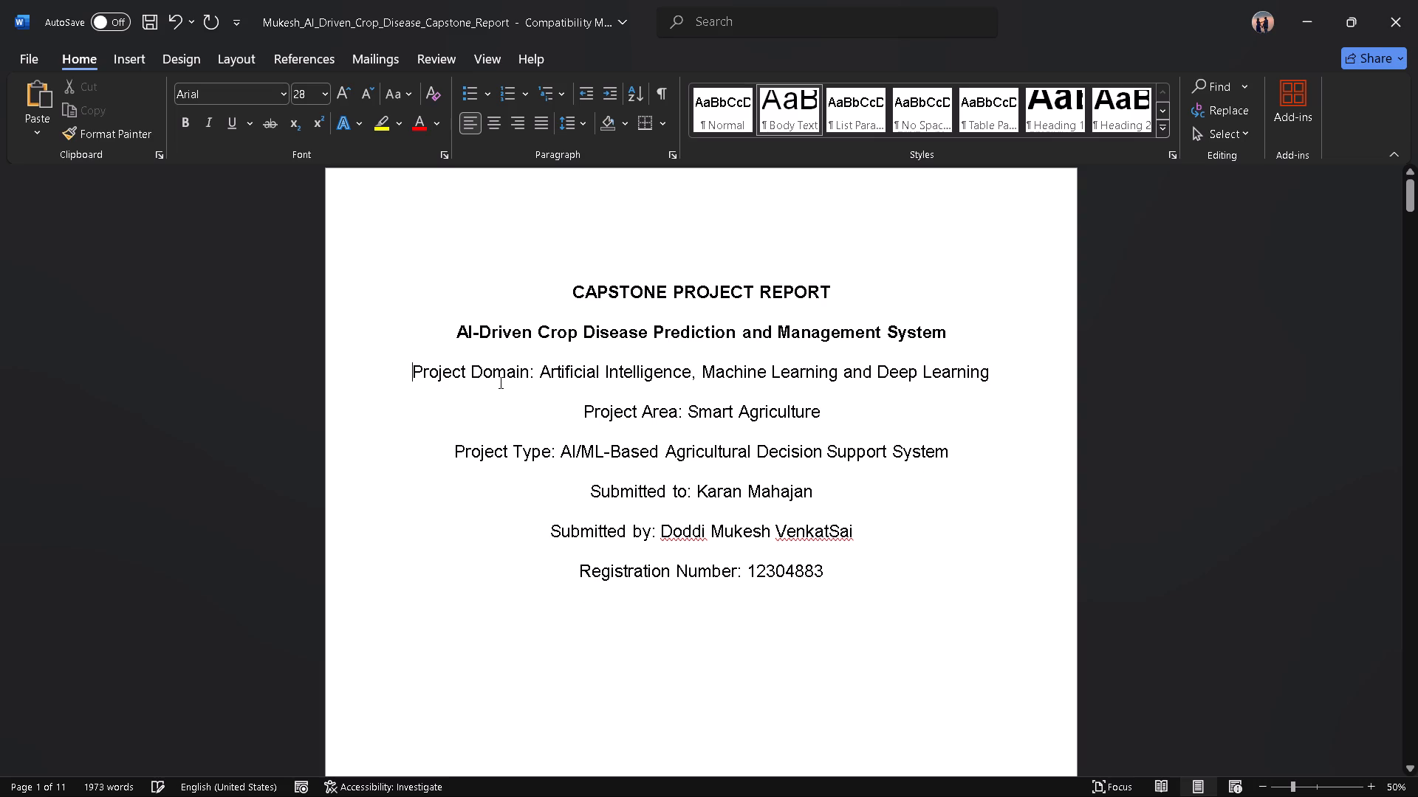
{"action": "key", "text": "BackSpace"}
{"action": "key", "text": "Return"}
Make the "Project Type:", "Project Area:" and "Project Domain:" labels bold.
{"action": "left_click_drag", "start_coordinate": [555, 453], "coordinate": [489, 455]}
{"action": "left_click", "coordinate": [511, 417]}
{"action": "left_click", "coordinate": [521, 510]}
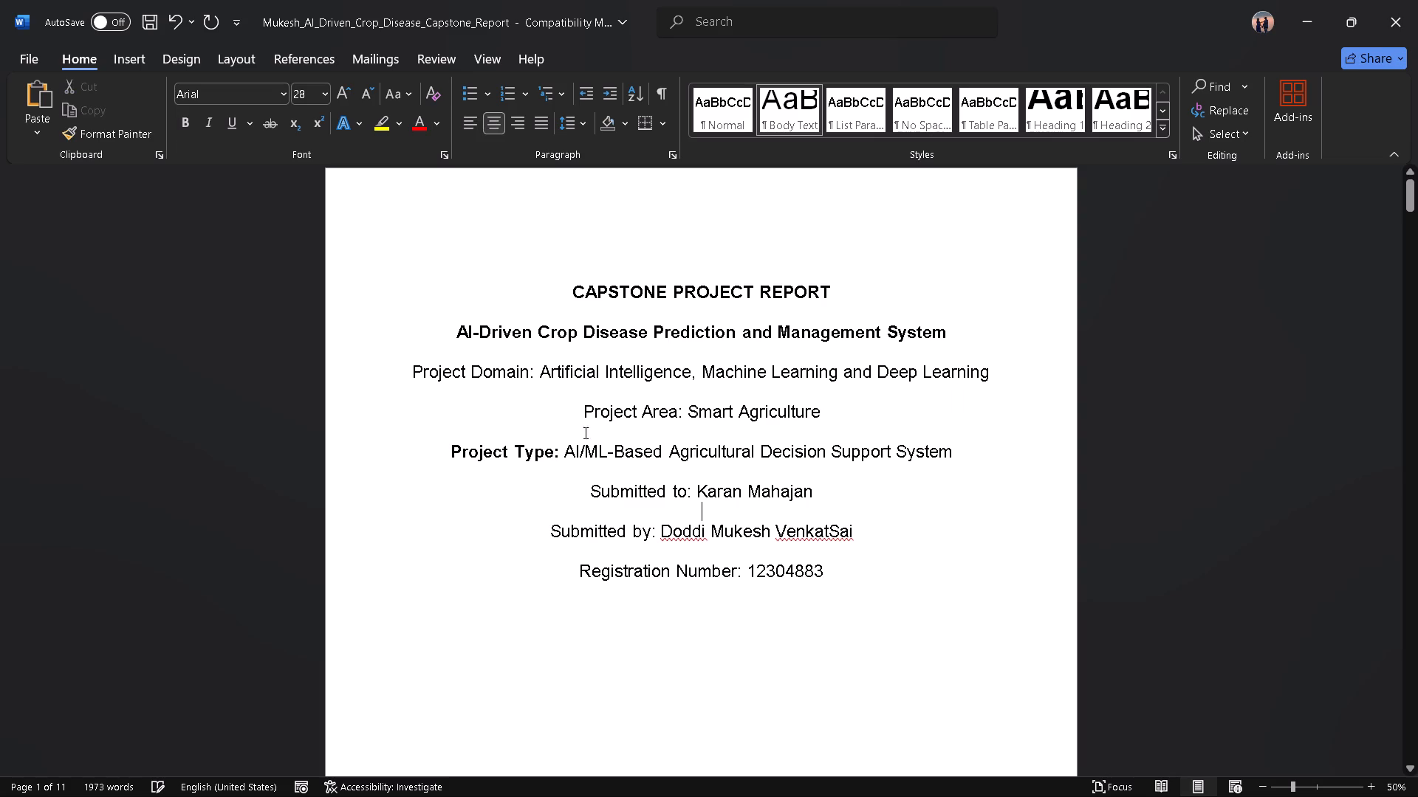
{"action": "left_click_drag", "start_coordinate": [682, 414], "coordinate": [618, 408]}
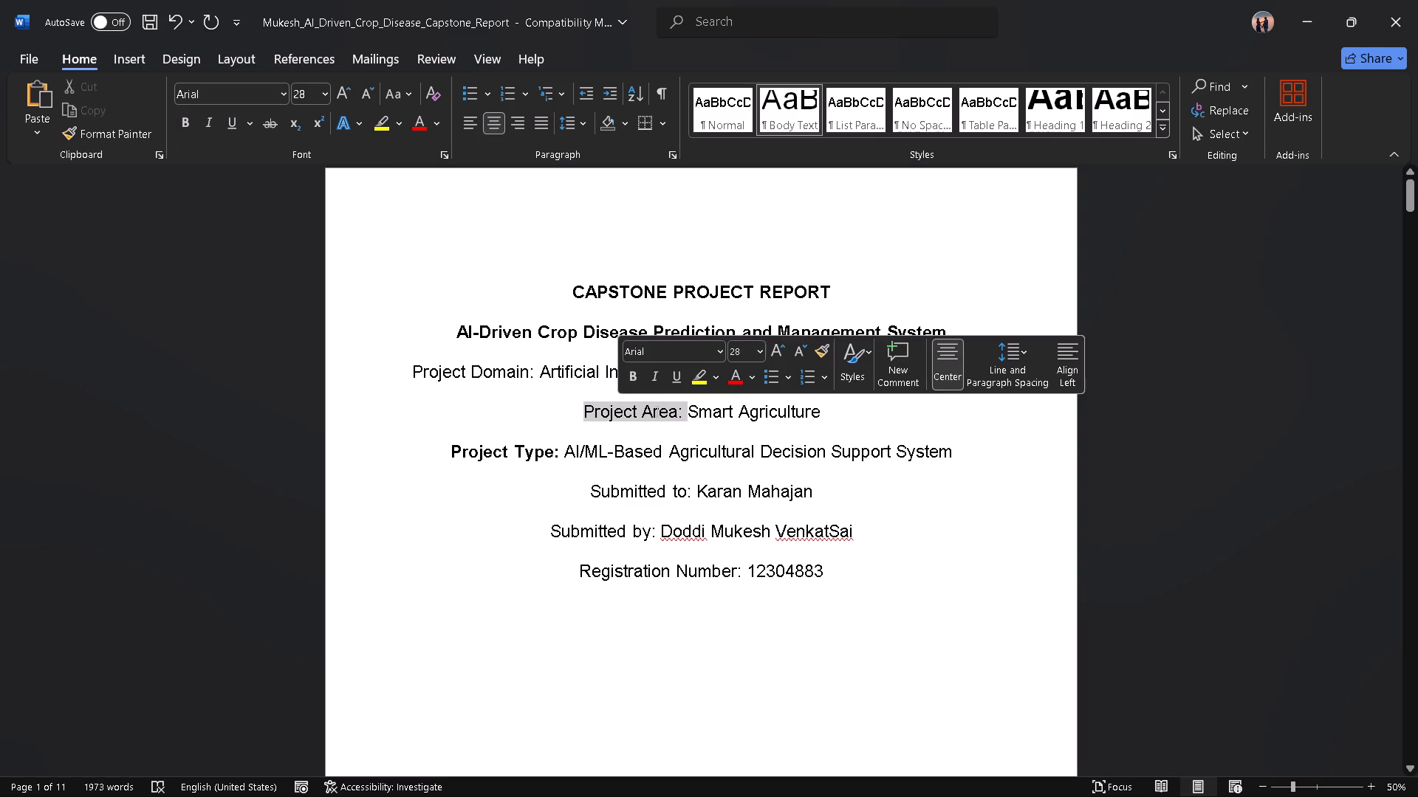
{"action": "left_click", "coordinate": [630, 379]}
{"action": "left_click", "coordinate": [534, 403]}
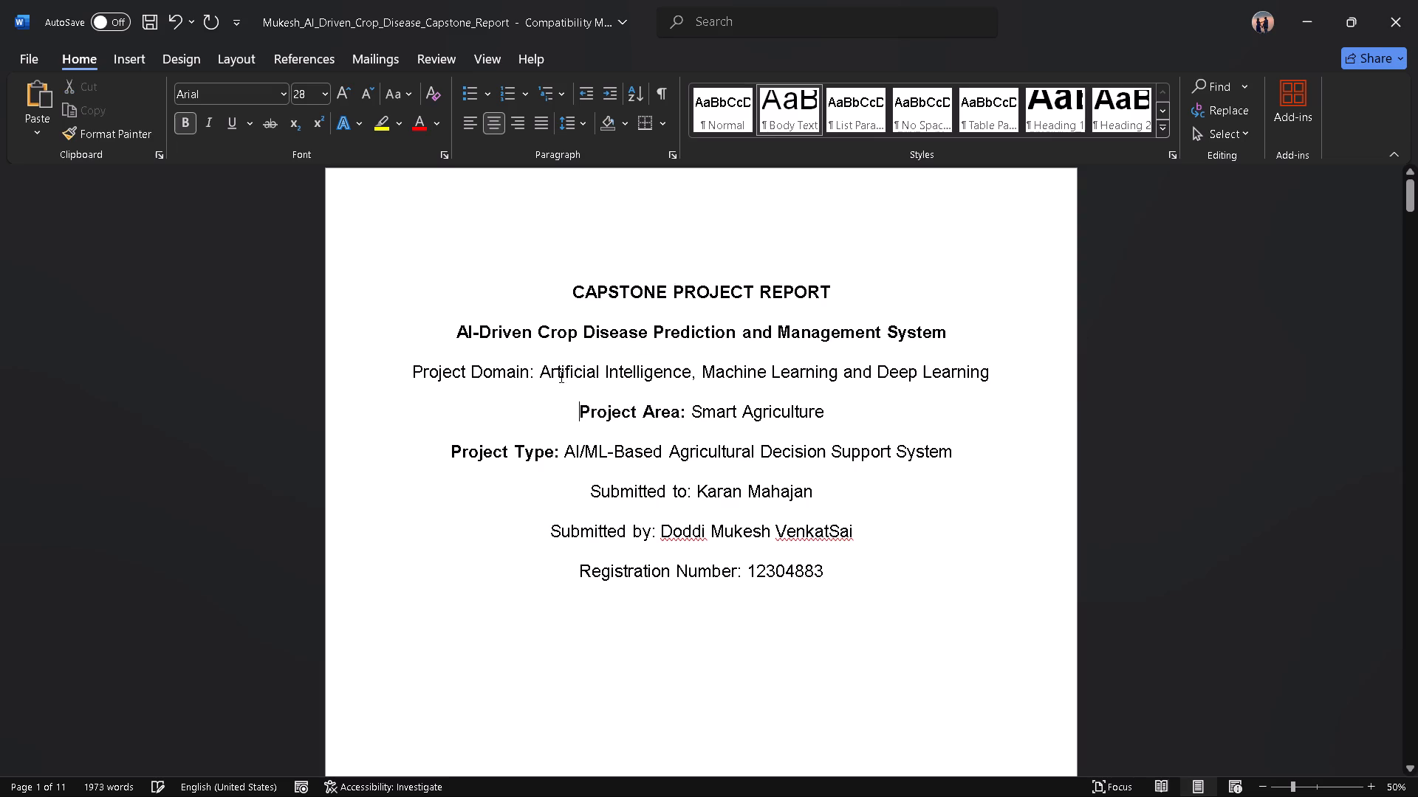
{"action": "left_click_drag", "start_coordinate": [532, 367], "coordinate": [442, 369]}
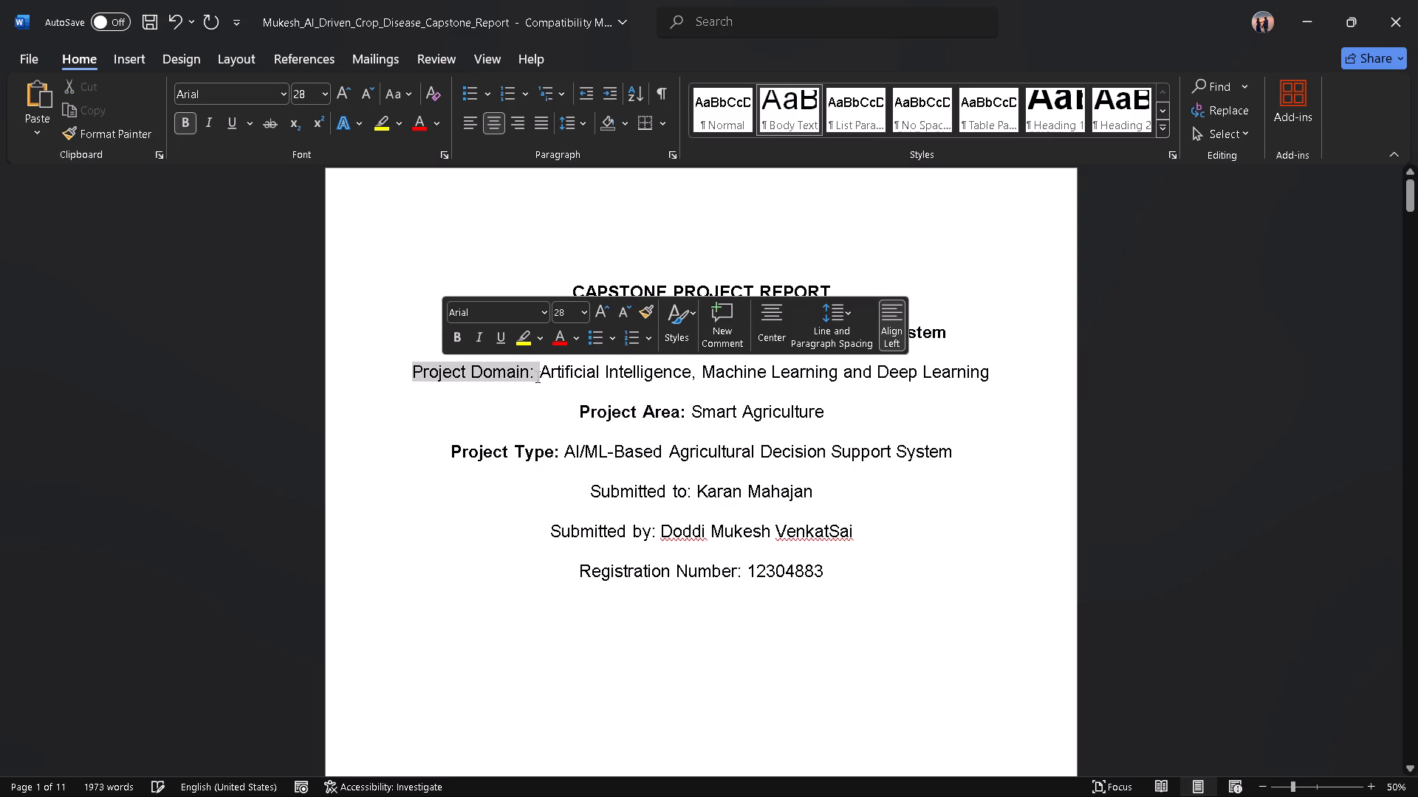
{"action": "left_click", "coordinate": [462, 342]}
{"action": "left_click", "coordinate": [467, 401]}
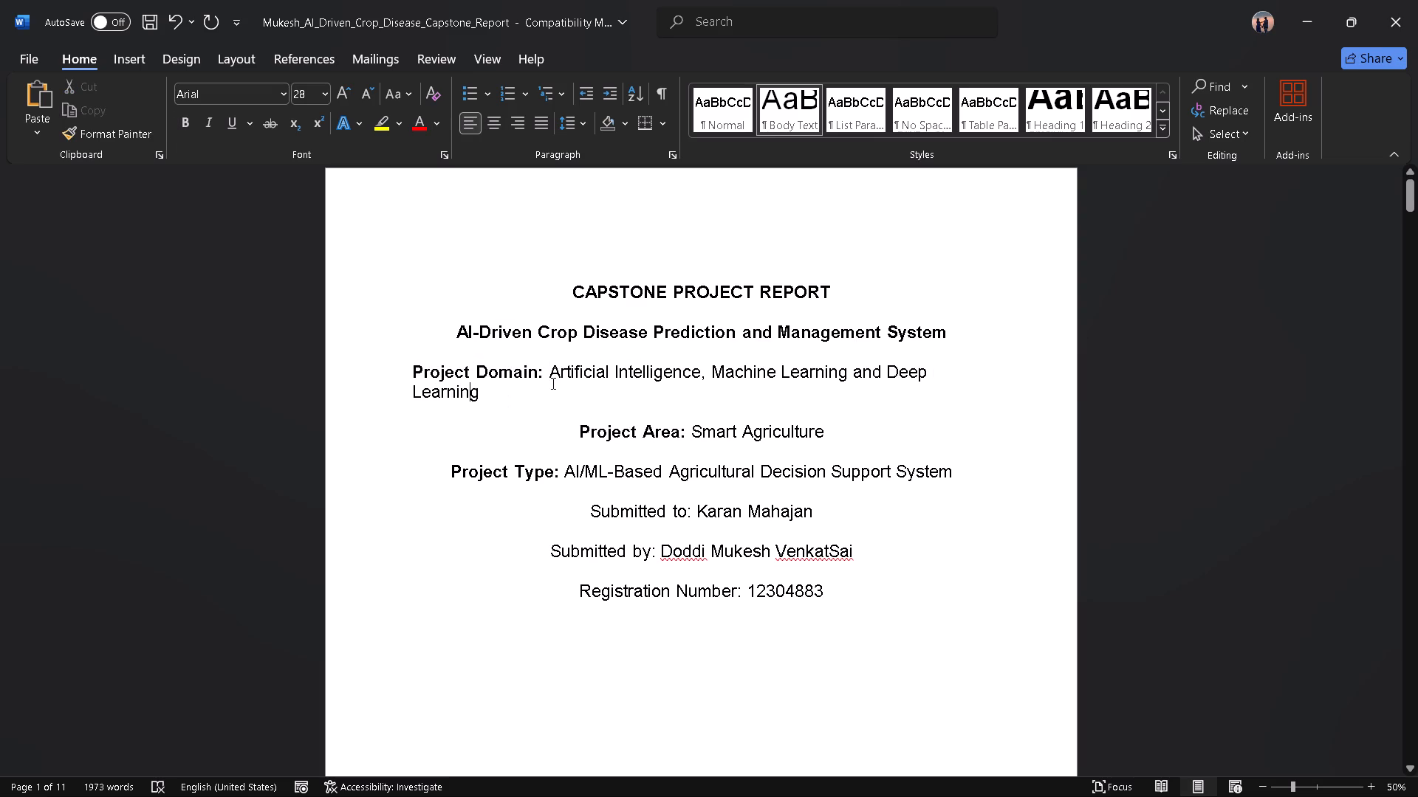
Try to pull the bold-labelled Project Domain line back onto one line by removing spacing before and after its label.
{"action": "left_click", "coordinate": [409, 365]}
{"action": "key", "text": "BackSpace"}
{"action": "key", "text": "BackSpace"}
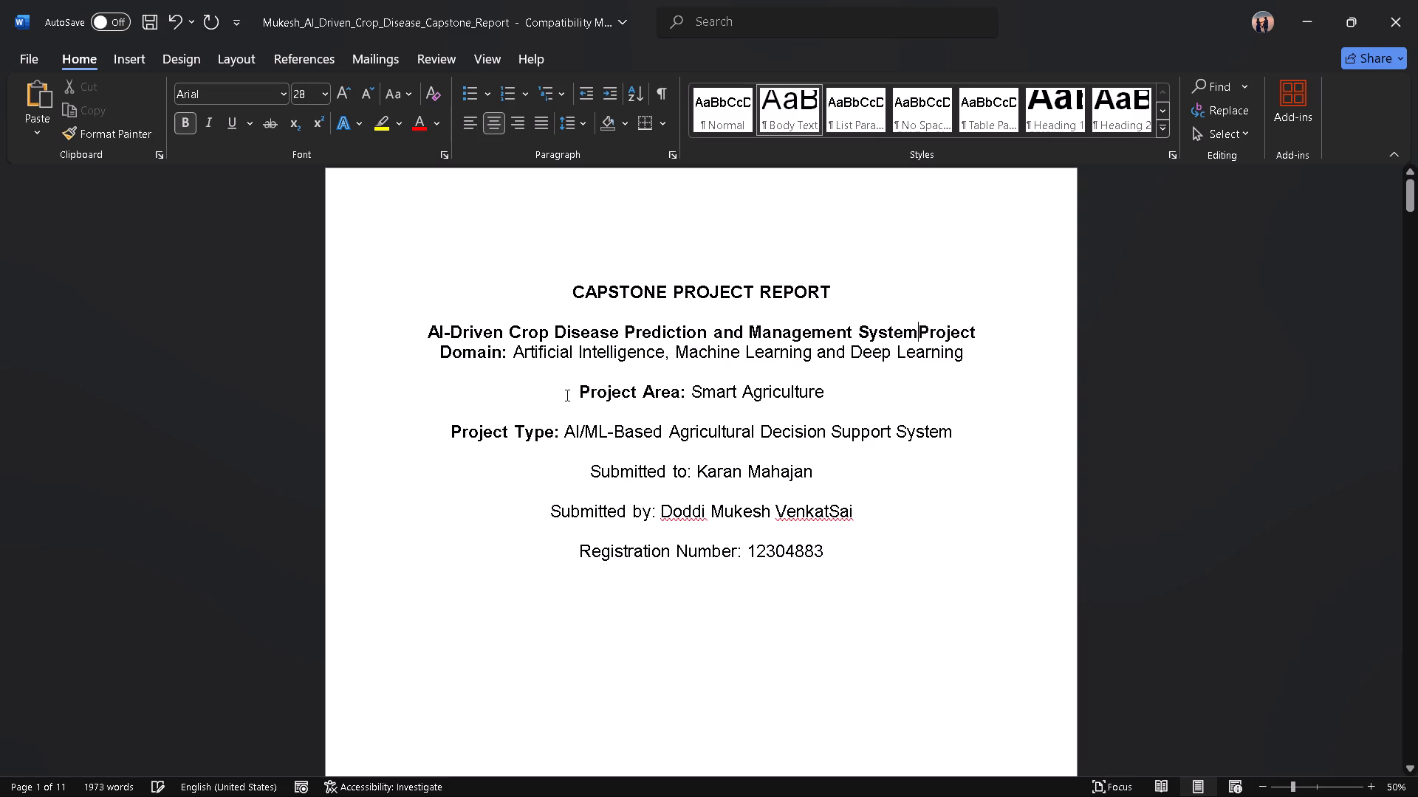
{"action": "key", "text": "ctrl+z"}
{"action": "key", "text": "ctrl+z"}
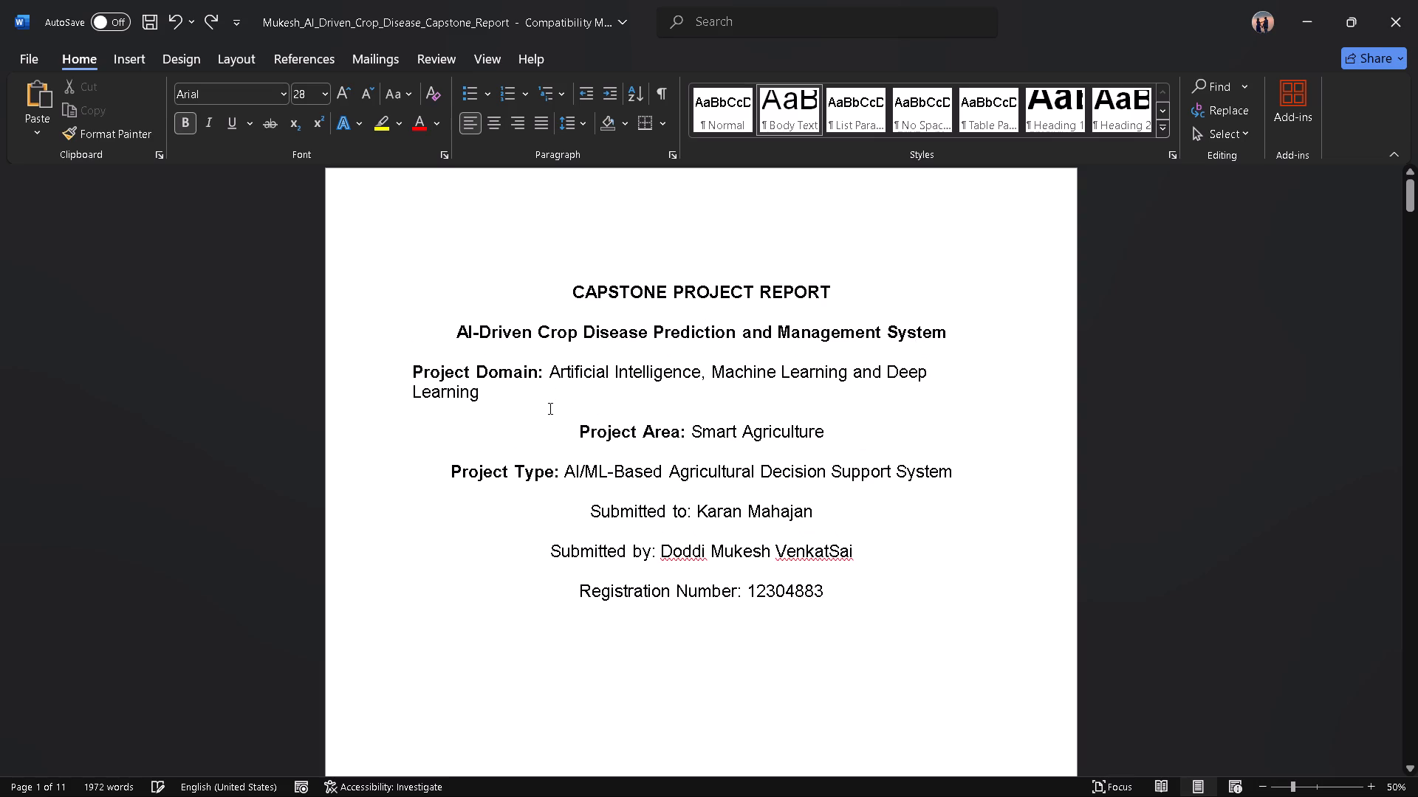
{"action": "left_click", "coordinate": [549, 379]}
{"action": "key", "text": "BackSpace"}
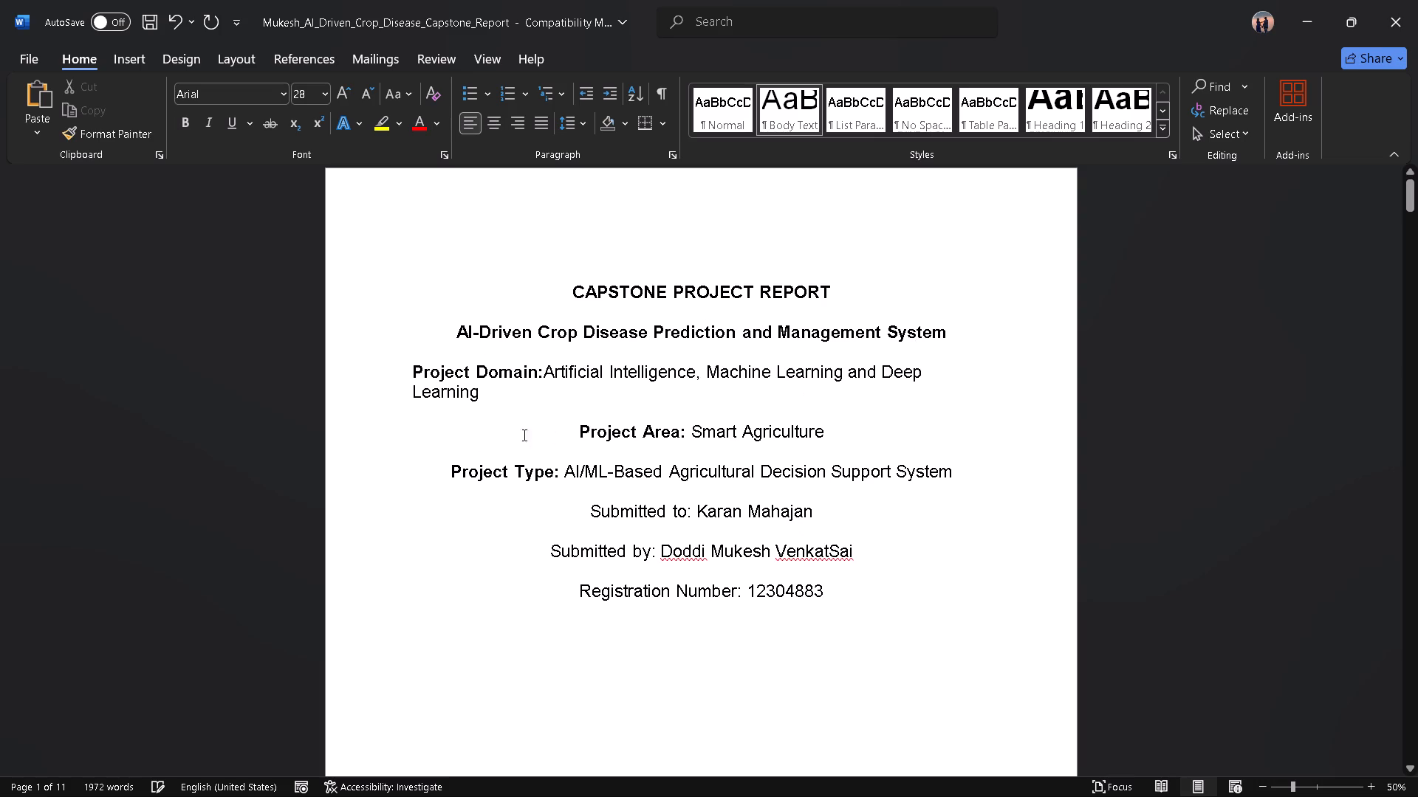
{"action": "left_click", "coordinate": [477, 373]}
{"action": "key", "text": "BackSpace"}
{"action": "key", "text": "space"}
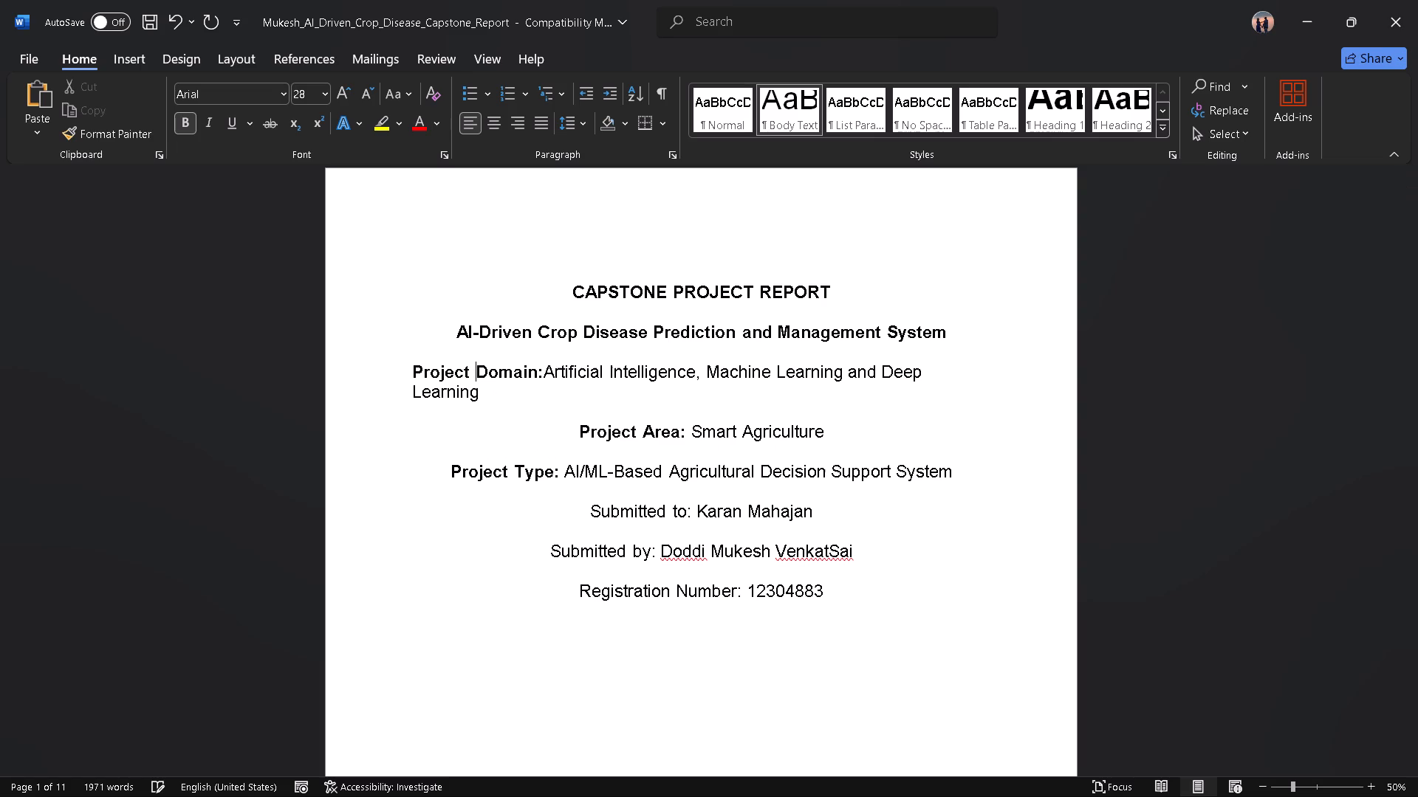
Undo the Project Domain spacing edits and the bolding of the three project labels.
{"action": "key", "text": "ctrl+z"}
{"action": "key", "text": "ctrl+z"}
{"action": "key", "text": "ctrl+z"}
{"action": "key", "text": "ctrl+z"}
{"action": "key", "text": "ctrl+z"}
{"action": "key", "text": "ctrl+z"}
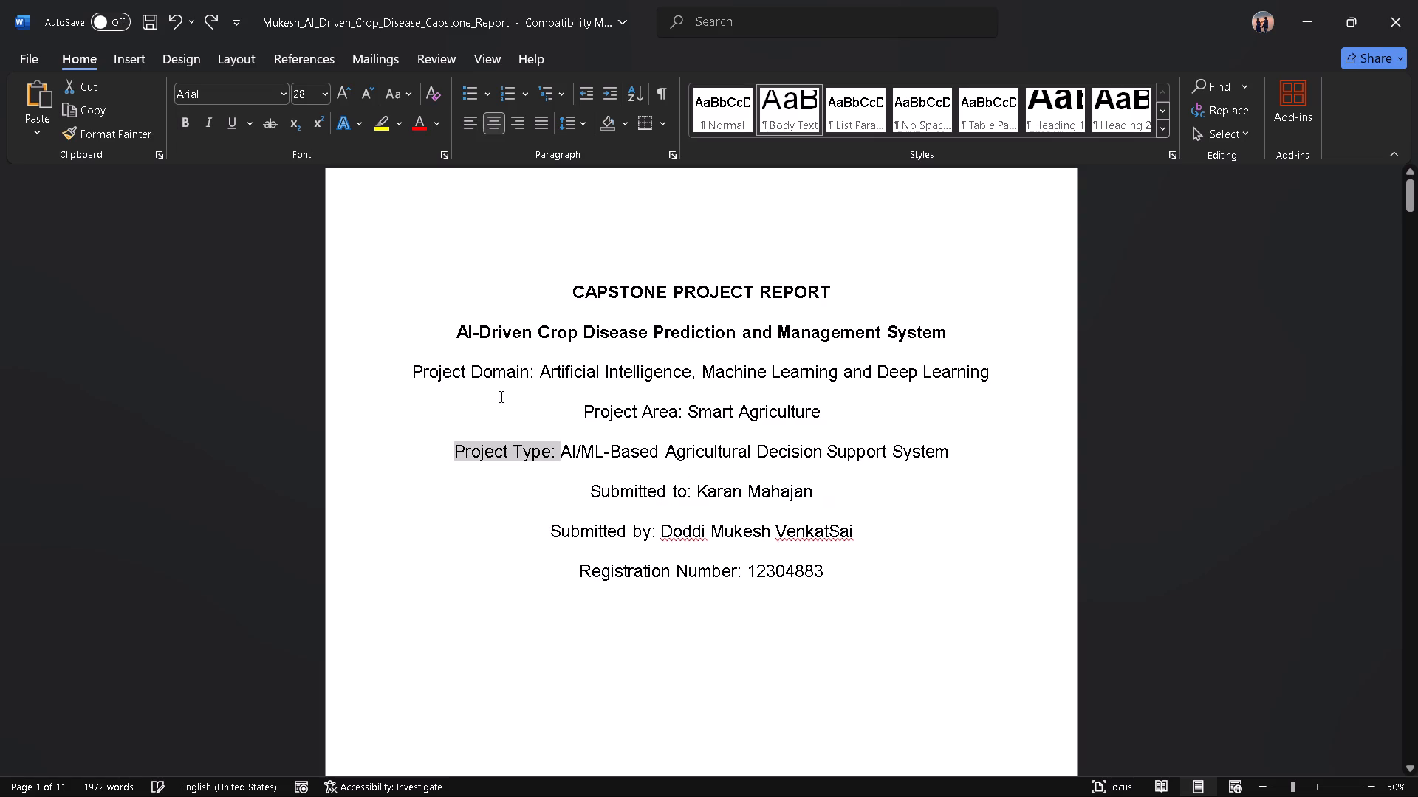
Make only the "Project Type:" and "Project Area:" labels bold.
{"action": "left_click", "coordinate": [665, 421]}
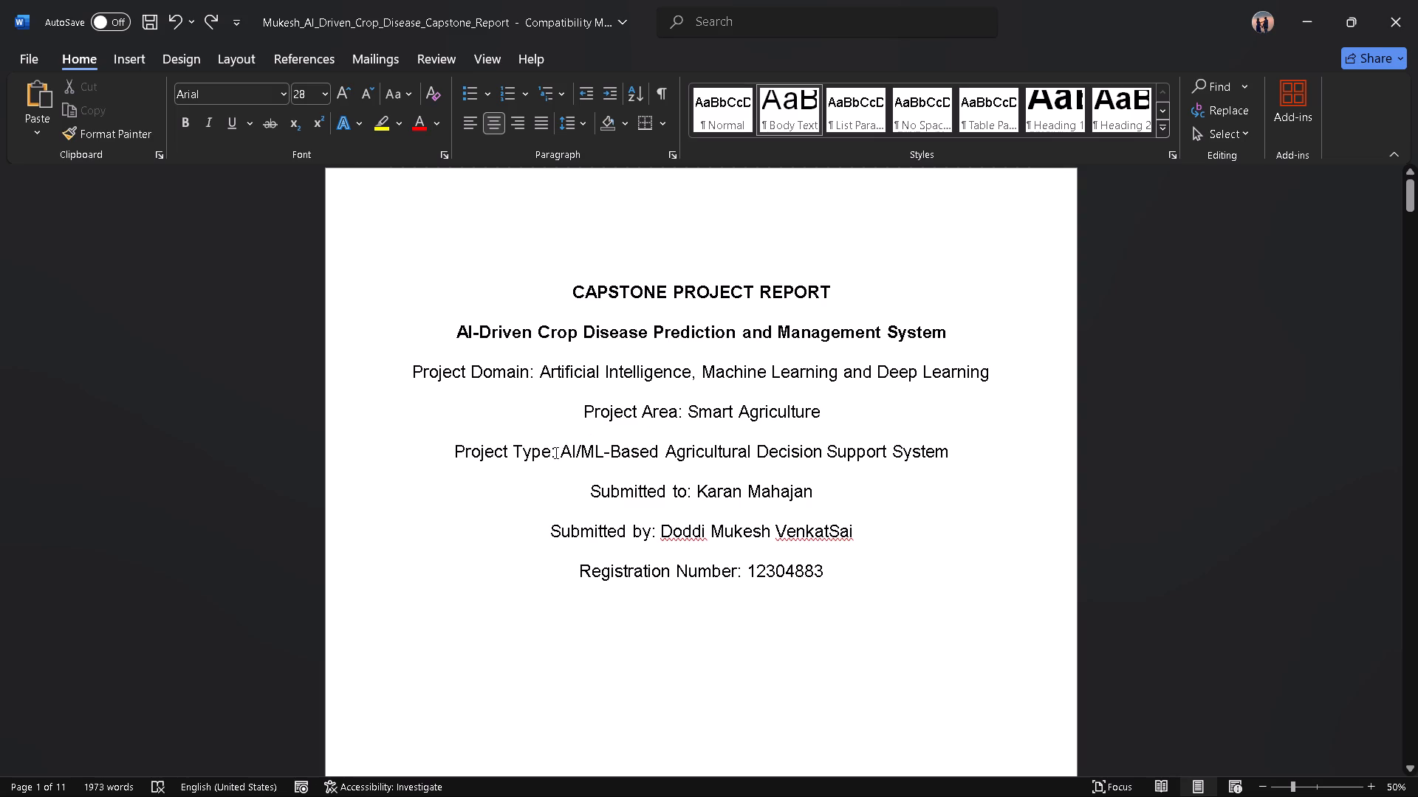
{"action": "left_click_drag", "start_coordinate": [553, 452], "coordinate": [486, 449]}
{"action": "left_click", "coordinate": [493, 421]}
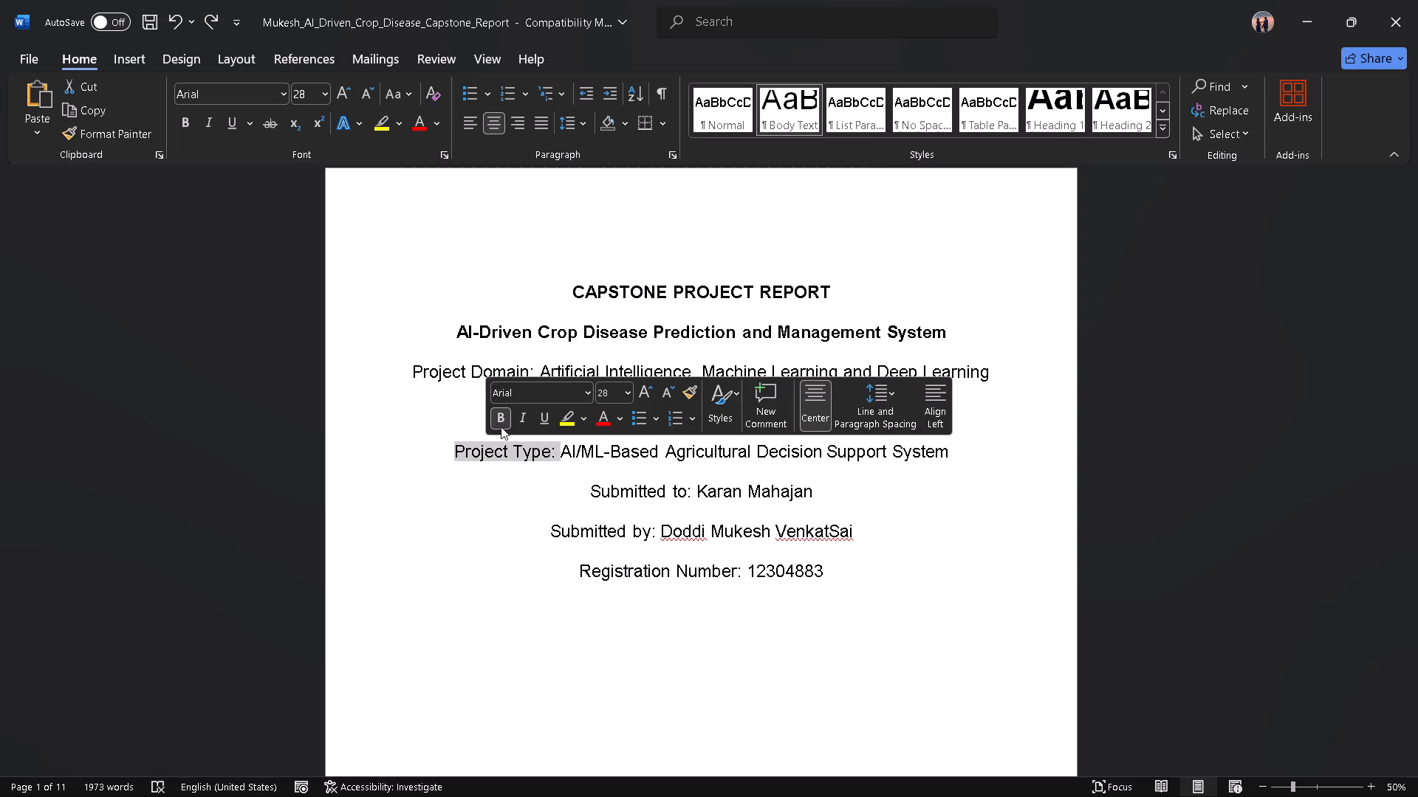
{"action": "left_click", "coordinate": [530, 455]}
{"action": "left_click_drag", "start_coordinate": [679, 413], "coordinate": [600, 412]}
{"action": "left_click", "coordinate": [637, 415]}
{"action": "left_click_drag", "start_coordinate": [679, 415], "coordinate": [632, 412]}
{"action": "left_click", "coordinate": [674, 418]}
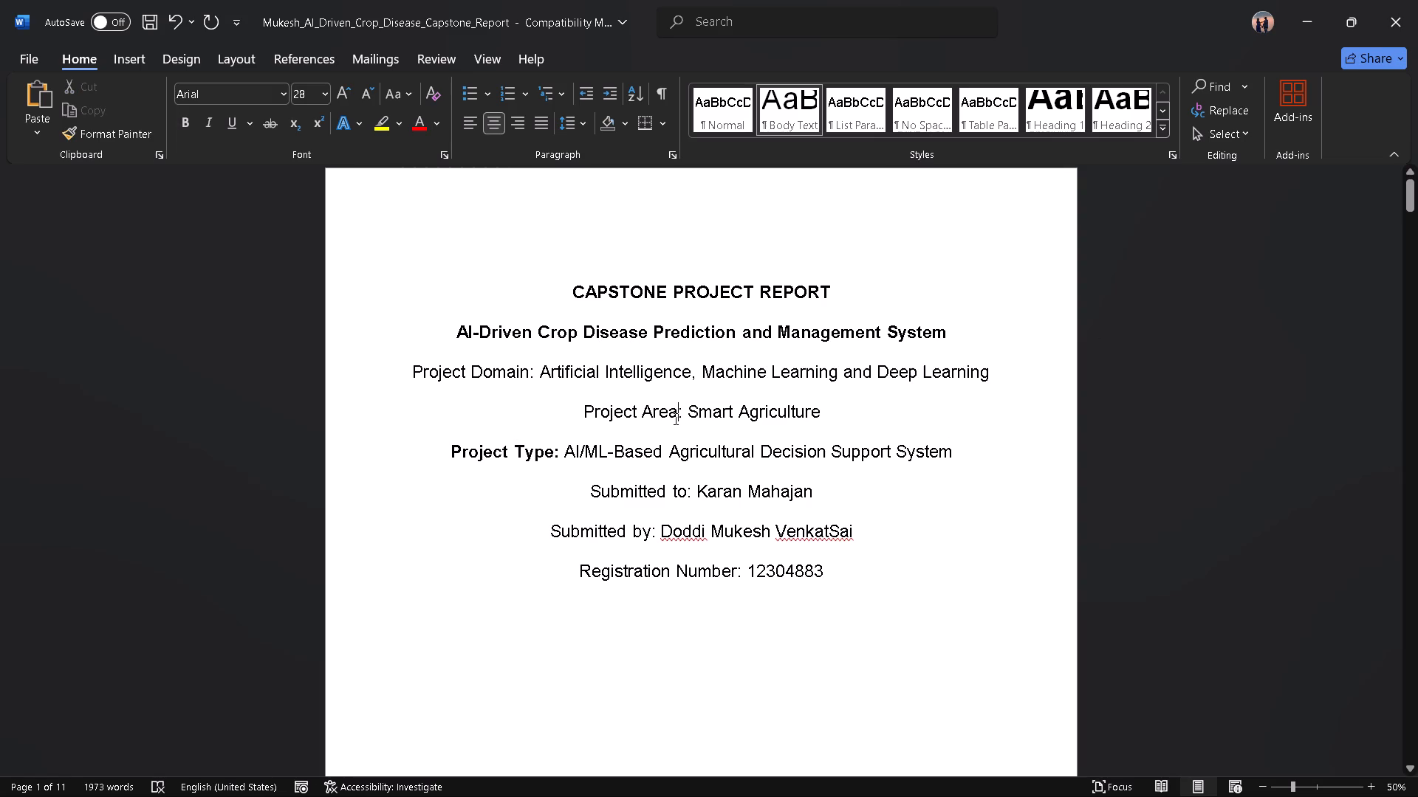
{"action": "left_click_drag", "start_coordinate": [685, 418], "coordinate": [599, 418]}
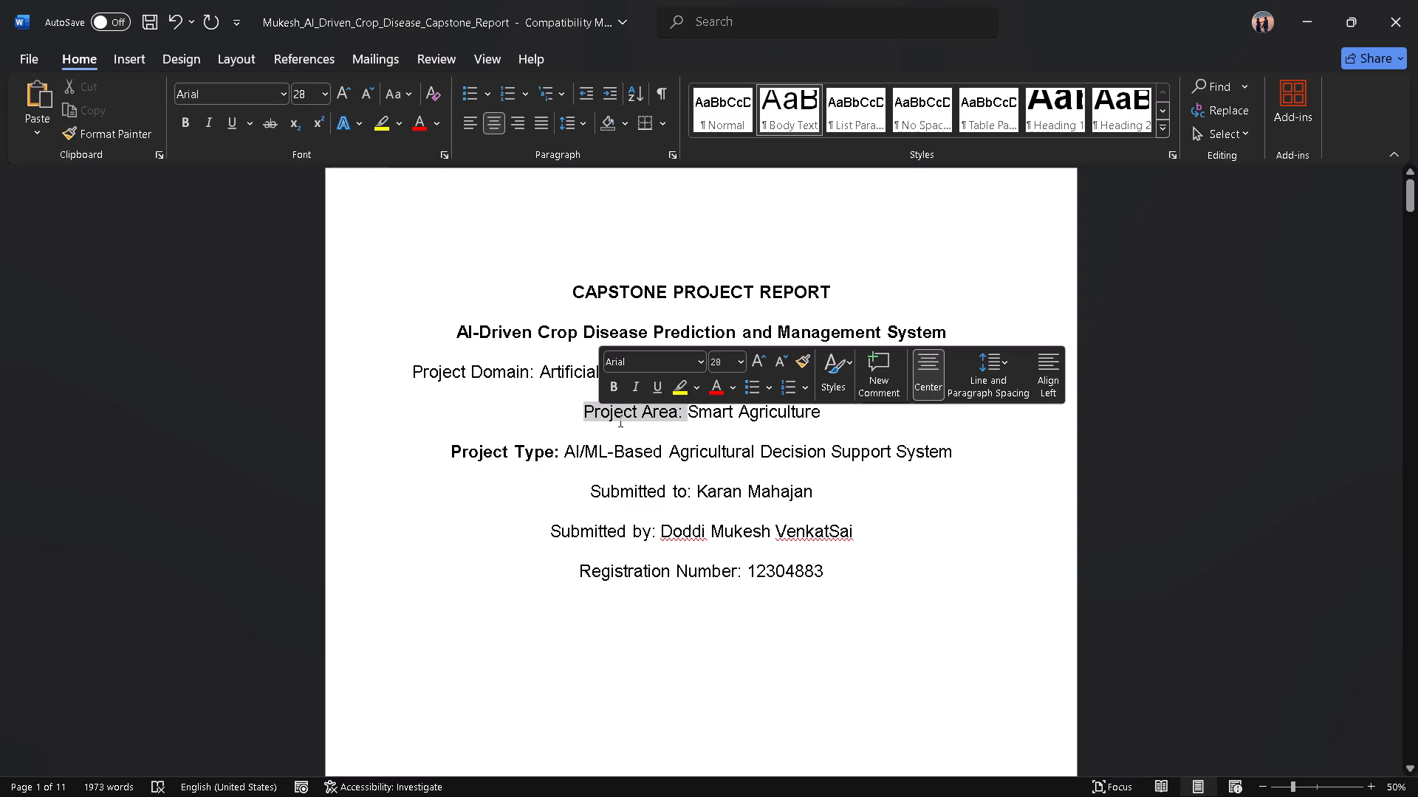
{"action": "left_click", "coordinate": [606, 395]}
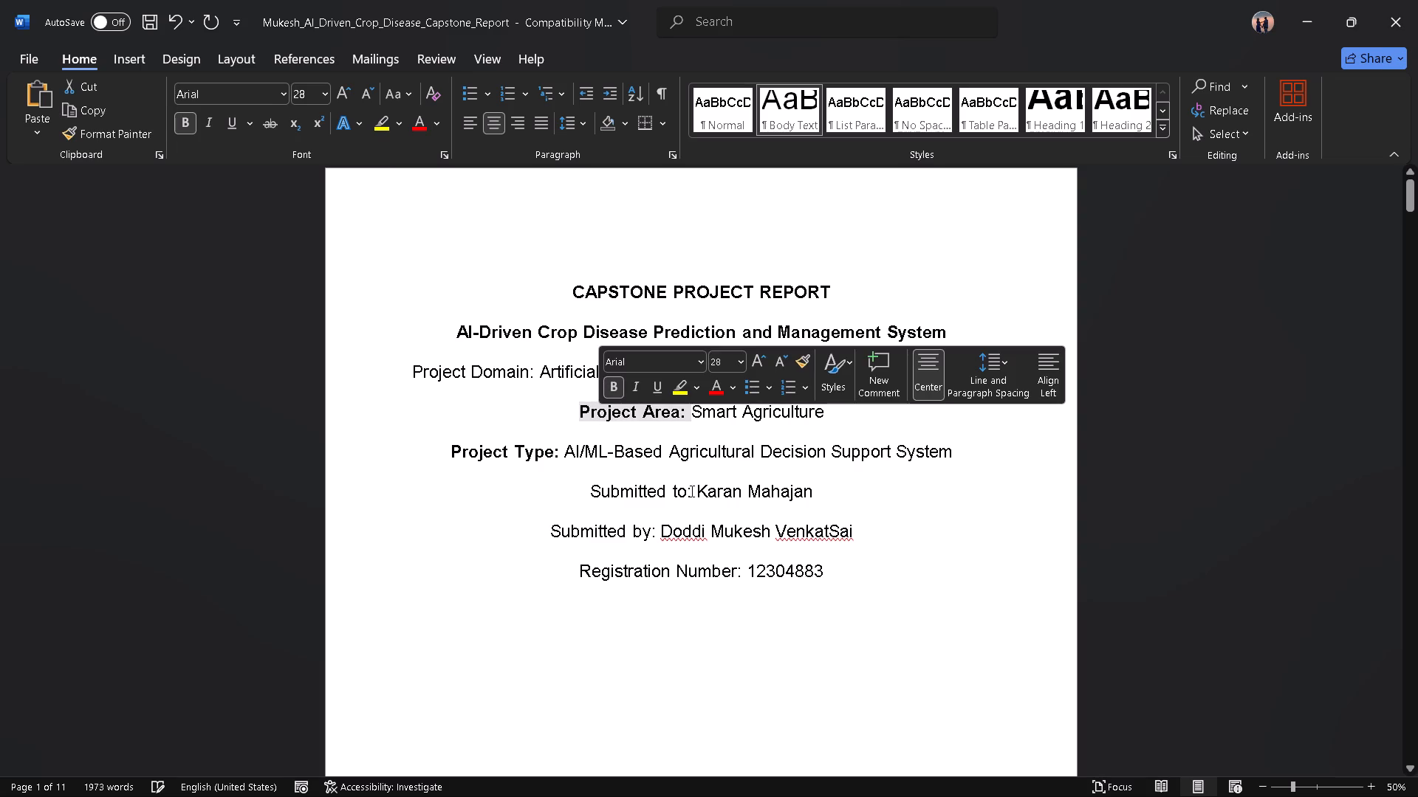
Rework the submitter details as numbered item 1 below "Submitted by:", moving the registration number into parentheses after the student's name.
{"action": "left_click", "coordinate": [690, 491]}
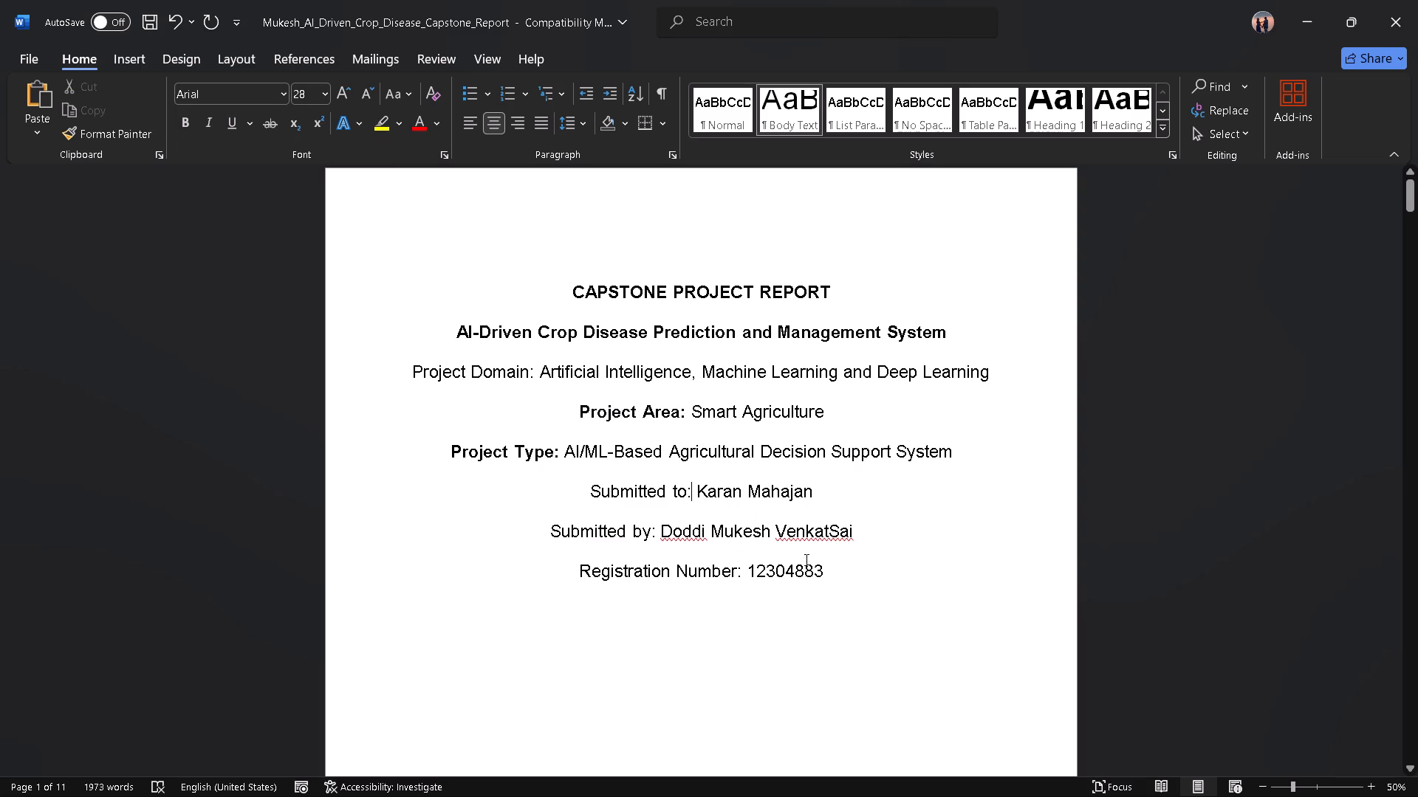
{"action": "left_click", "coordinate": [702, 535]}
{"action": "left_click", "coordinate": [841, 569]}
{"action": "left_click", "coordinate": [859, 531]}
{"action": "key", "text": "comma"}
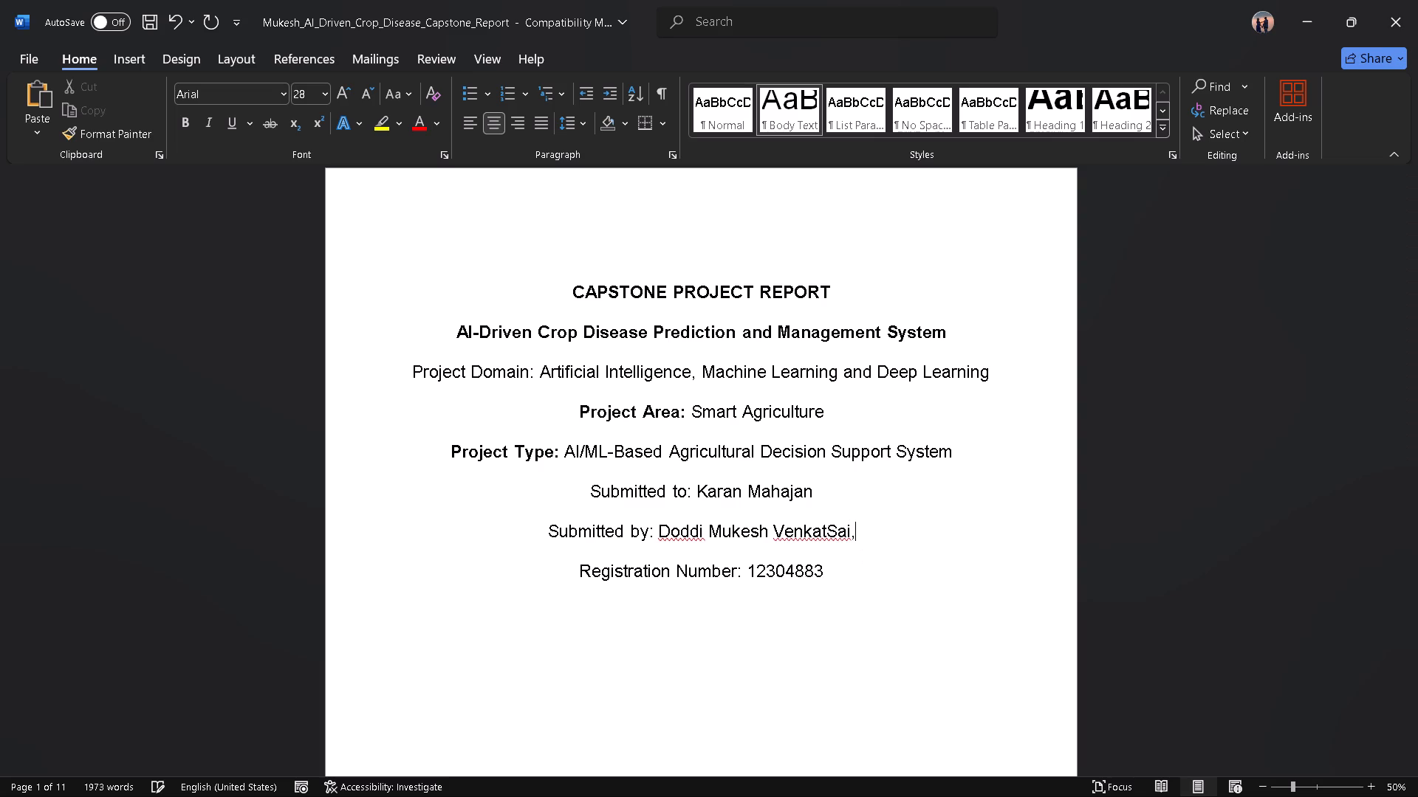
{"action": "key", "text": "space"}
{"action": "left_click_drag", "start_coordinate": [825, 579], "coordinate": [600, 570]}
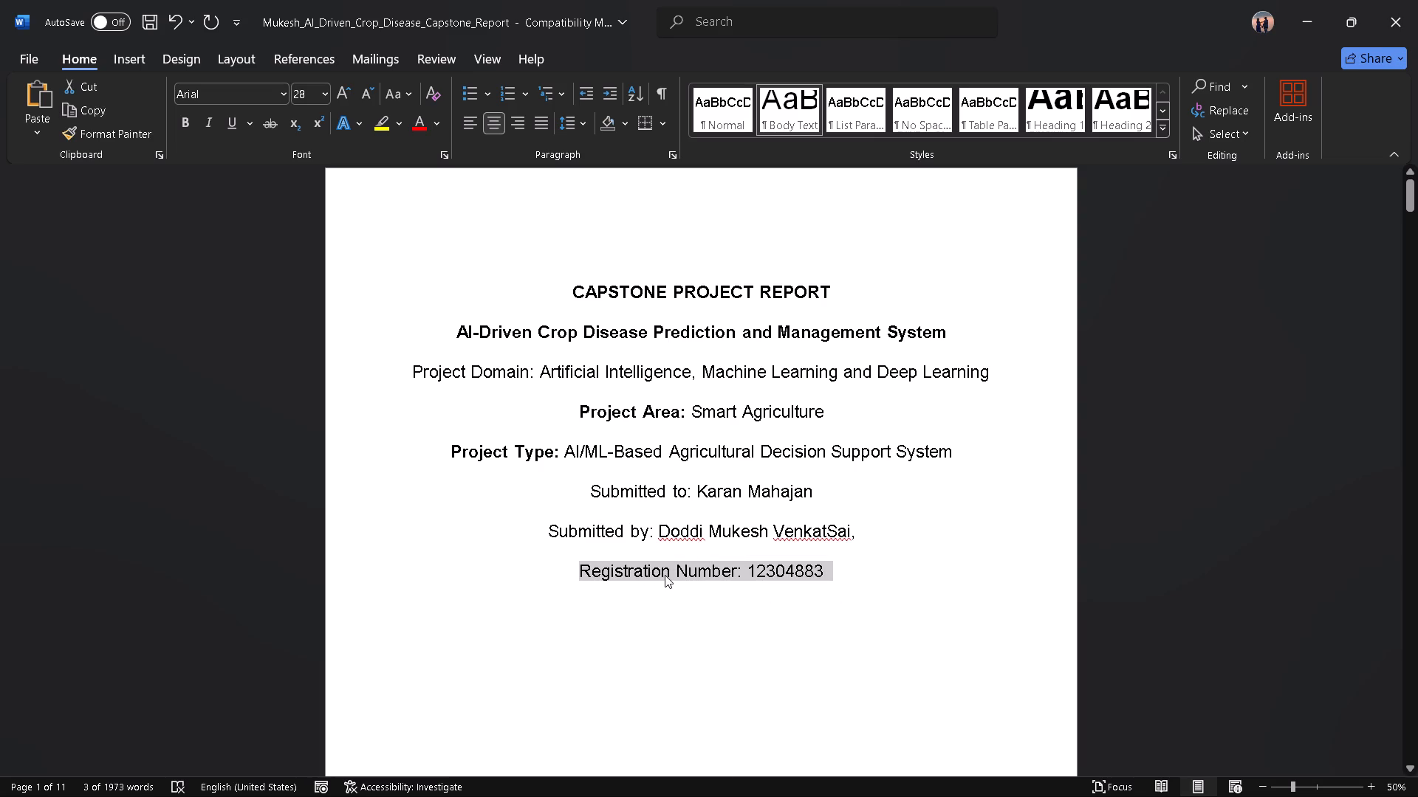
{"action": "key", "text": "ctrl+x"}
{"action": "left_click", "coordinate": [857, 540]}
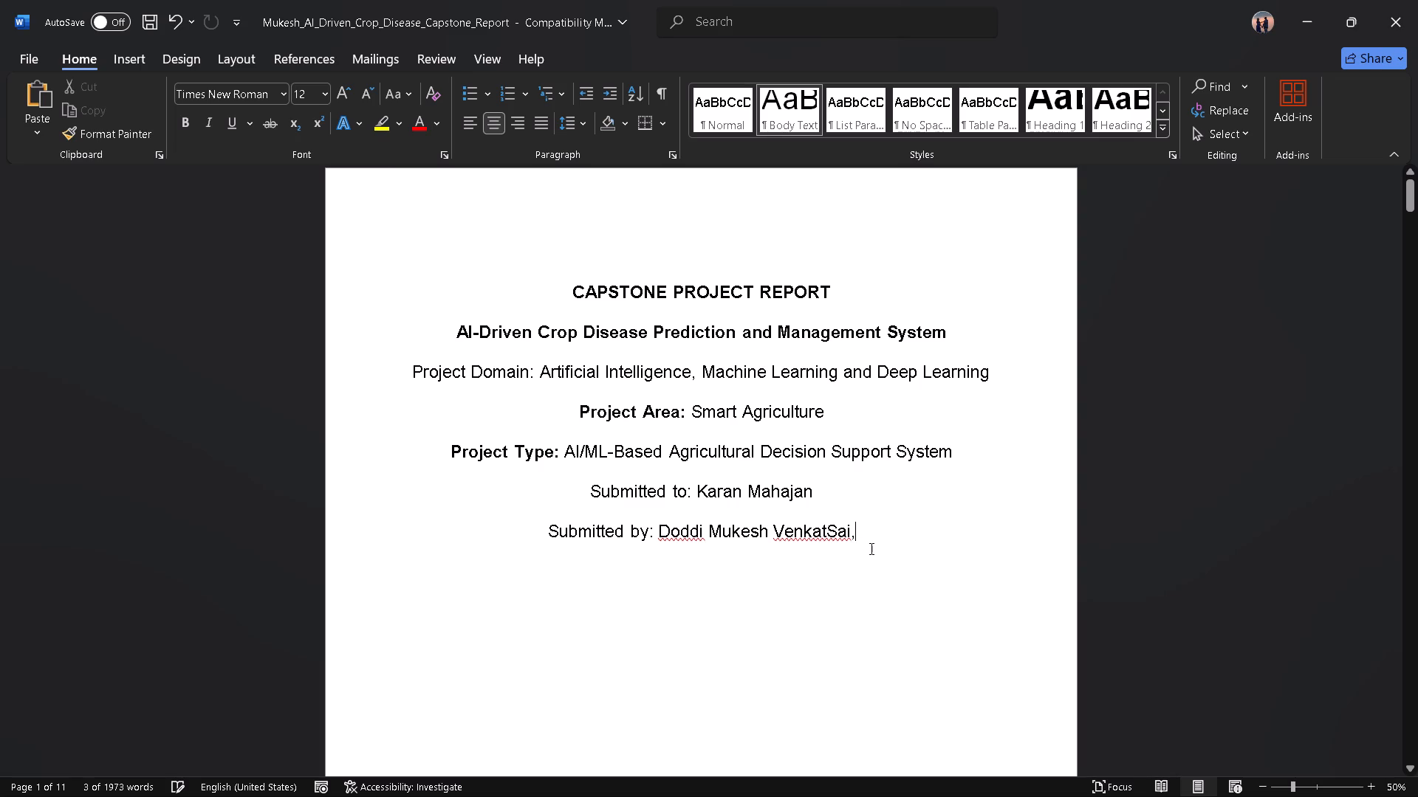
Paste the copied registration number after the student's name on the "Submitted by:" line and remove the comma and space between them.
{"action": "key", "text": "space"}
{"action": "key", "text": "ctrl+v"}
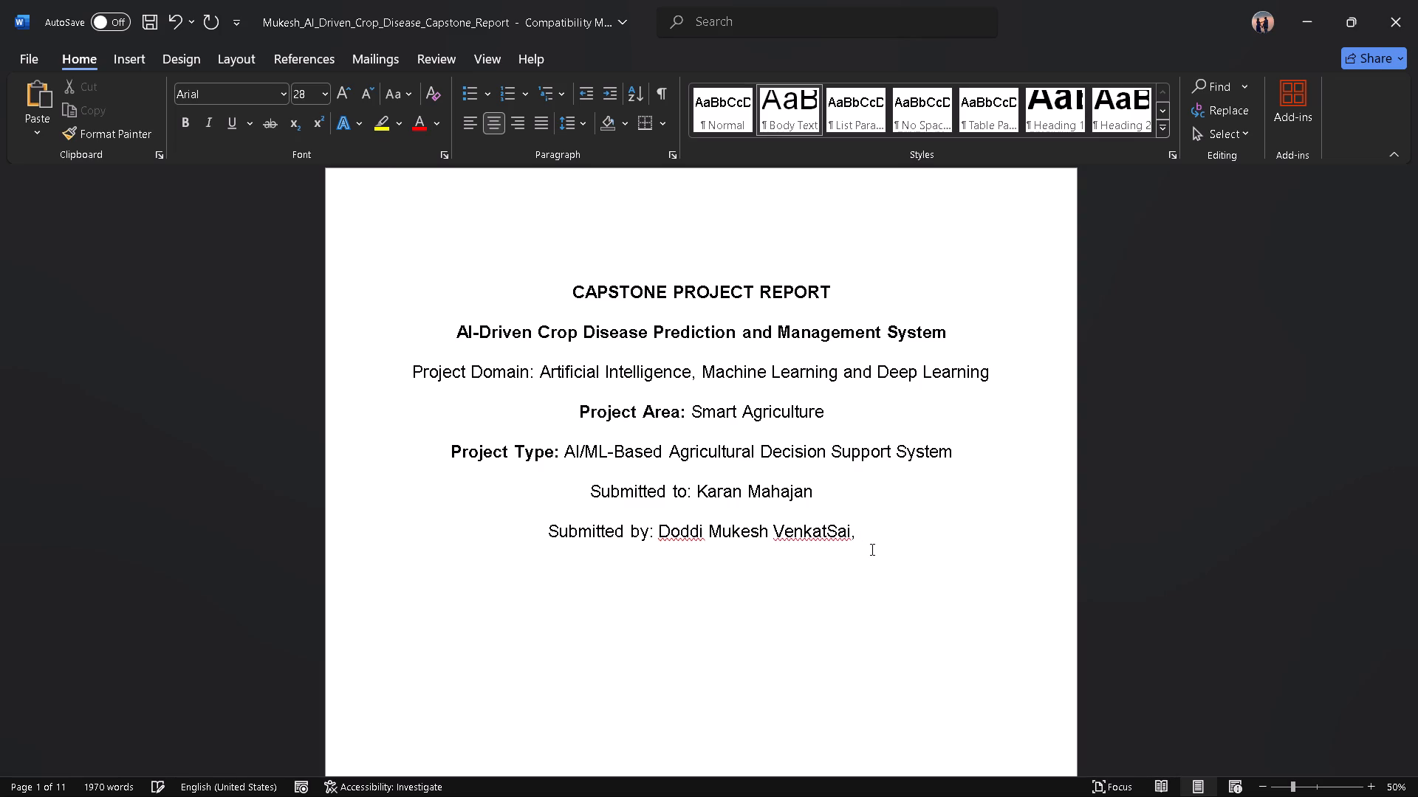
{"action": "left_click", "coordinate": [736, 531]}
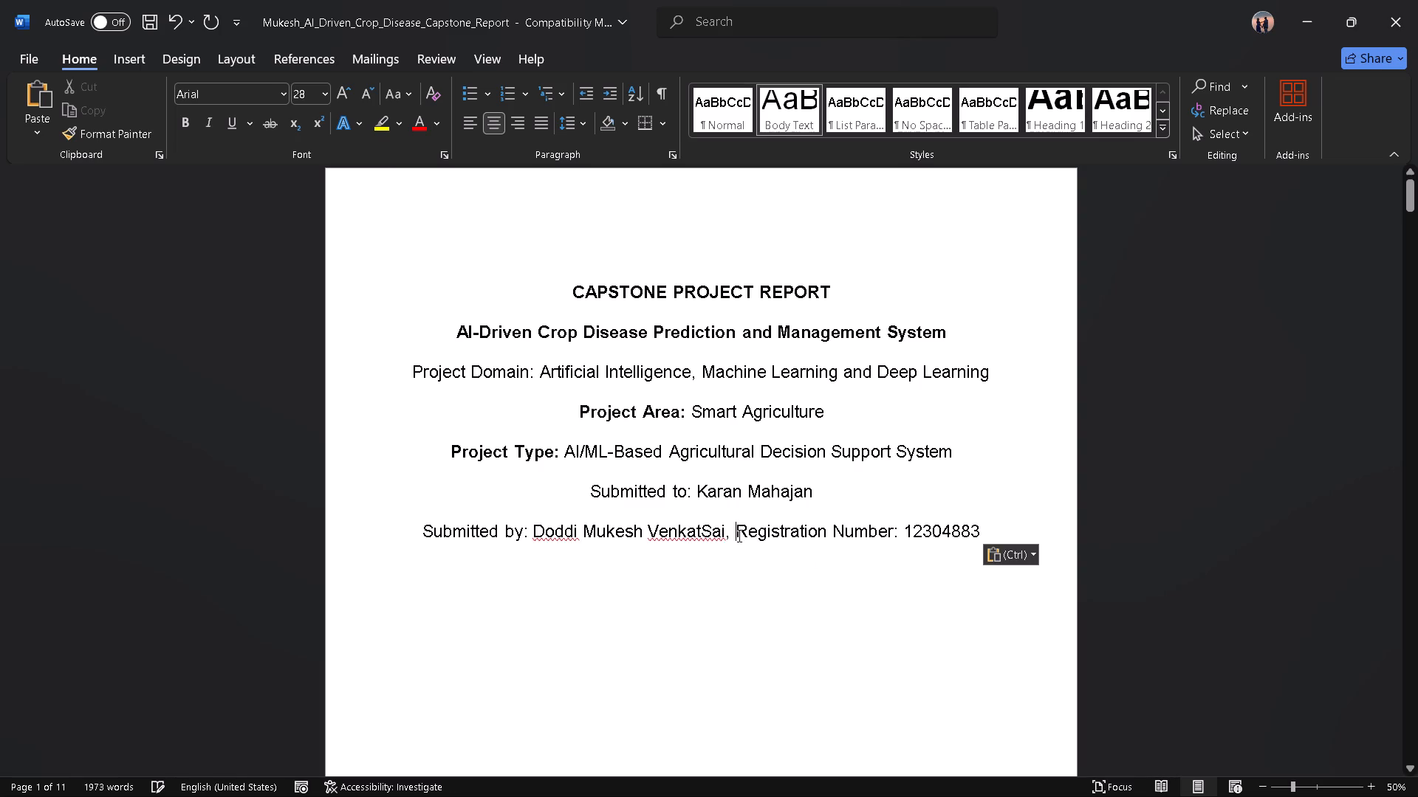
{"action": "key", "text": "BackSpace"}
{"action": "key", "text": "BackSpace"}
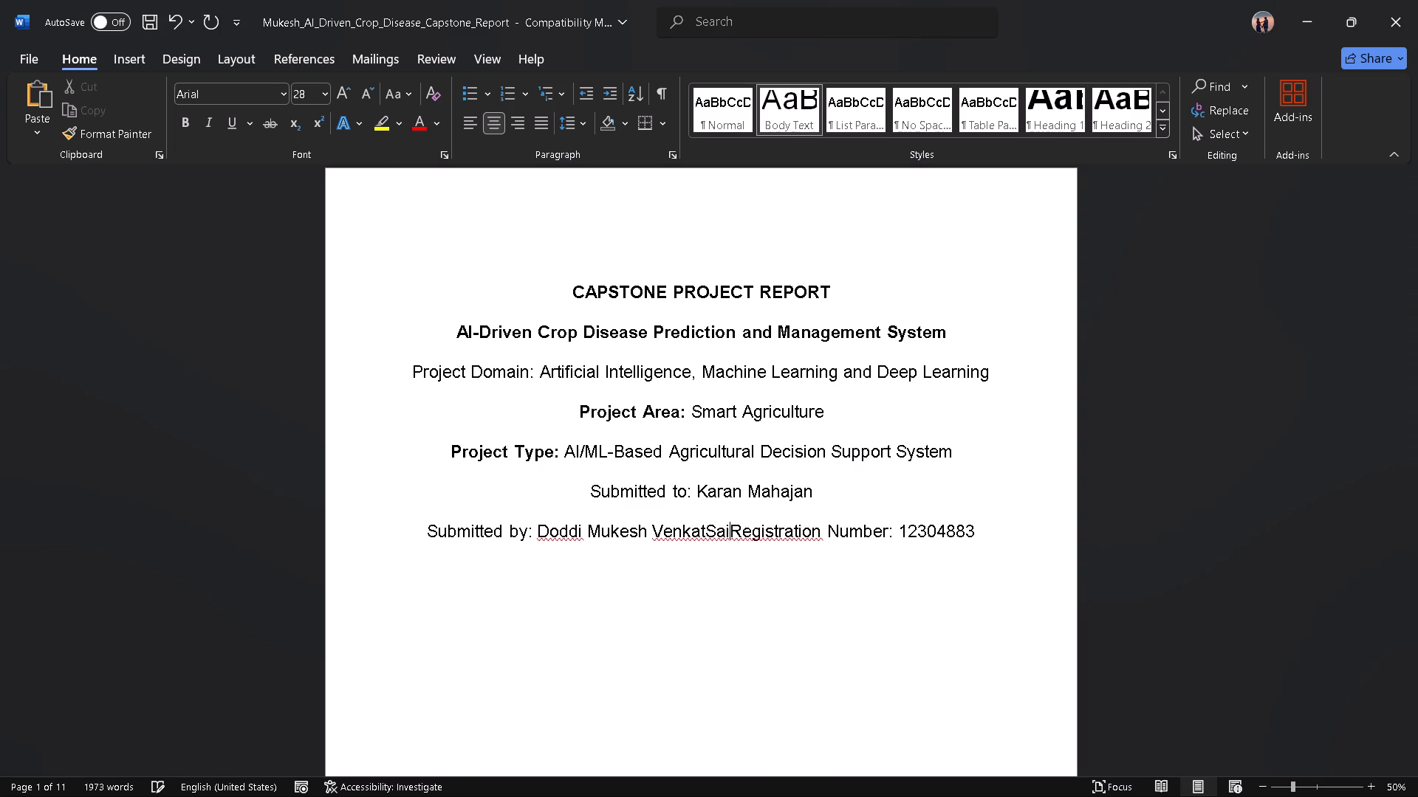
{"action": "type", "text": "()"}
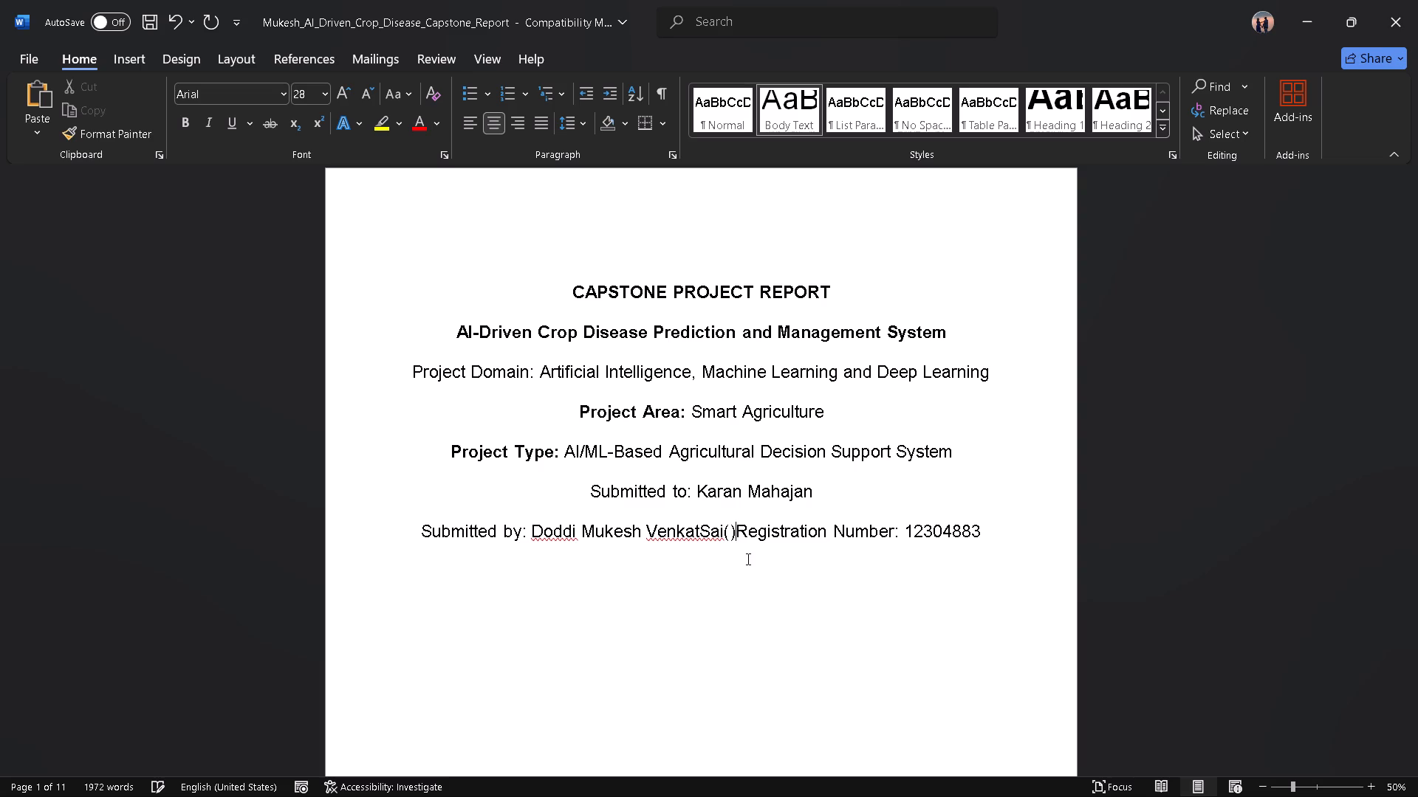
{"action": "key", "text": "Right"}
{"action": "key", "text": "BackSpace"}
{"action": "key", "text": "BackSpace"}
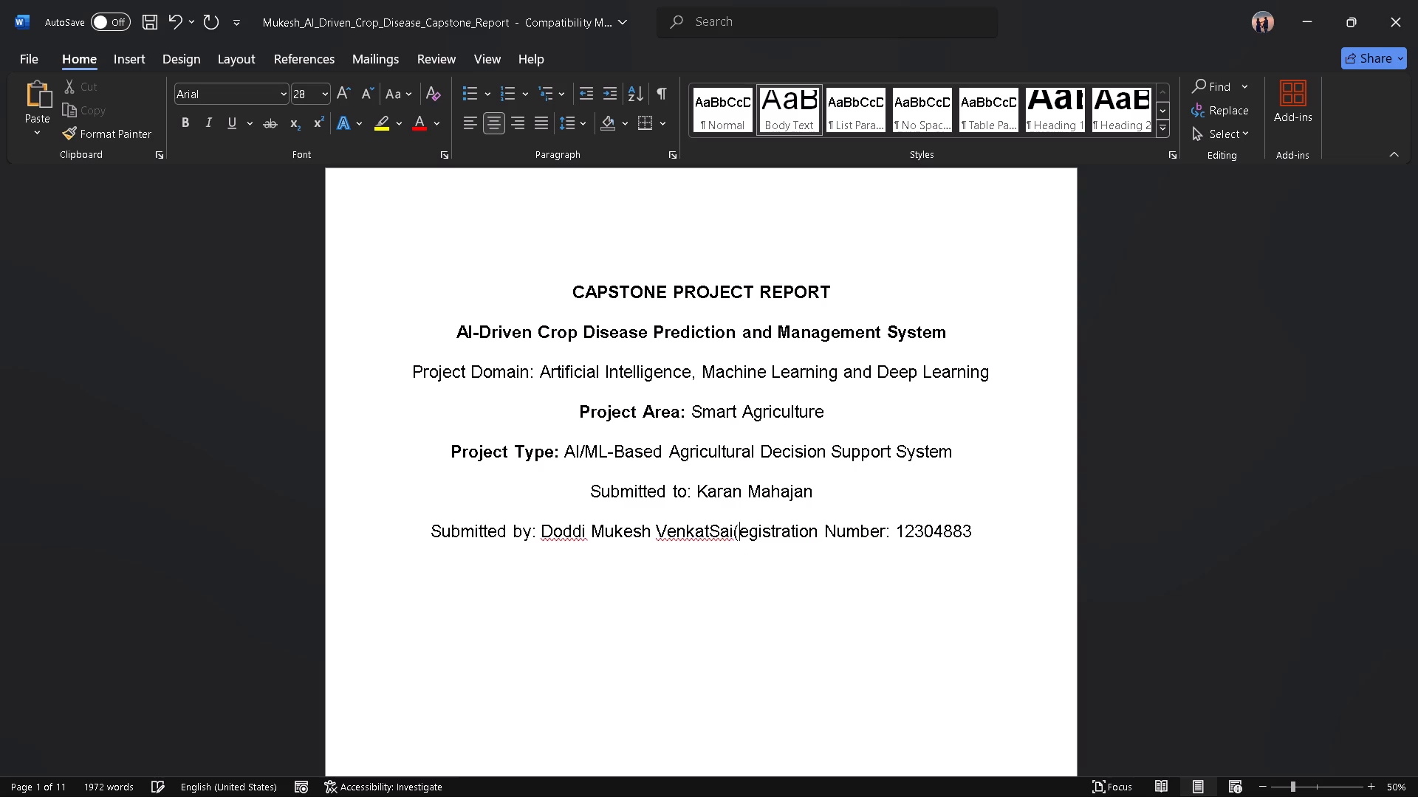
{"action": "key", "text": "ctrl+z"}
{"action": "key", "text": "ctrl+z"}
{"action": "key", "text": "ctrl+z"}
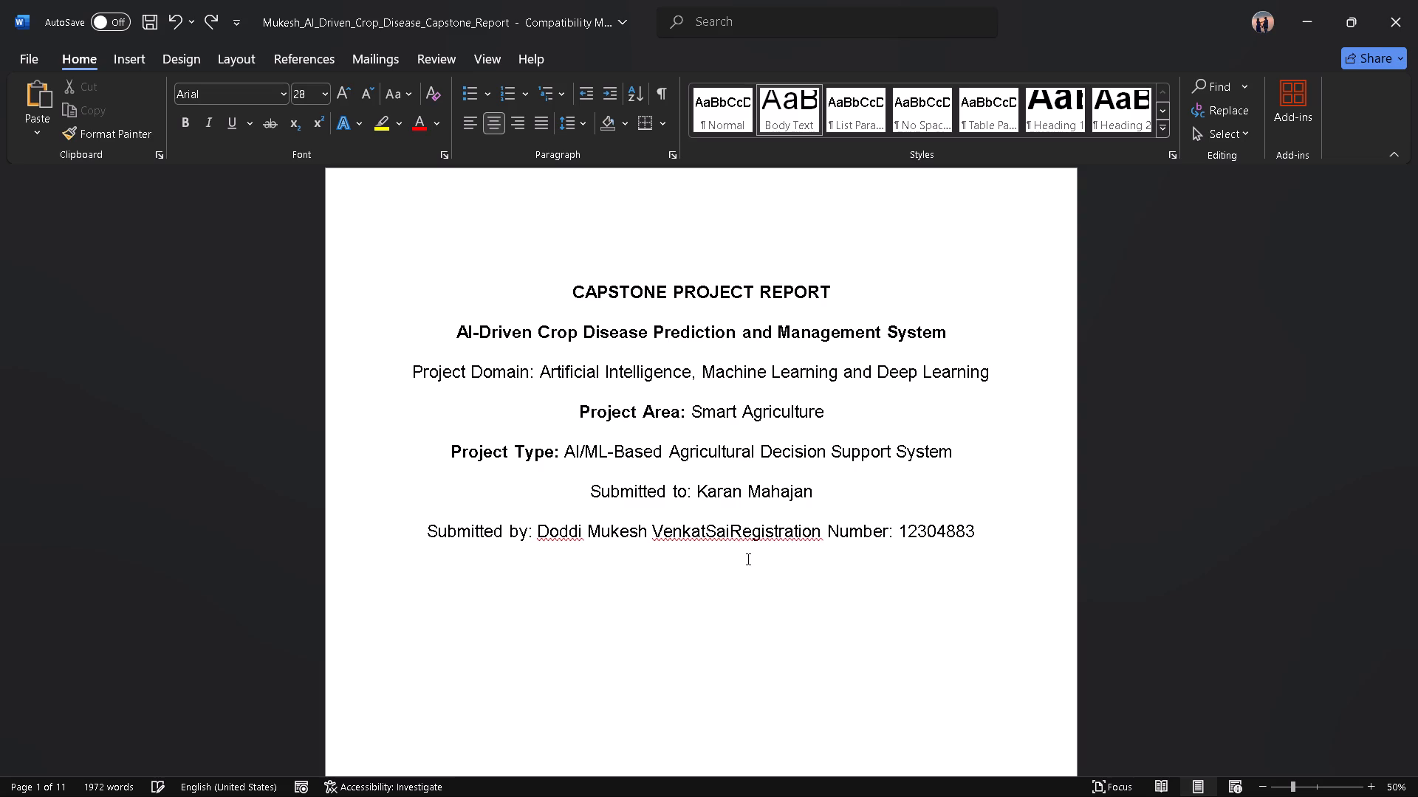
Enclose the registration number label and value in parentheses, with a space between the student's name and the opening parenthesis.
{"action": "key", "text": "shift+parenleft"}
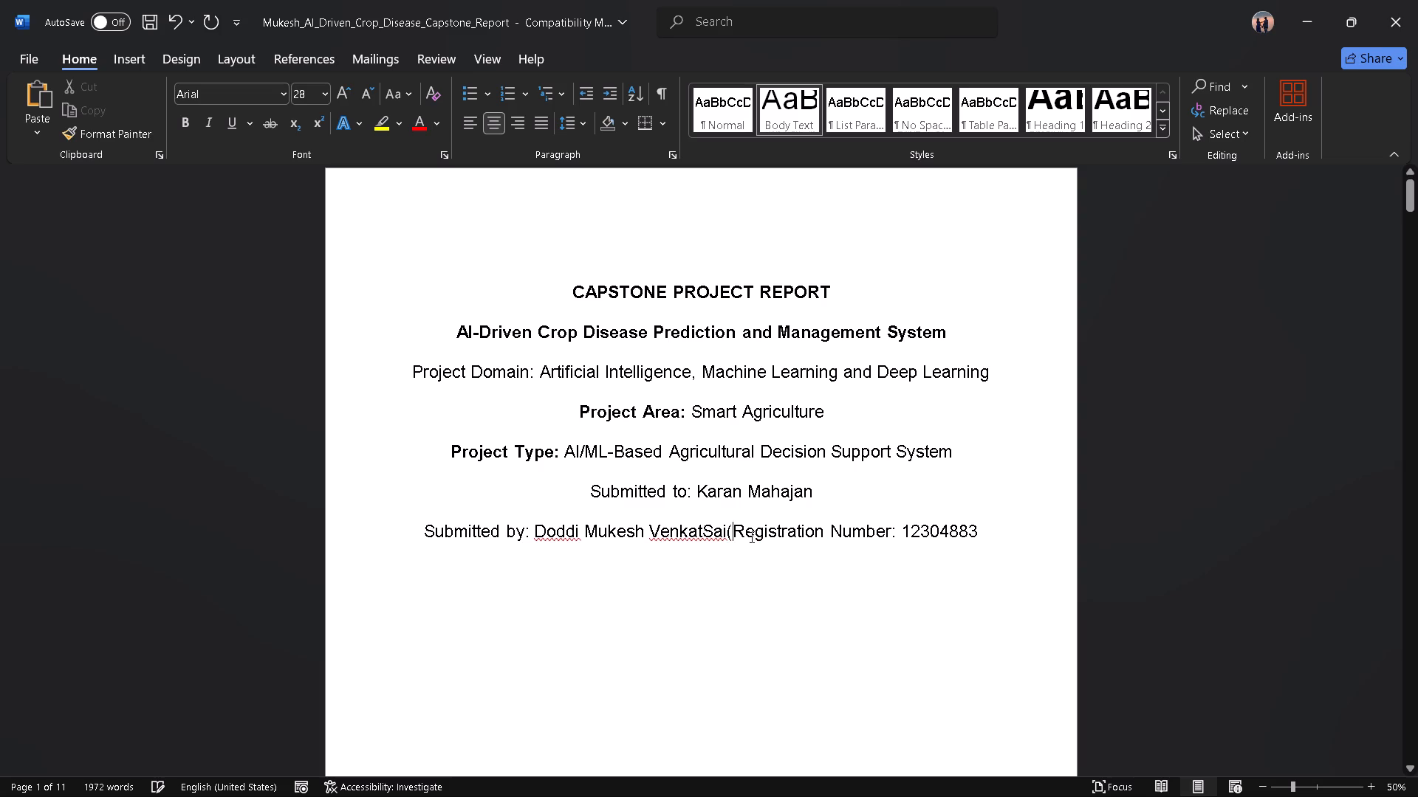
{"action": "left_click", "coordinate": [723, 540]}
{"action": "left_click", "coordinate": [729, 542]}
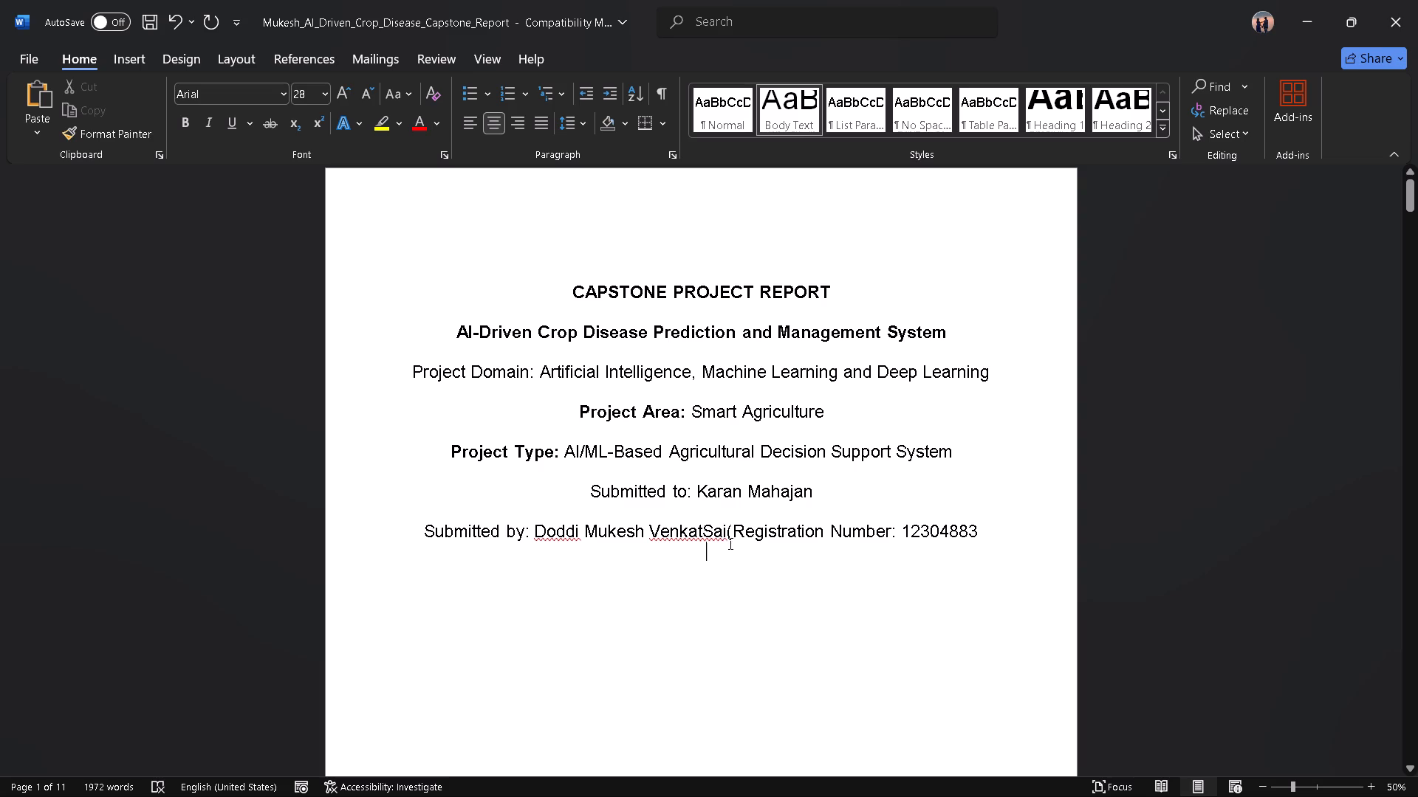
{"action": "left_click", "coordinate": [729, 538]}
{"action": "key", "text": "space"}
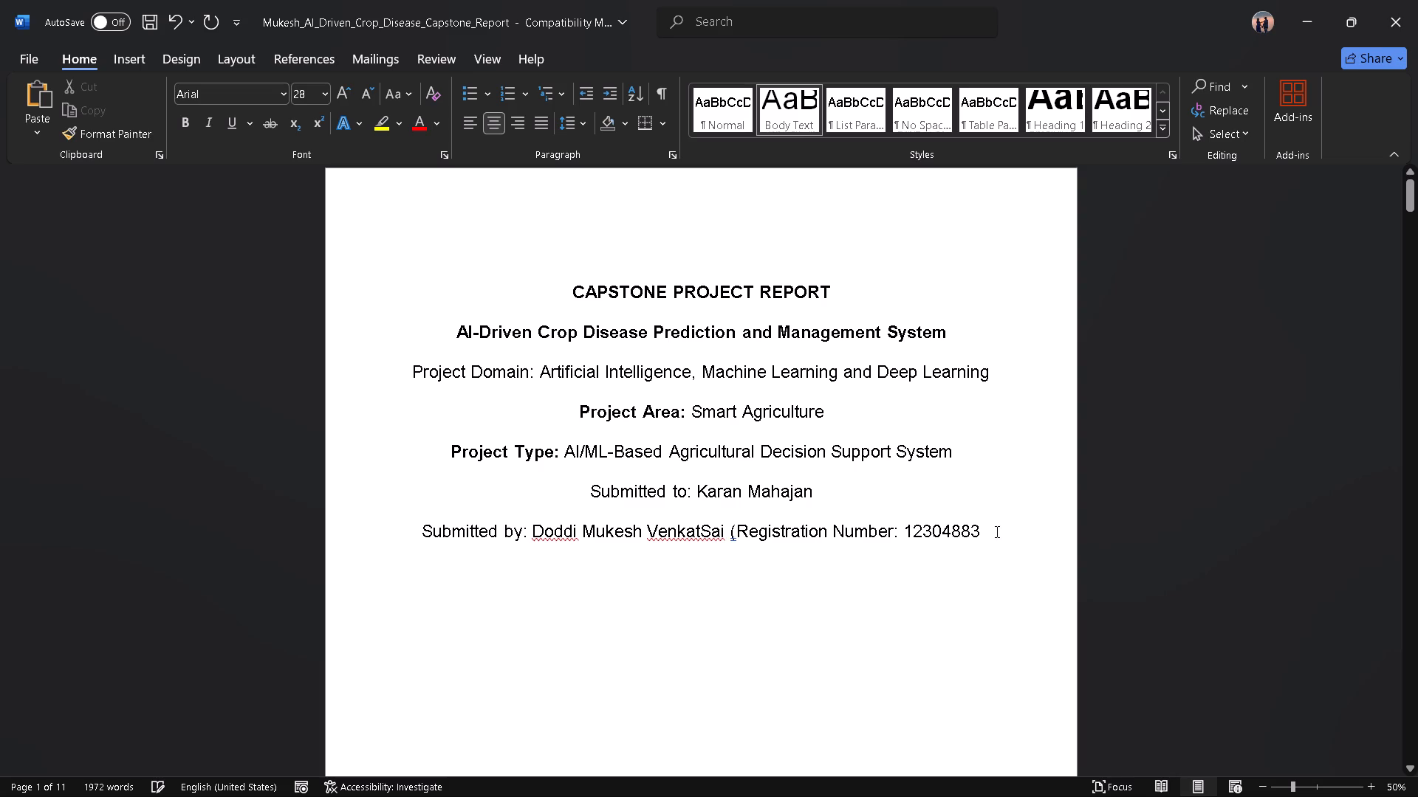
{"action": "left_click", "coordinate": [978, 531]}
{"action": "key", "text": "shift+parenright"}
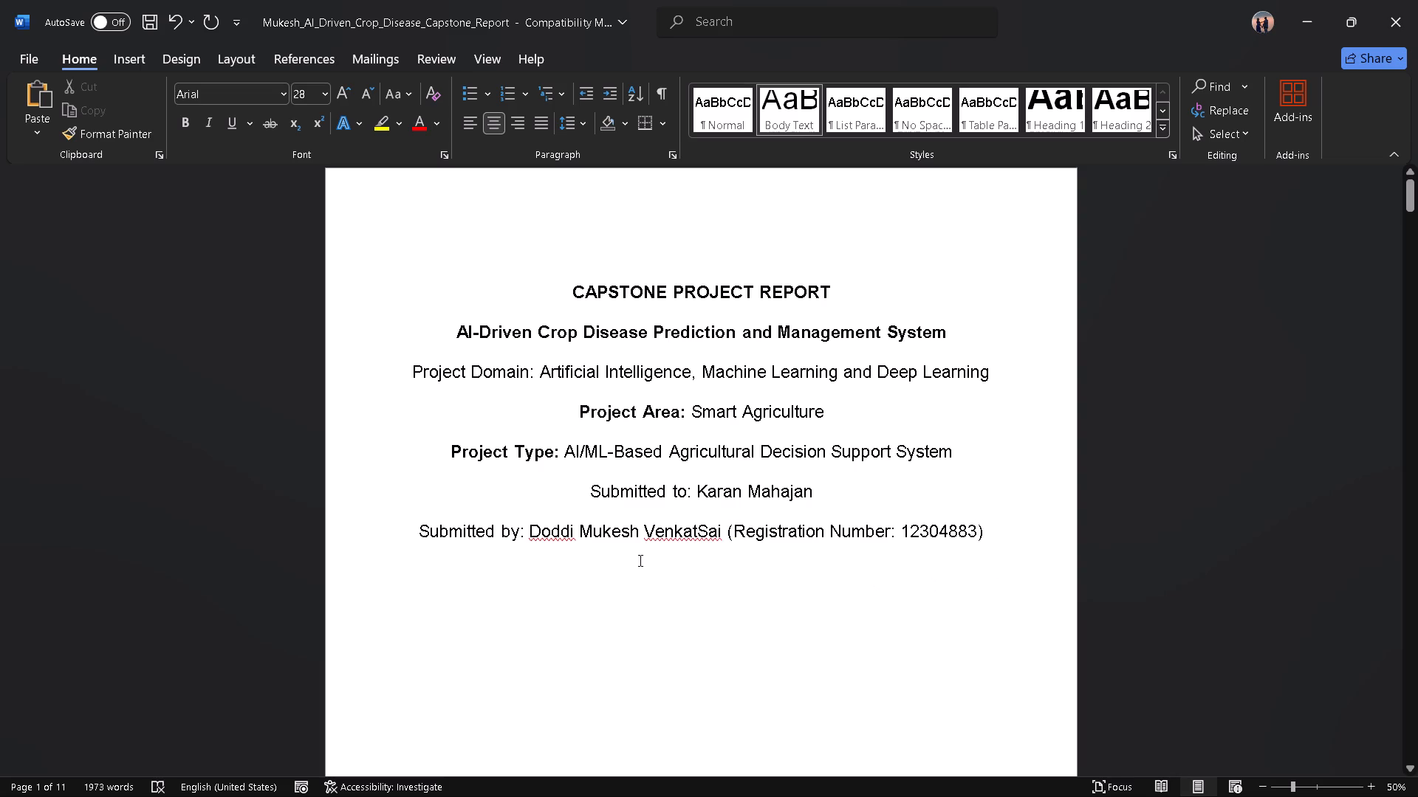
Number the student's entry "1." and move it onto its own line below "Submitted by:".
{"action": "left_click", "coordinate": [526, 539]}
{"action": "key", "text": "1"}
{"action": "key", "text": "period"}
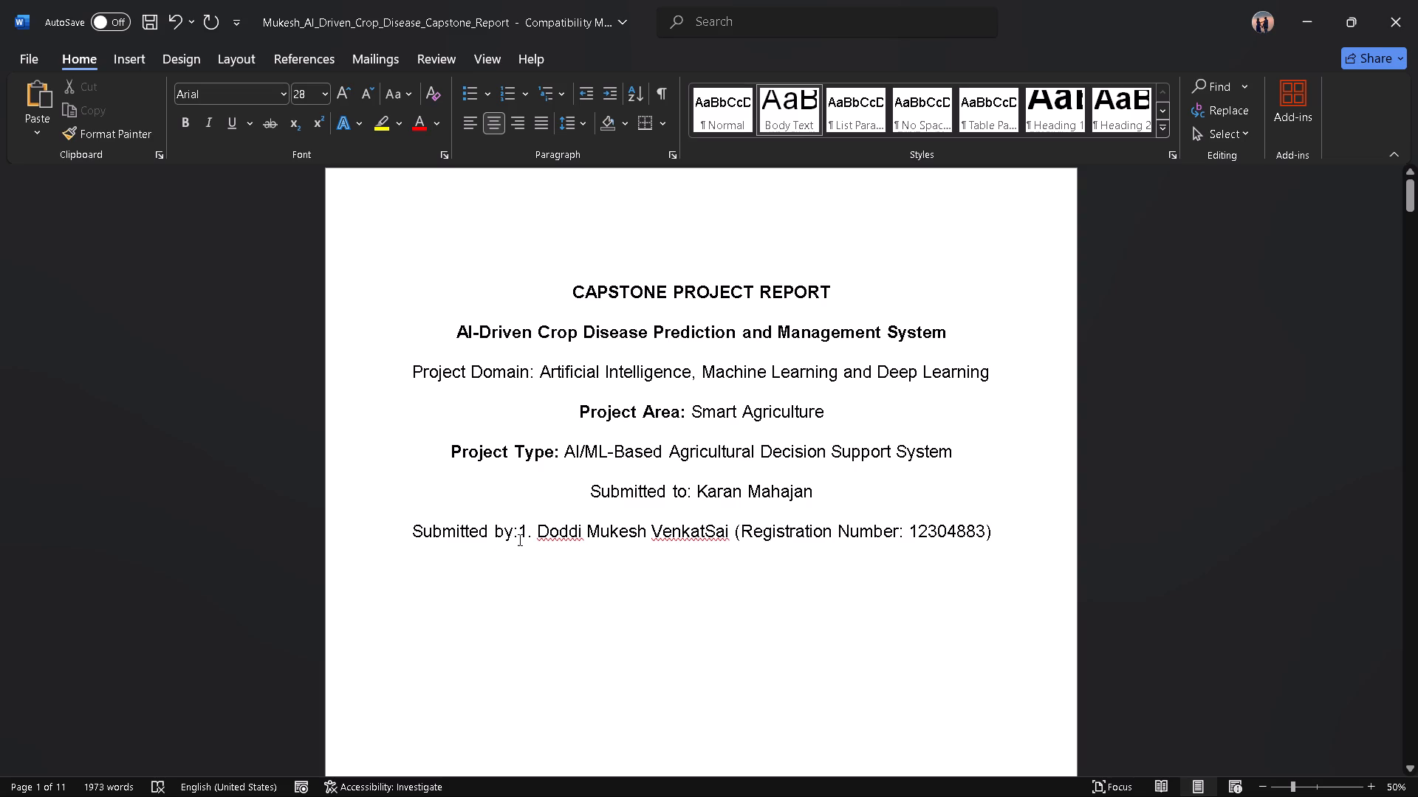
{"action": "left_click", "coordinate": [519, 539]}
{"action": "key", "text": "Return"}
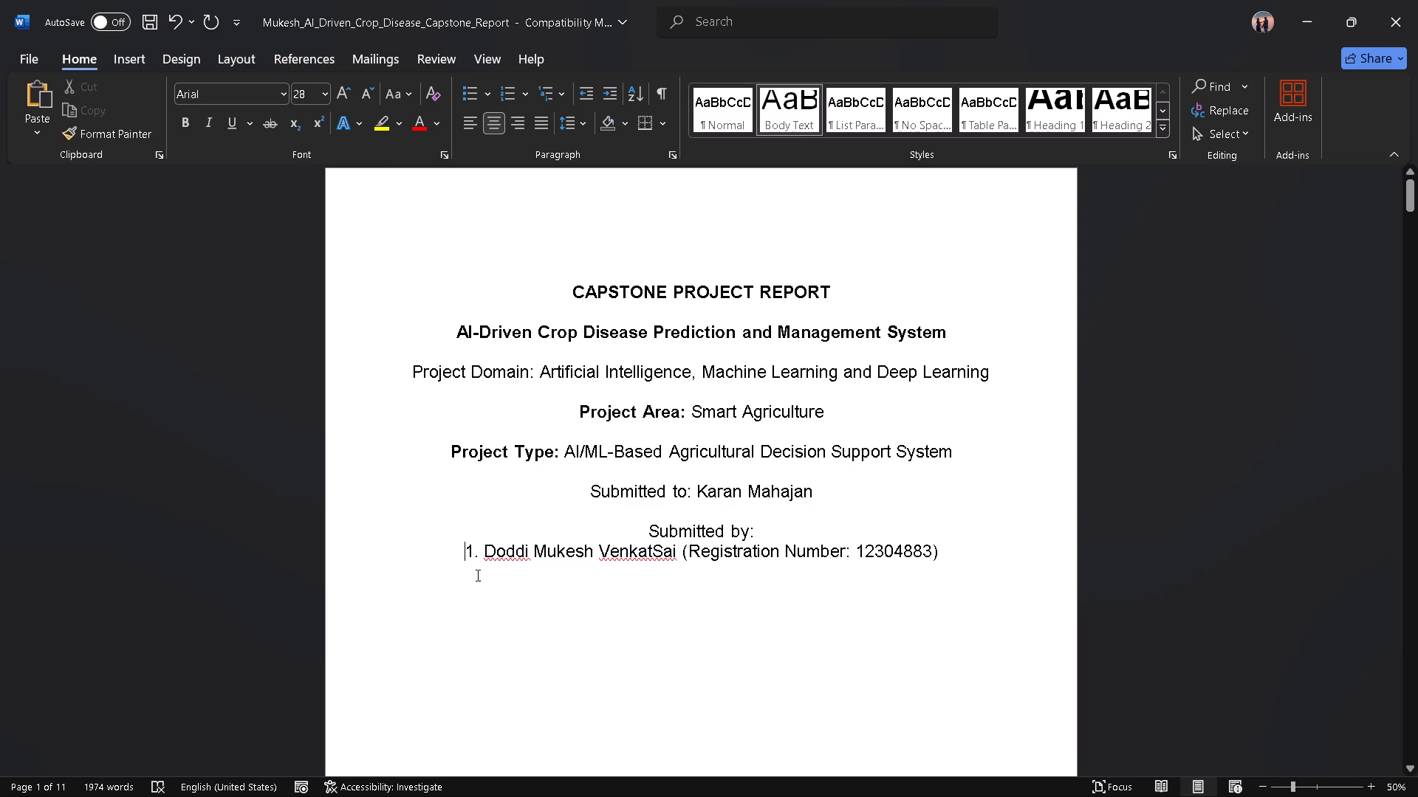
Start a second numbered submitter entry below the first one under "Submitted by:".
{"action": "left_click", "coordinate": [945, 553]}
{"action": "key", "text": "Return"}
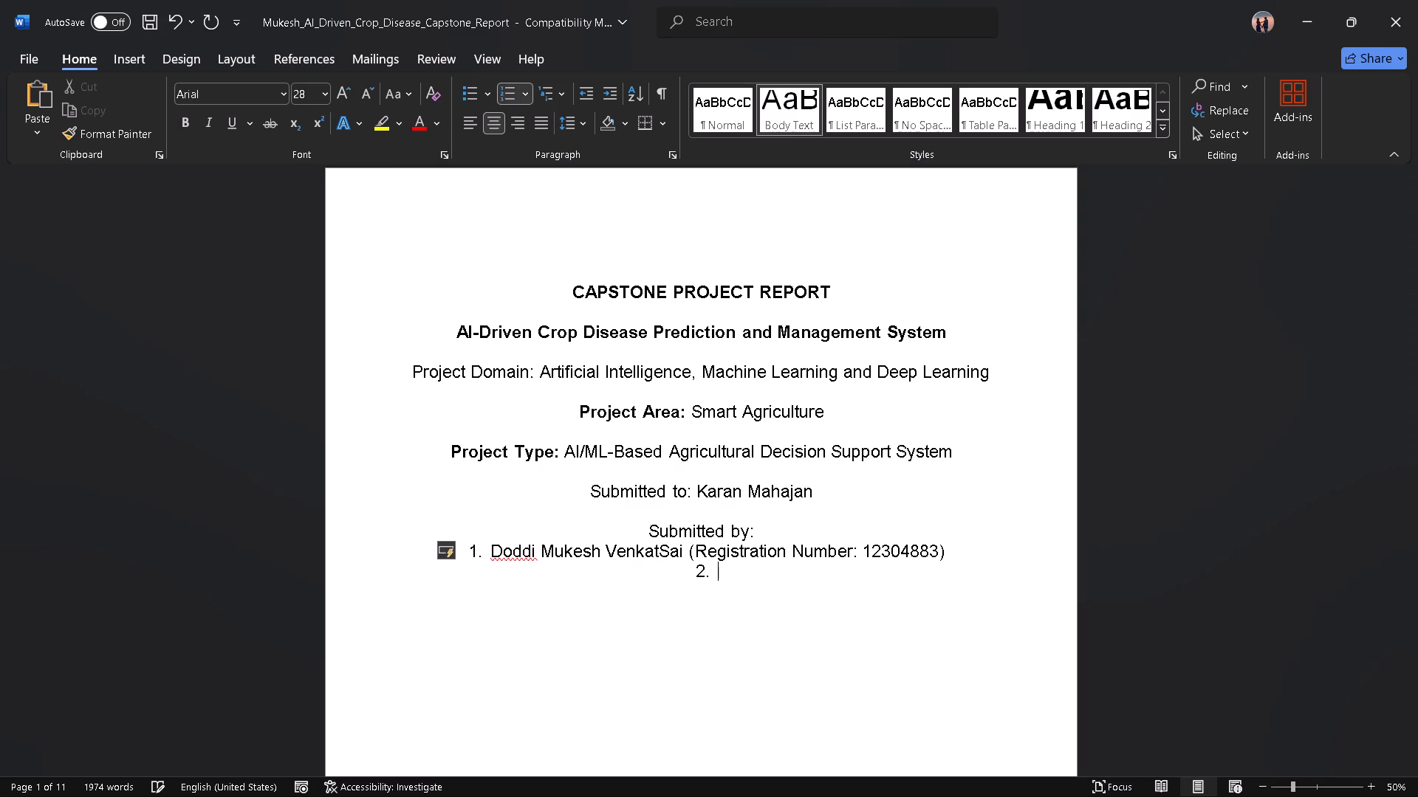
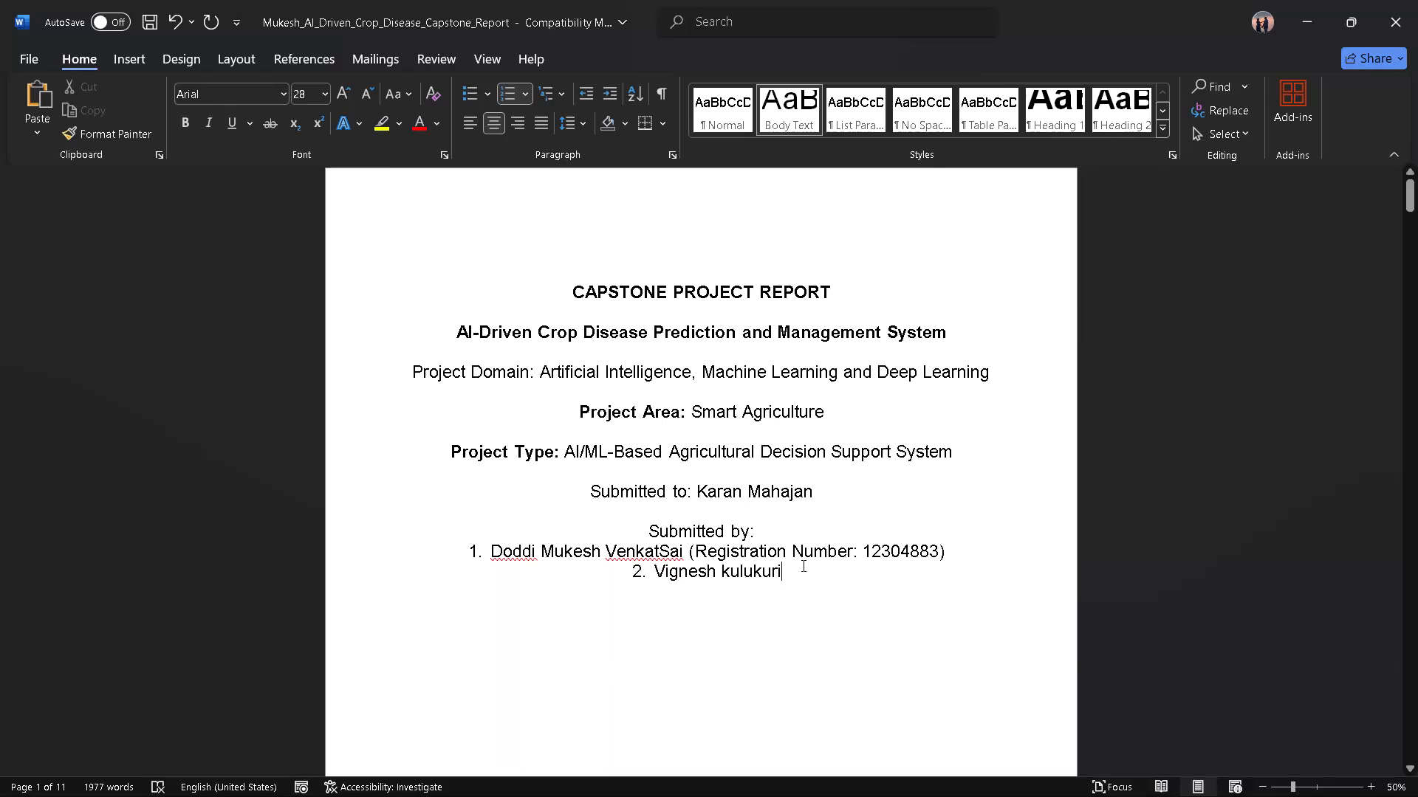
Add parentheses after the second submitter's name and paste the copied "Registration Number:" text inside them.
{"action": "key", "text": "space"}
{"action": "type", "text": "()"}
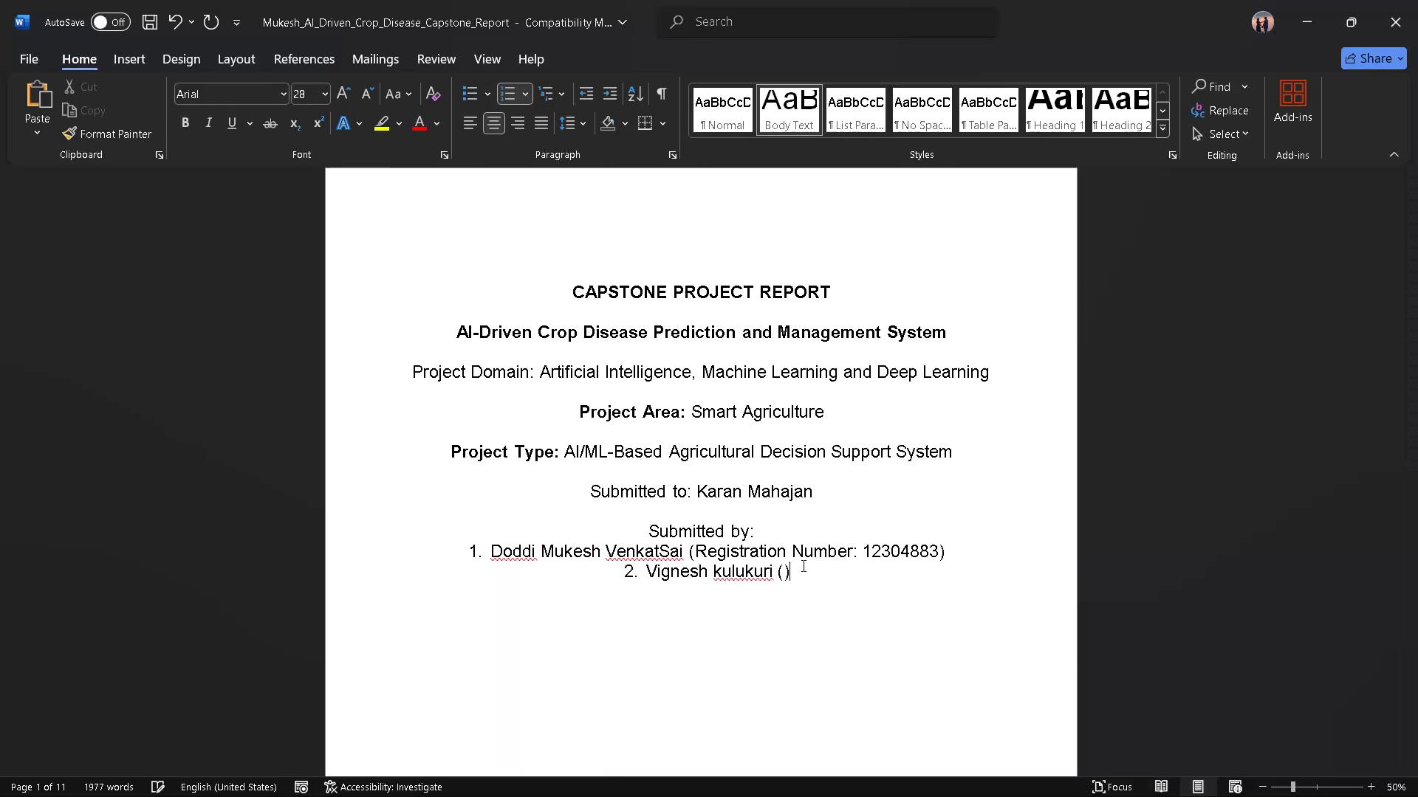
{"action": "key", "text": "Left"}
{"action": "key", "text": "super+v"}
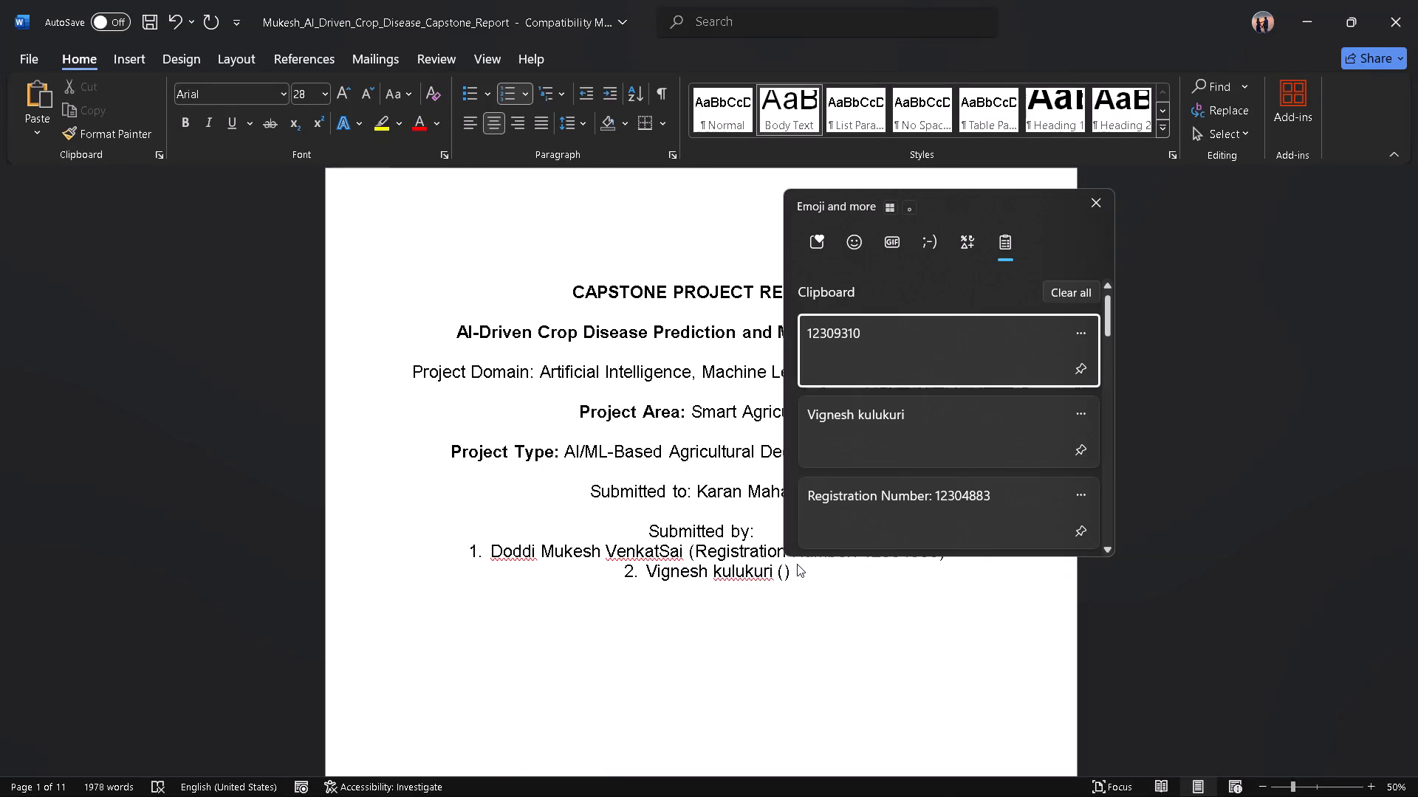
{"action": "left_click_drag", "start_coordinate": [973, 503], "coordinate": [982, 503]}
{"action": "key", "text": "ctrl+v"}
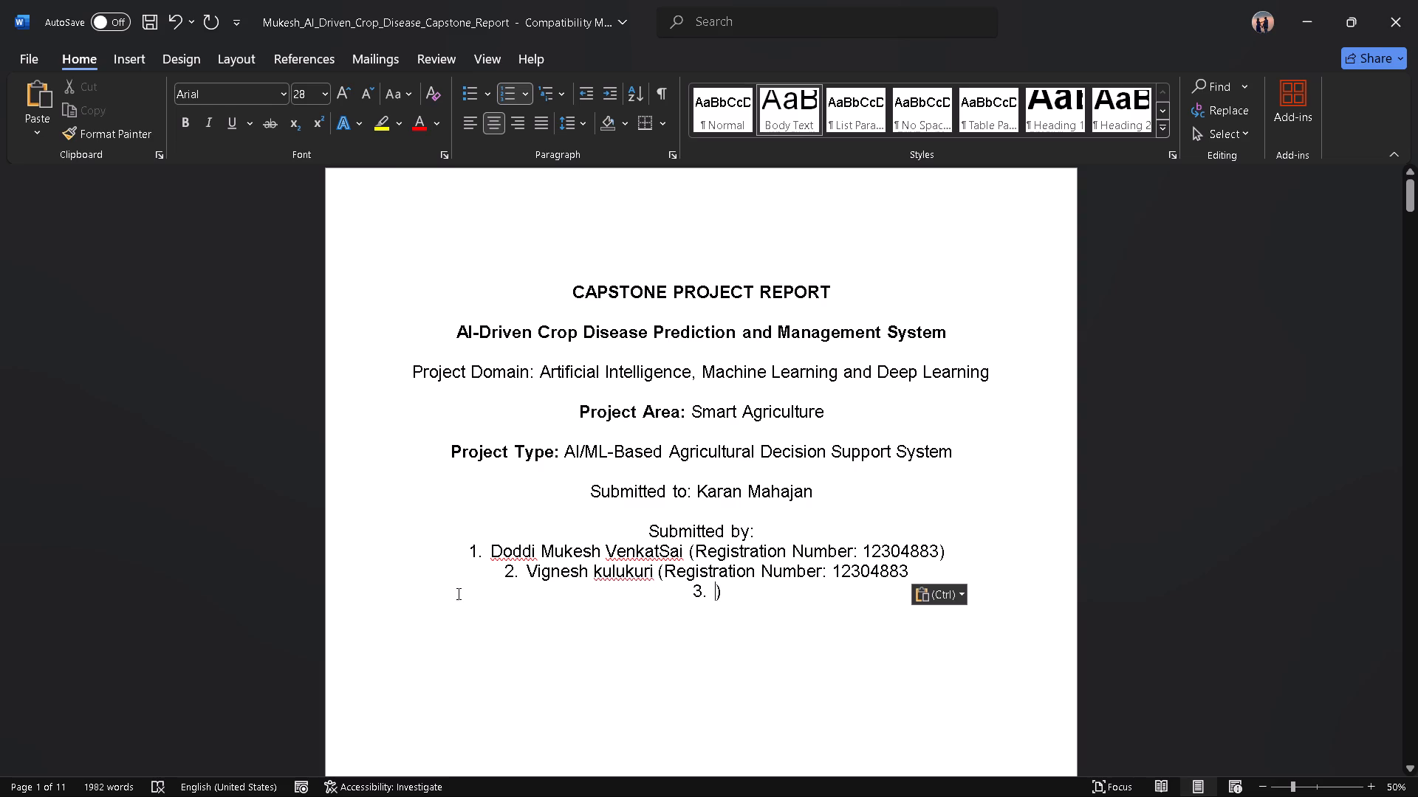
Adjust the indent of the numbered submitter list under "Submitted by:".
{"action": "left_click", "coordinate": [511, 575]}
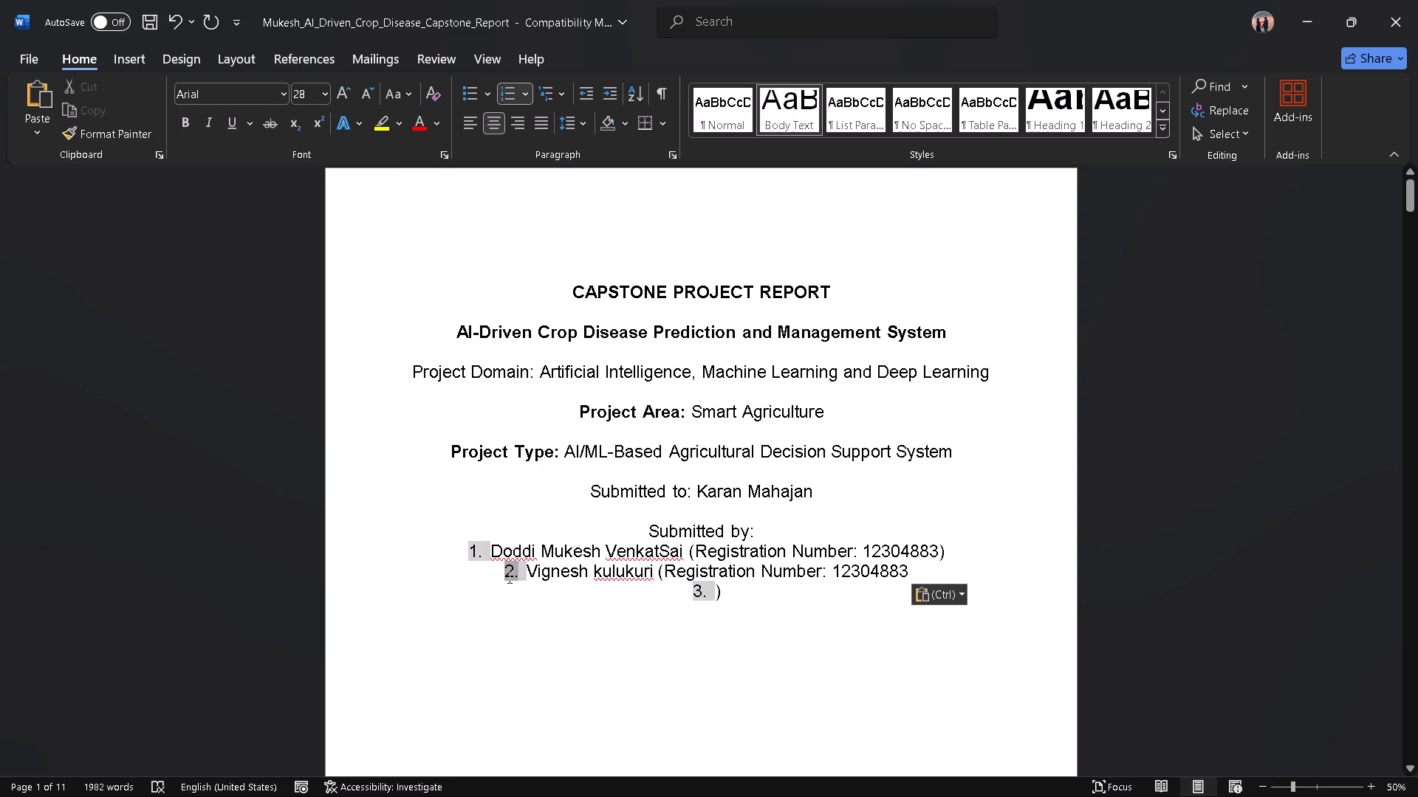
{"action": "left_click", "coordinate": [508, 577]}
{"action": "left_click_drag", "start_coordinate": [511, 572], "coordinate": [494, 572]}
{"action": "left_click_drag", "start_coordinate": [494, 572], "coordinate": [470, 579]}
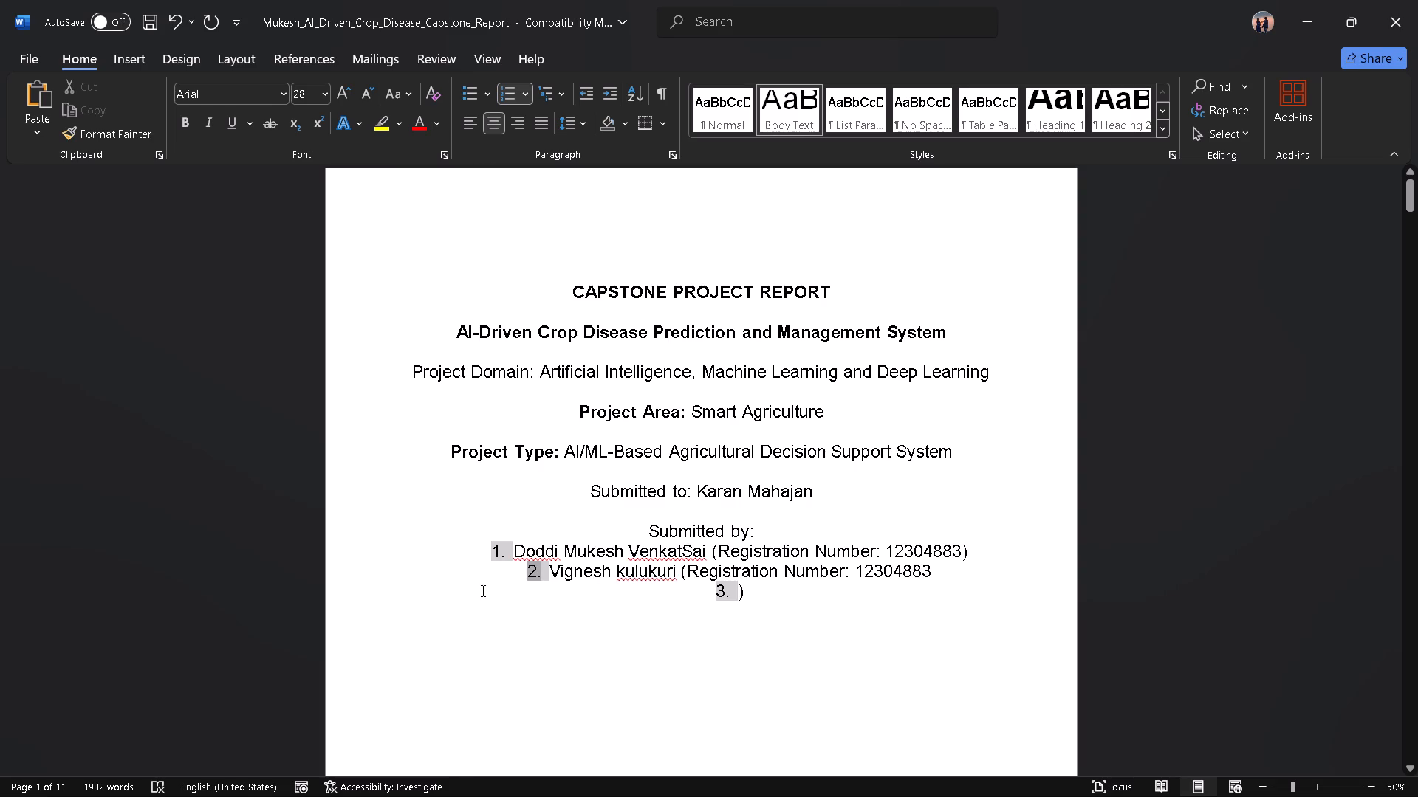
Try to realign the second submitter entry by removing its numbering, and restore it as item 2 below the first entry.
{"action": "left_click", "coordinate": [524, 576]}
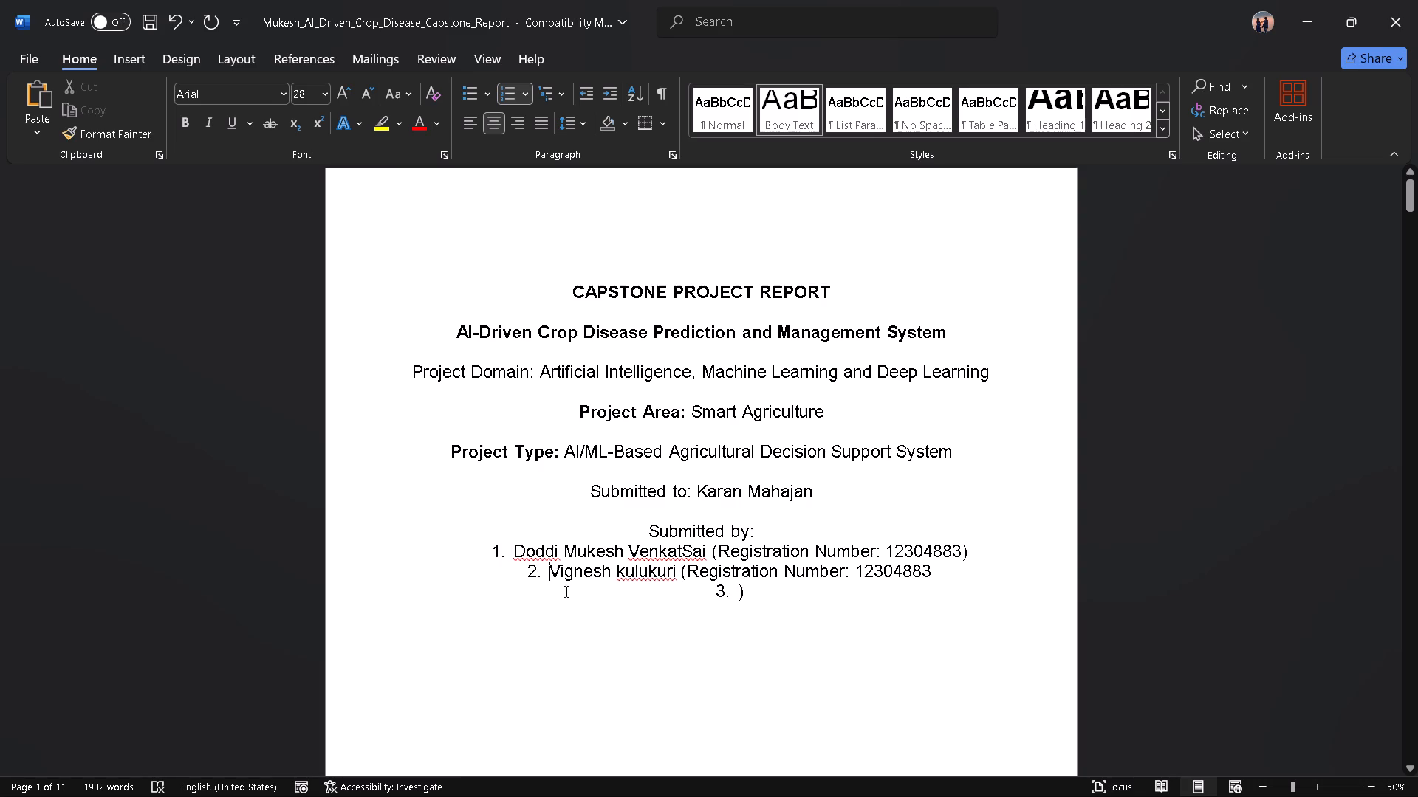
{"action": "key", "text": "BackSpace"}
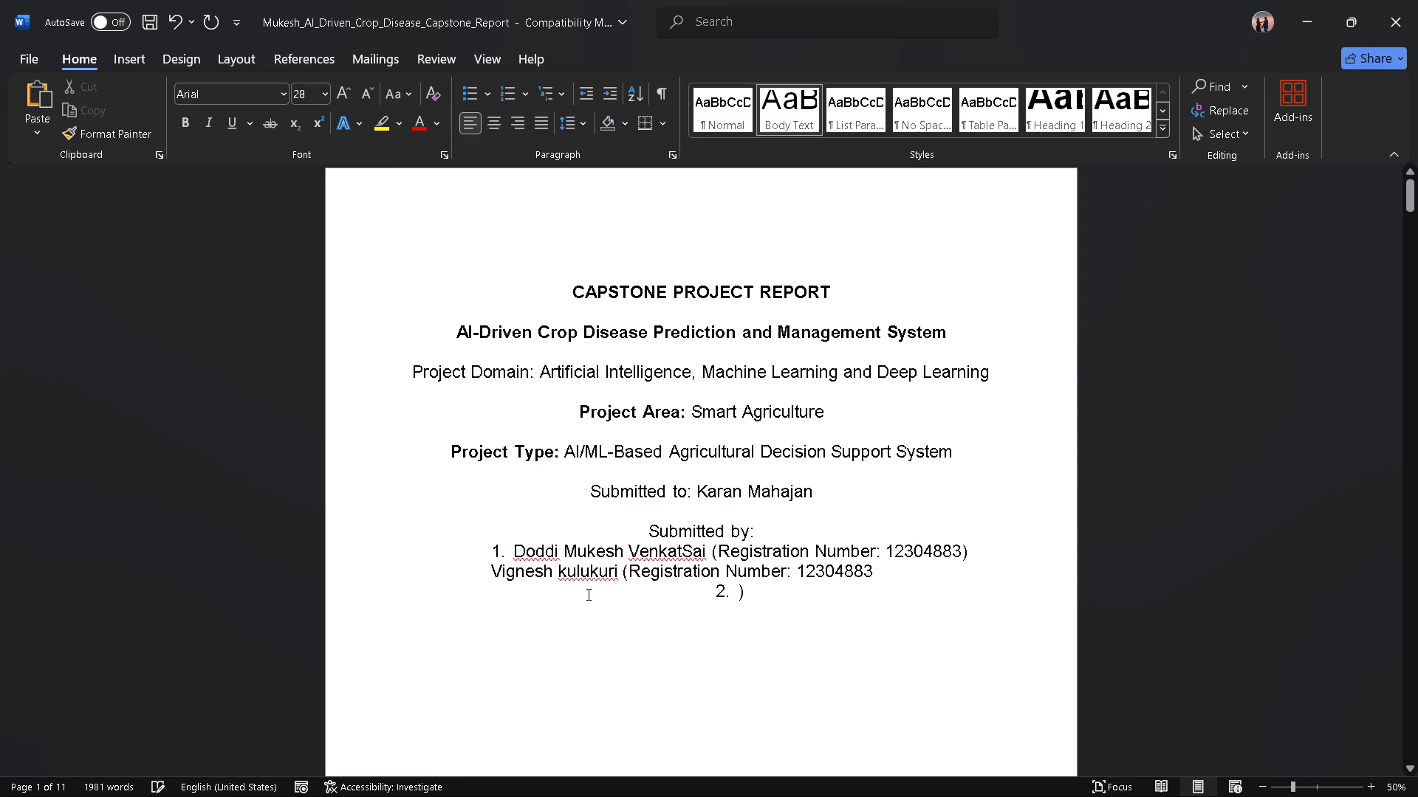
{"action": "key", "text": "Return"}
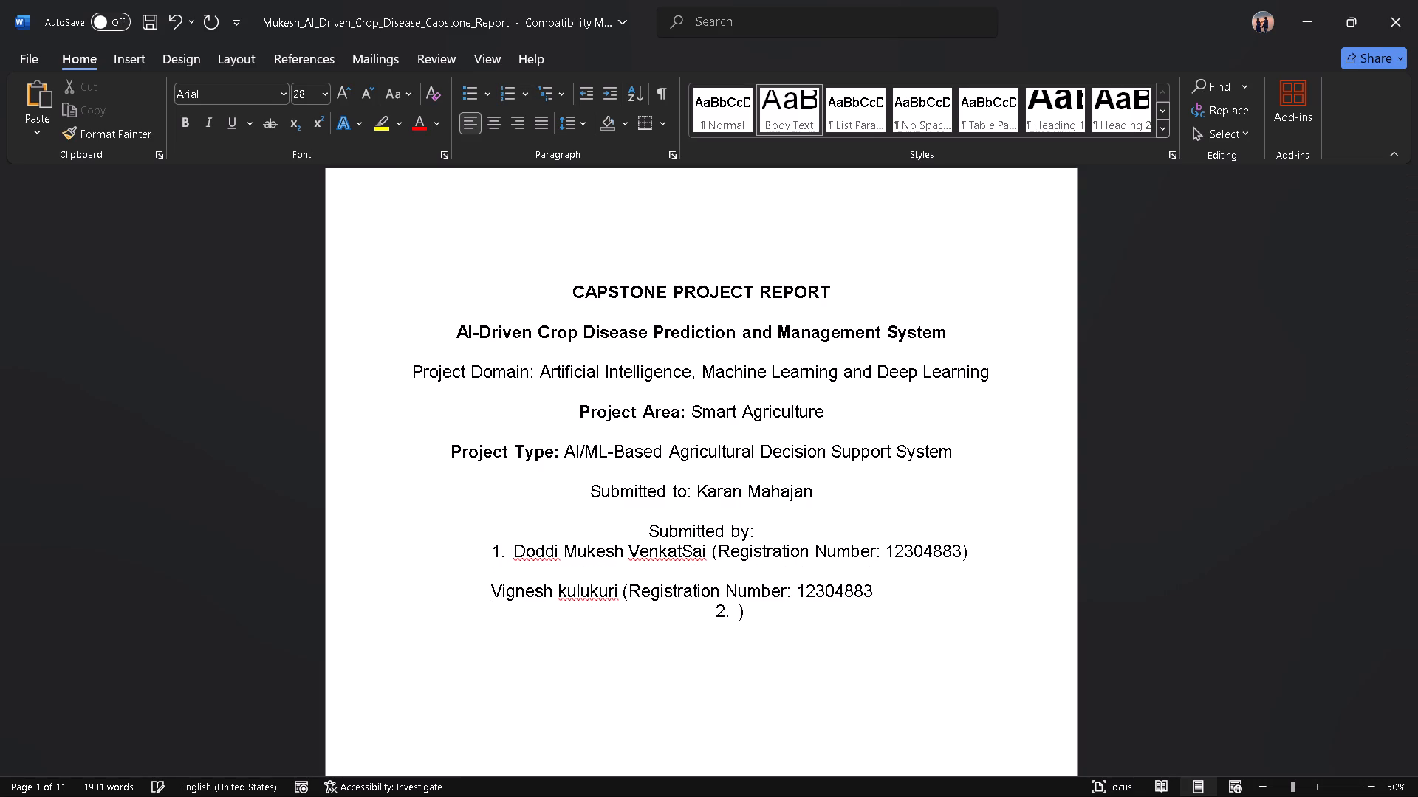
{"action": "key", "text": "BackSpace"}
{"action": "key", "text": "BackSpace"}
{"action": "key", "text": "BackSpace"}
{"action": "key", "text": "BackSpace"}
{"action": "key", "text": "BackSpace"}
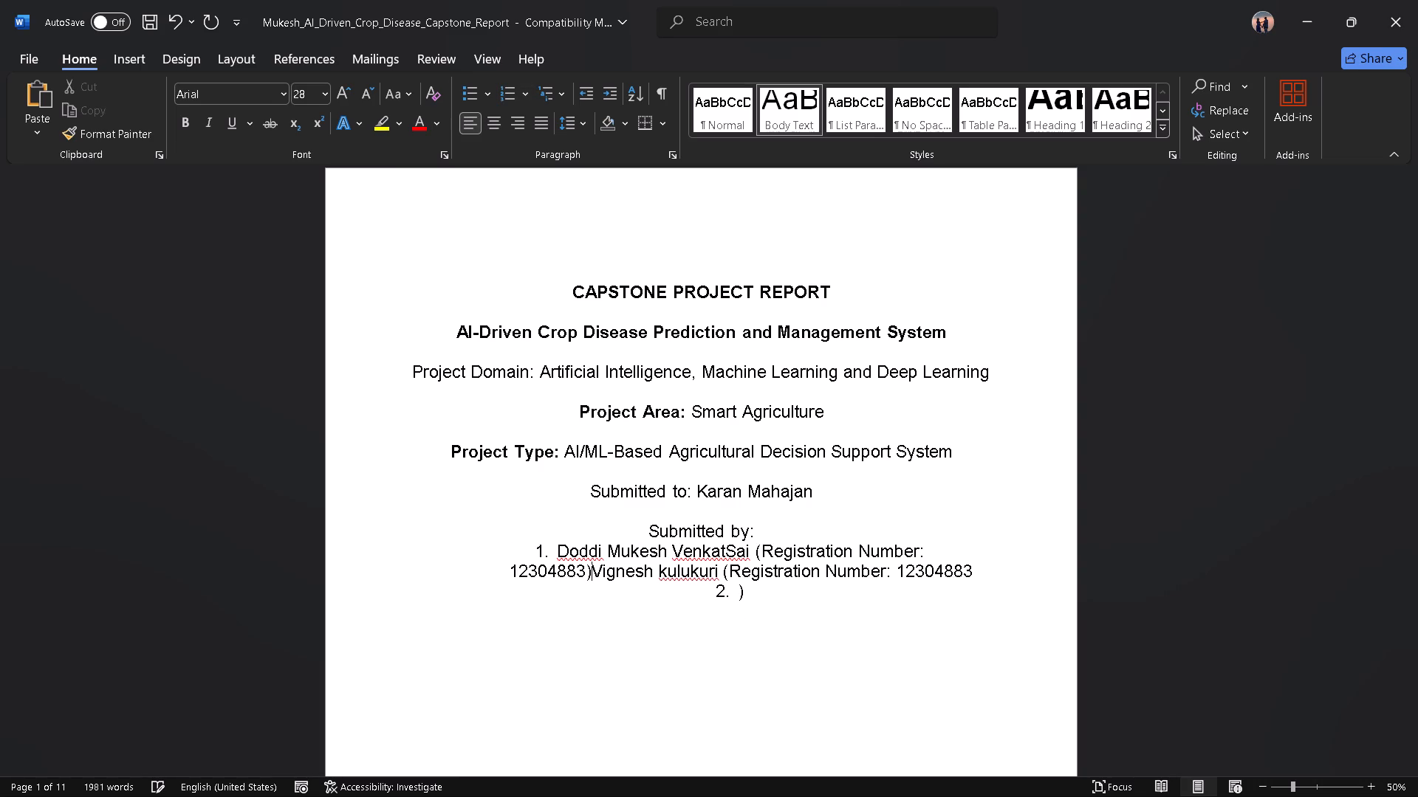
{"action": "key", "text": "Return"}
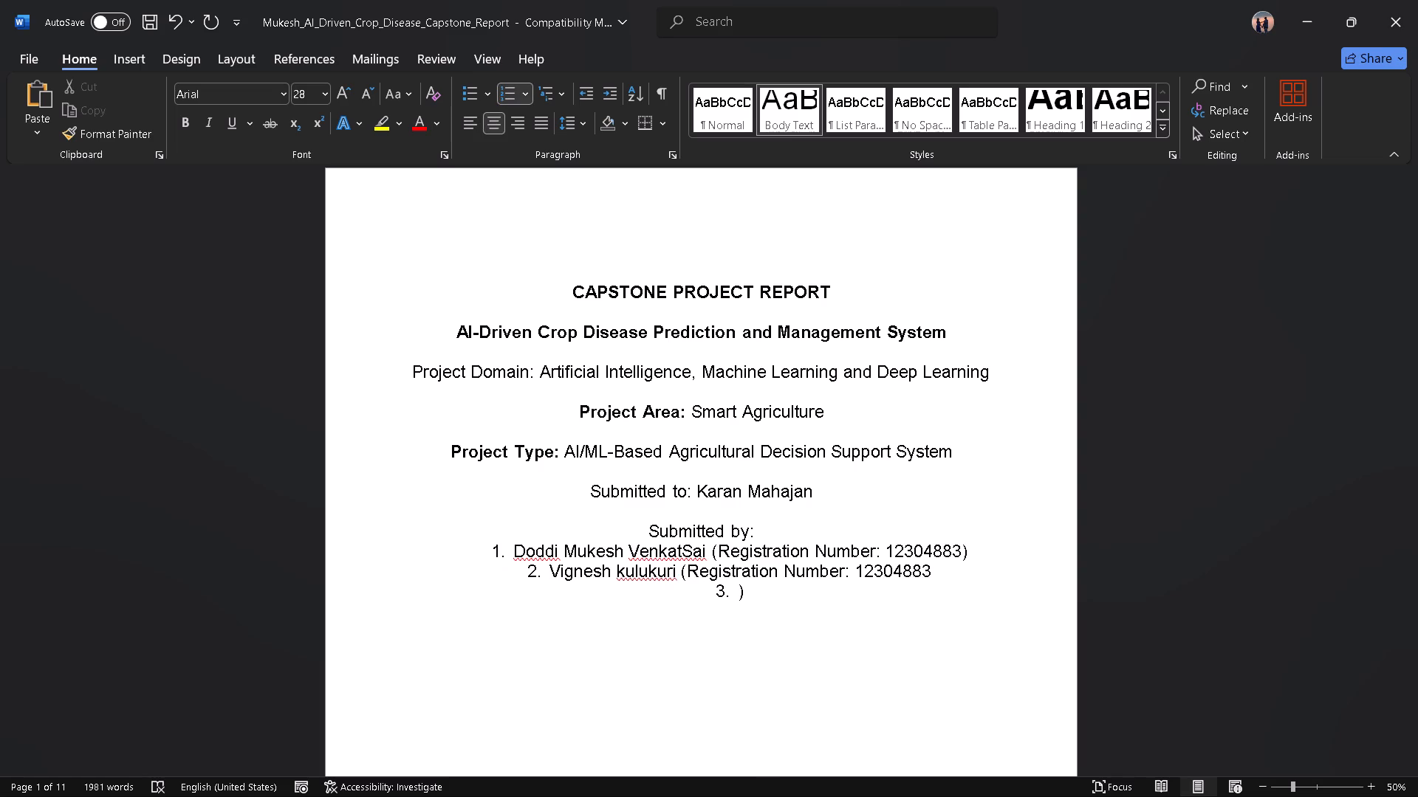
Remove the stray third list item by joining its closing parenthesis to the end of the second submitter entry.
{"action": "left_click", "coordinate": [740, 590]}
{"action": "key", "text": "BackSpace"}
{"action": "key", "text": "BackSpace"}
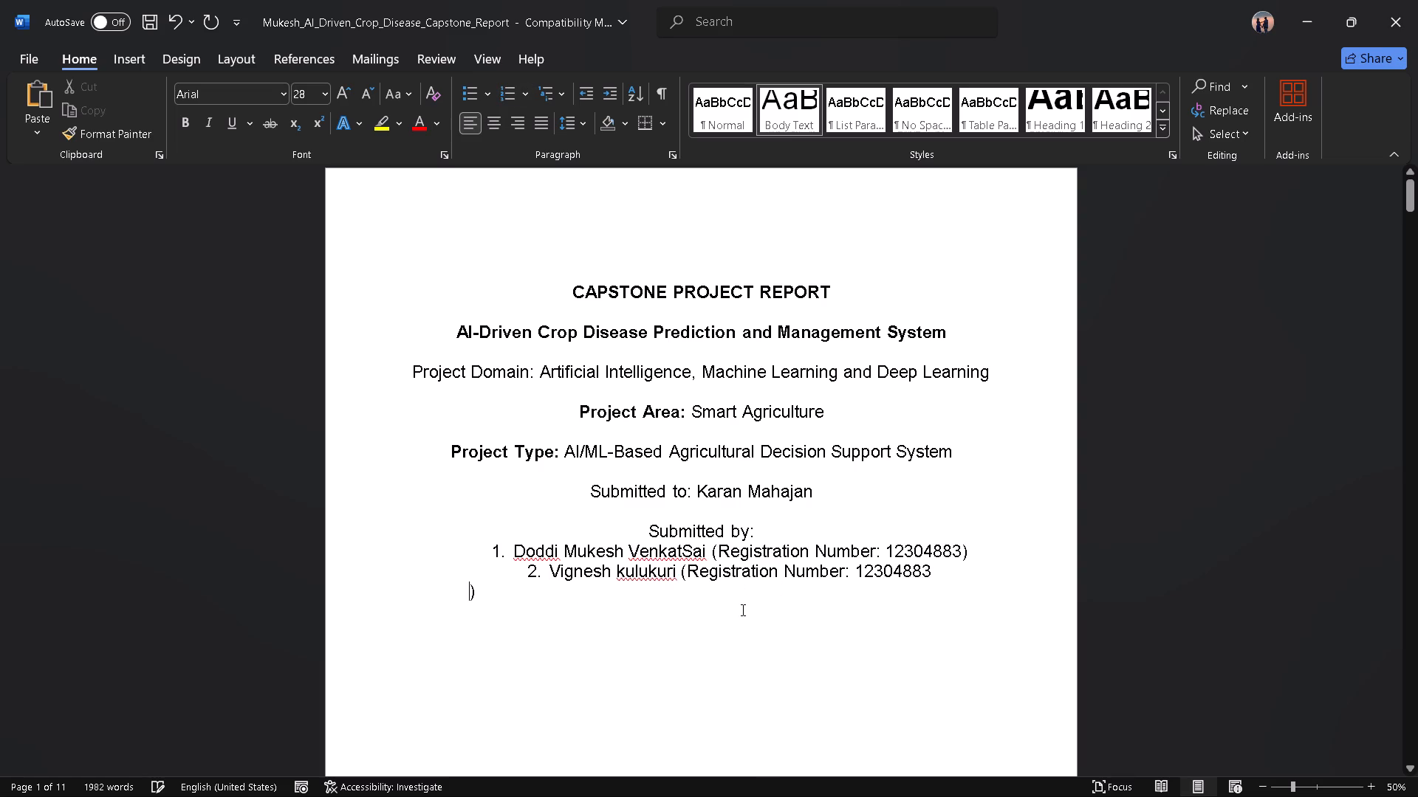
{"action": "key", "text": "BackSpace"}
{"action": "key", "text": "BackSpace"}
{"action": "key", "text": "BackSpace"}
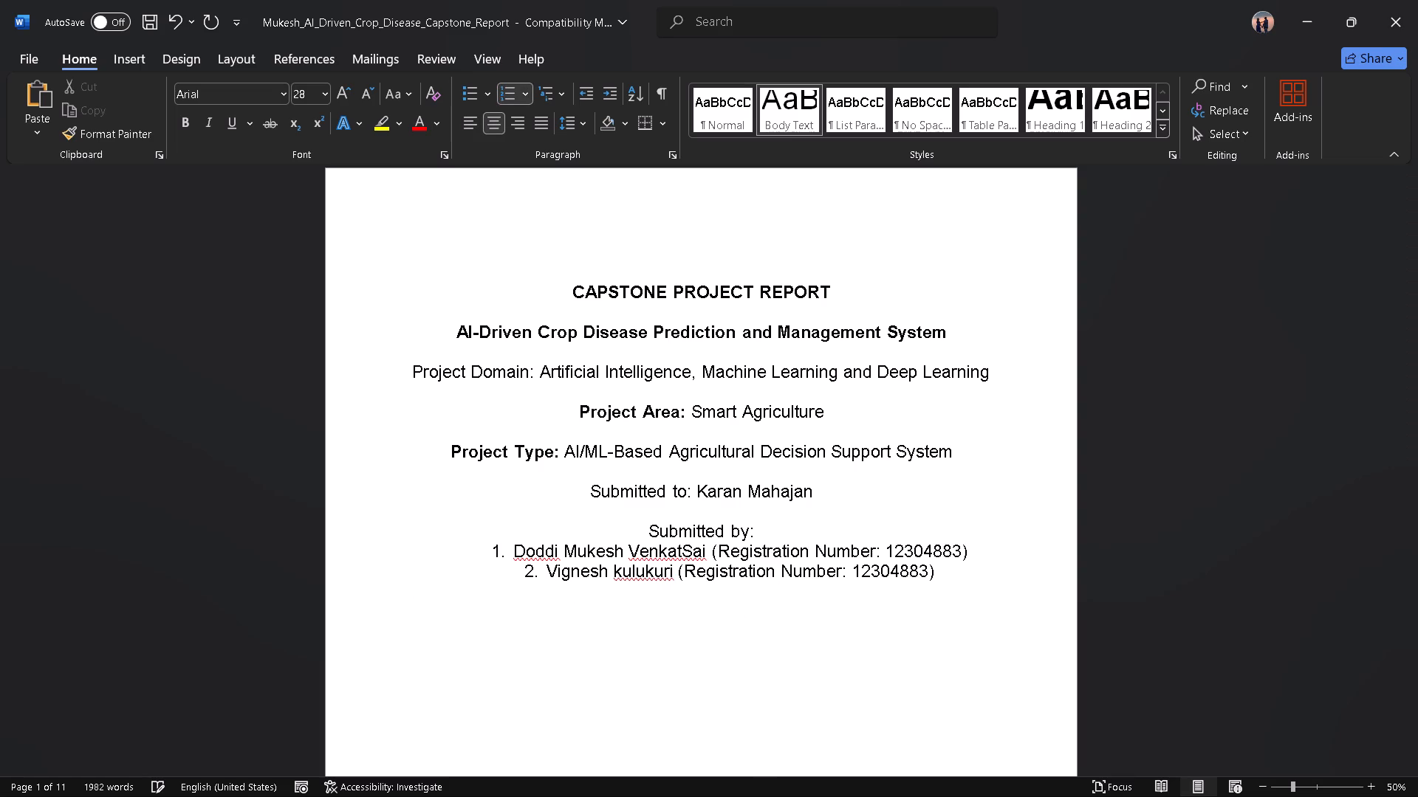
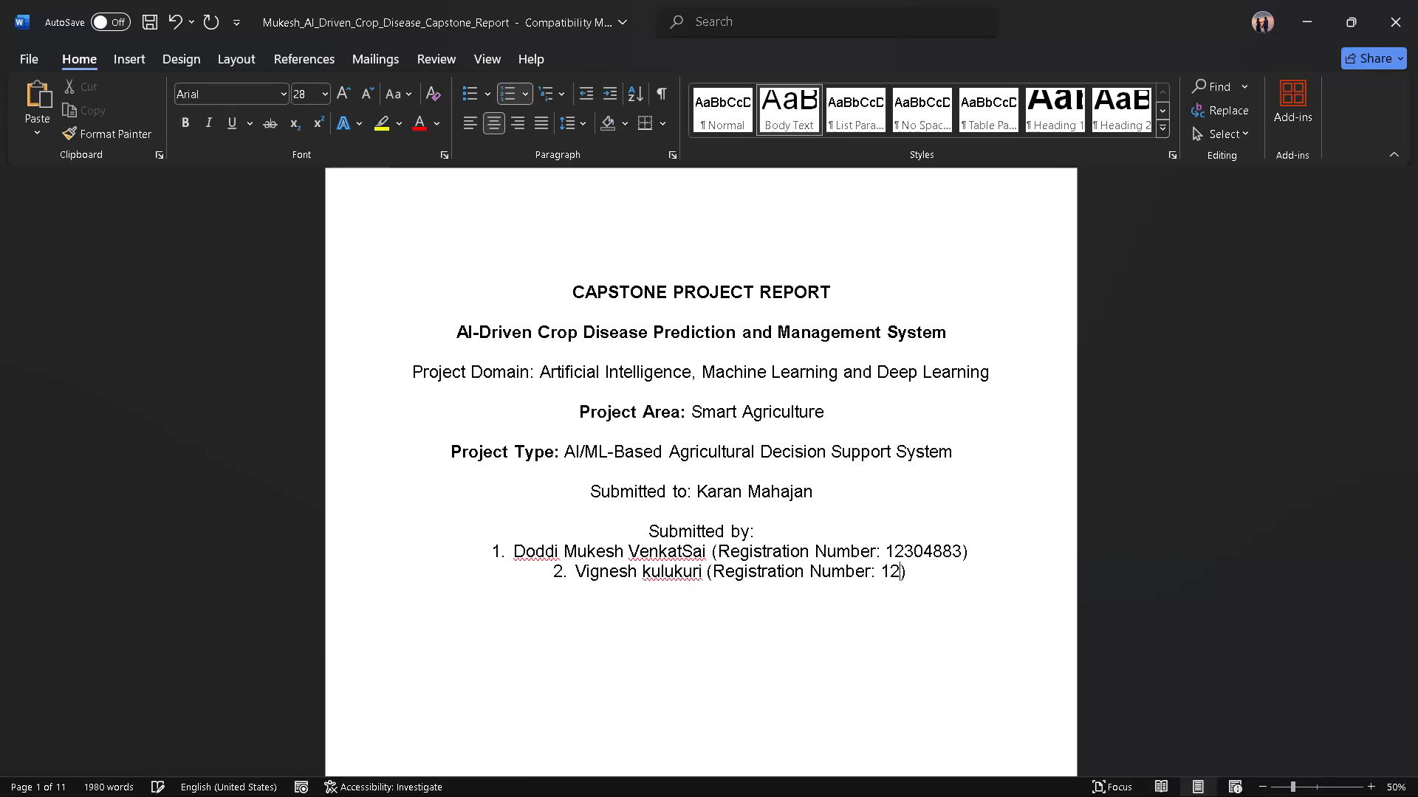
Replace the partial registration number in the second submitter's parentheses with that submitter's full number from the clipboard history.
{"action": "key", "text": "BackSpace"}
{"action": "key", "text": "super+v"}
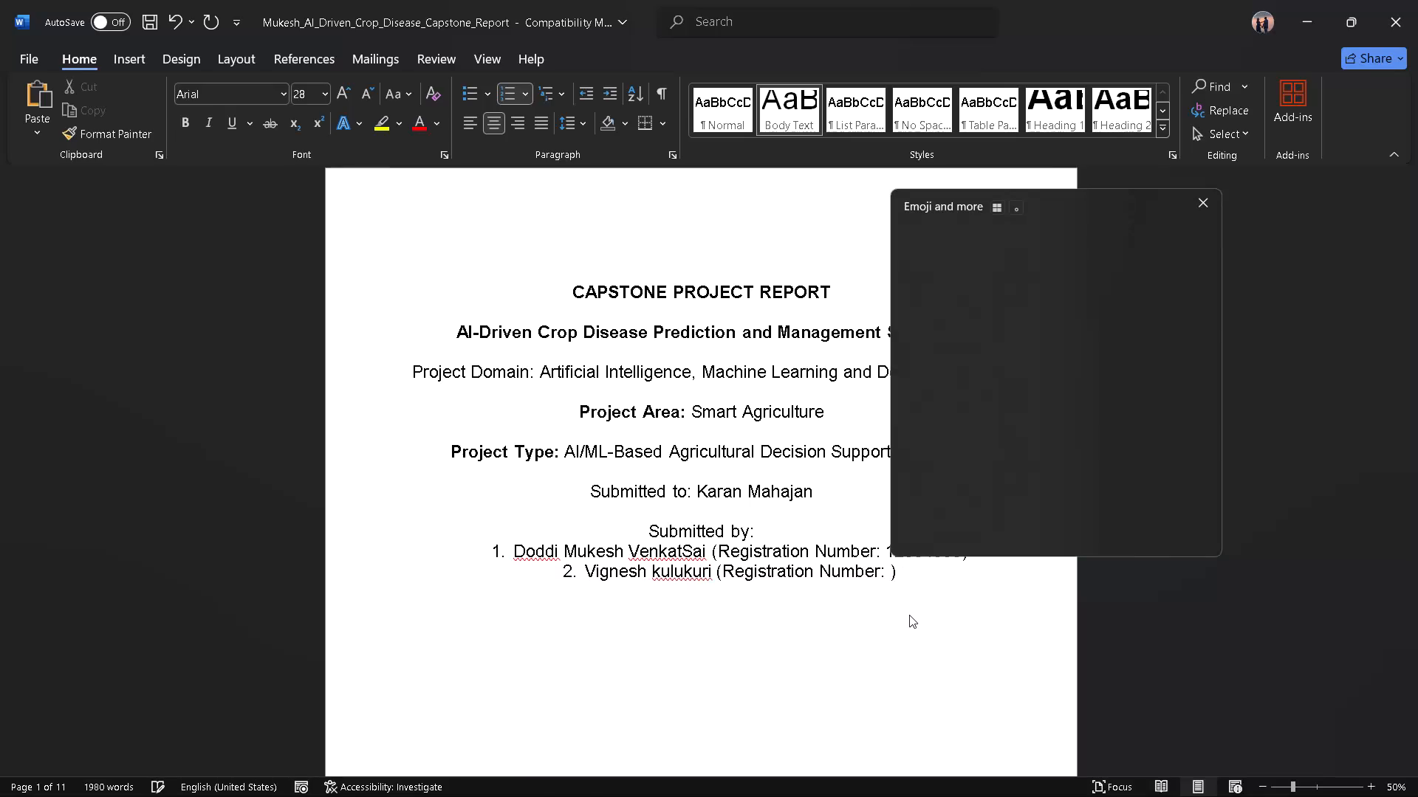
{"action": "left_click", "coordinate": [1048, 359]}
{"action": "key", "text": "ctrl+v"}
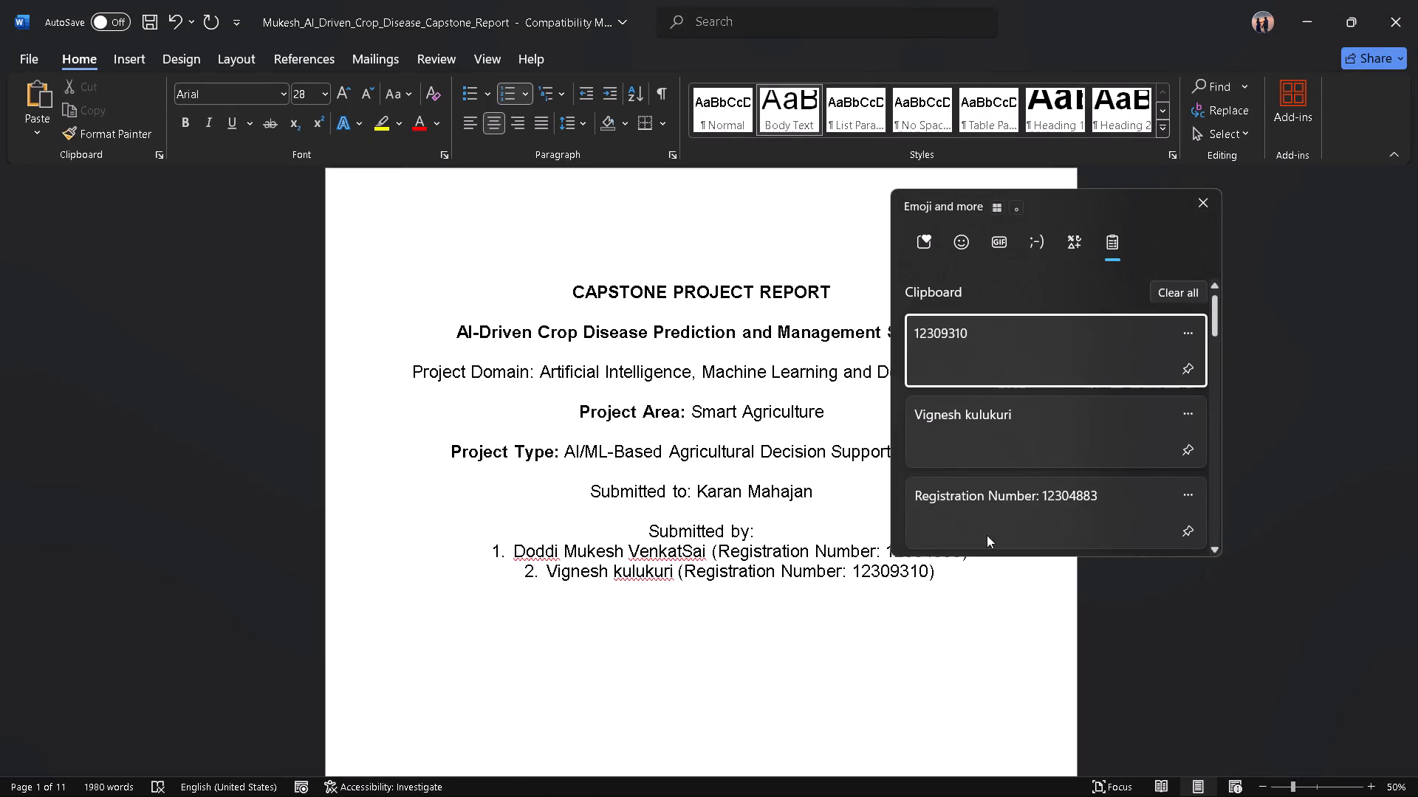
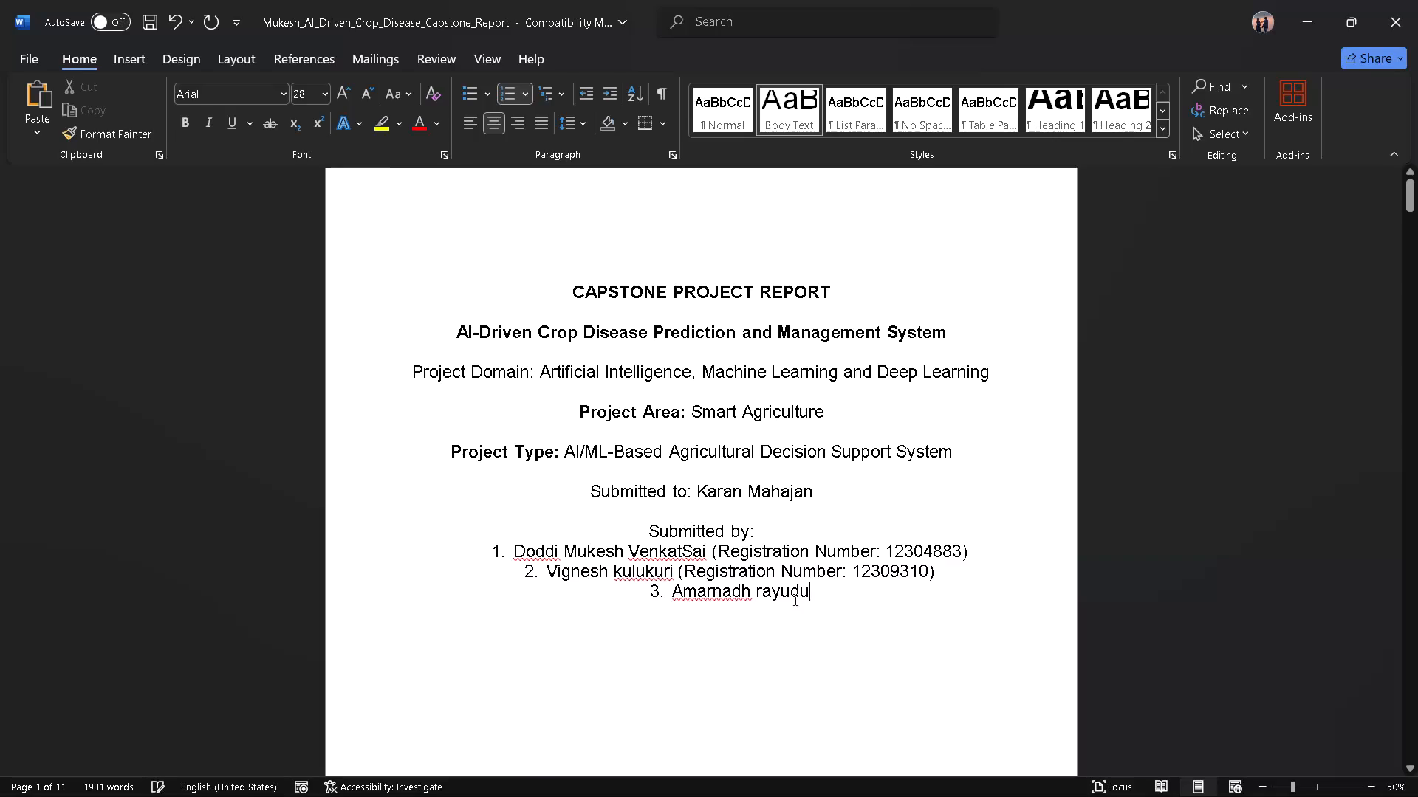
Add parentheses after the third submitter's name and paste the copied "Registration Number:" text inside them from the clipboard history.
{"action": "key", "text": "space"}
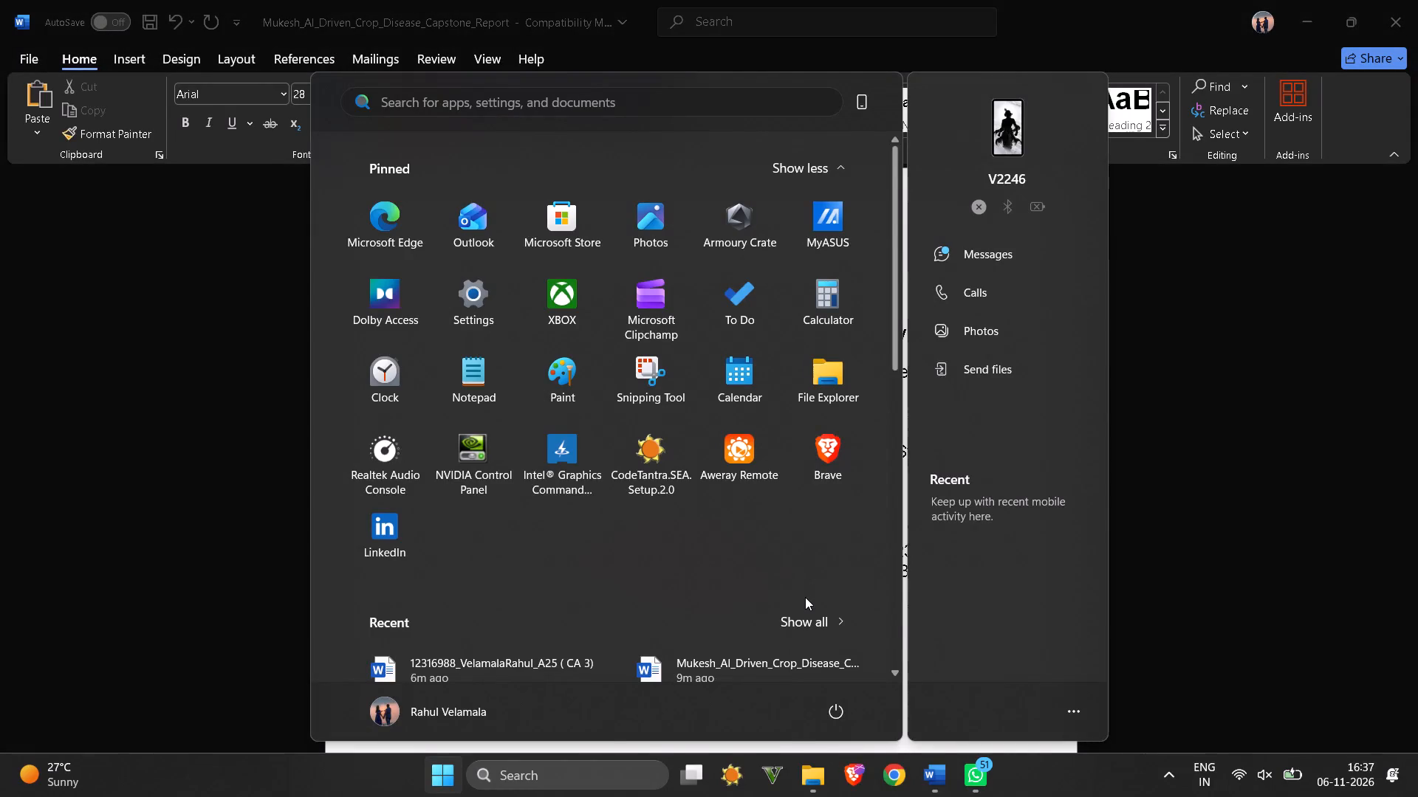
{"action": "type", "text": "()"}
{"action": "key", "text": "Left"}
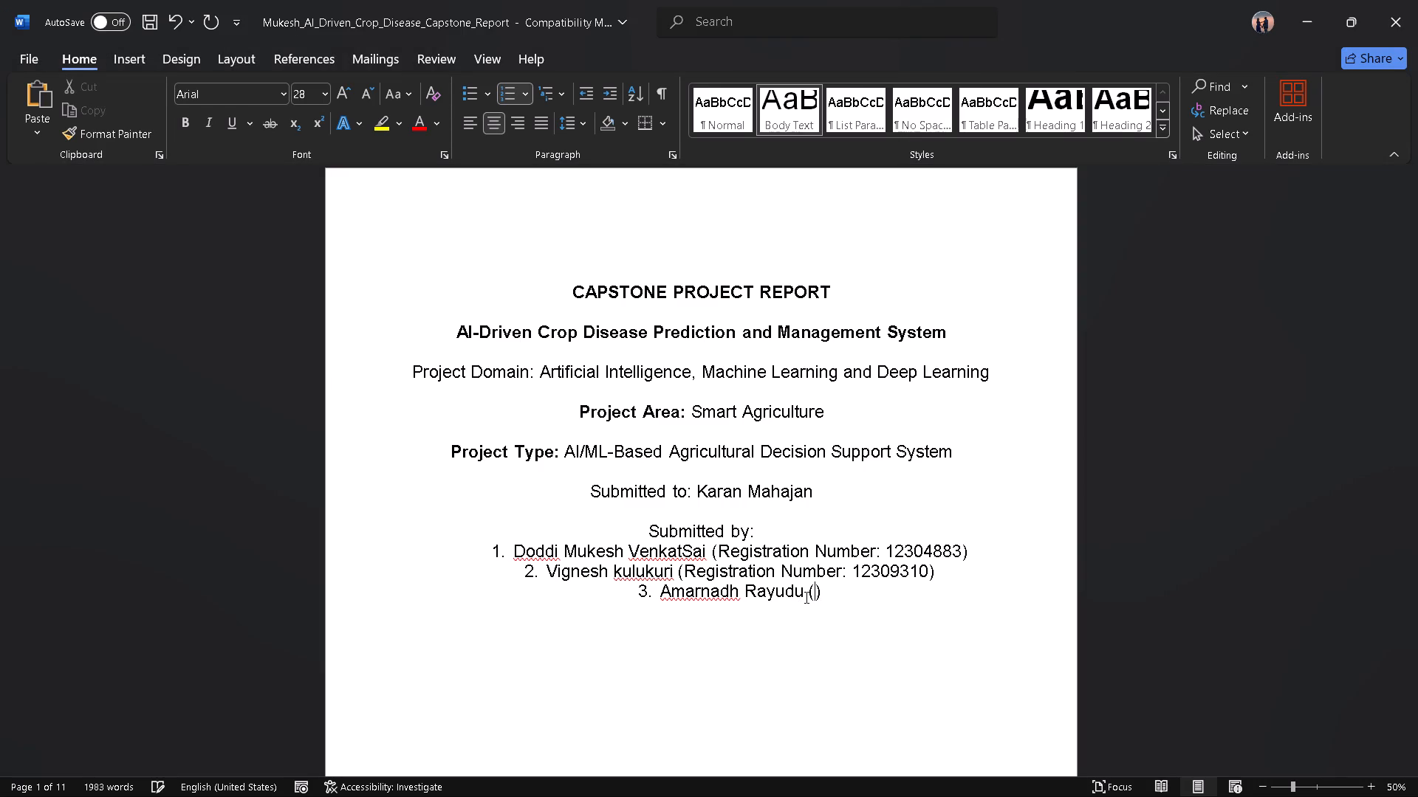
{"action": "key", "text": "super+v"}
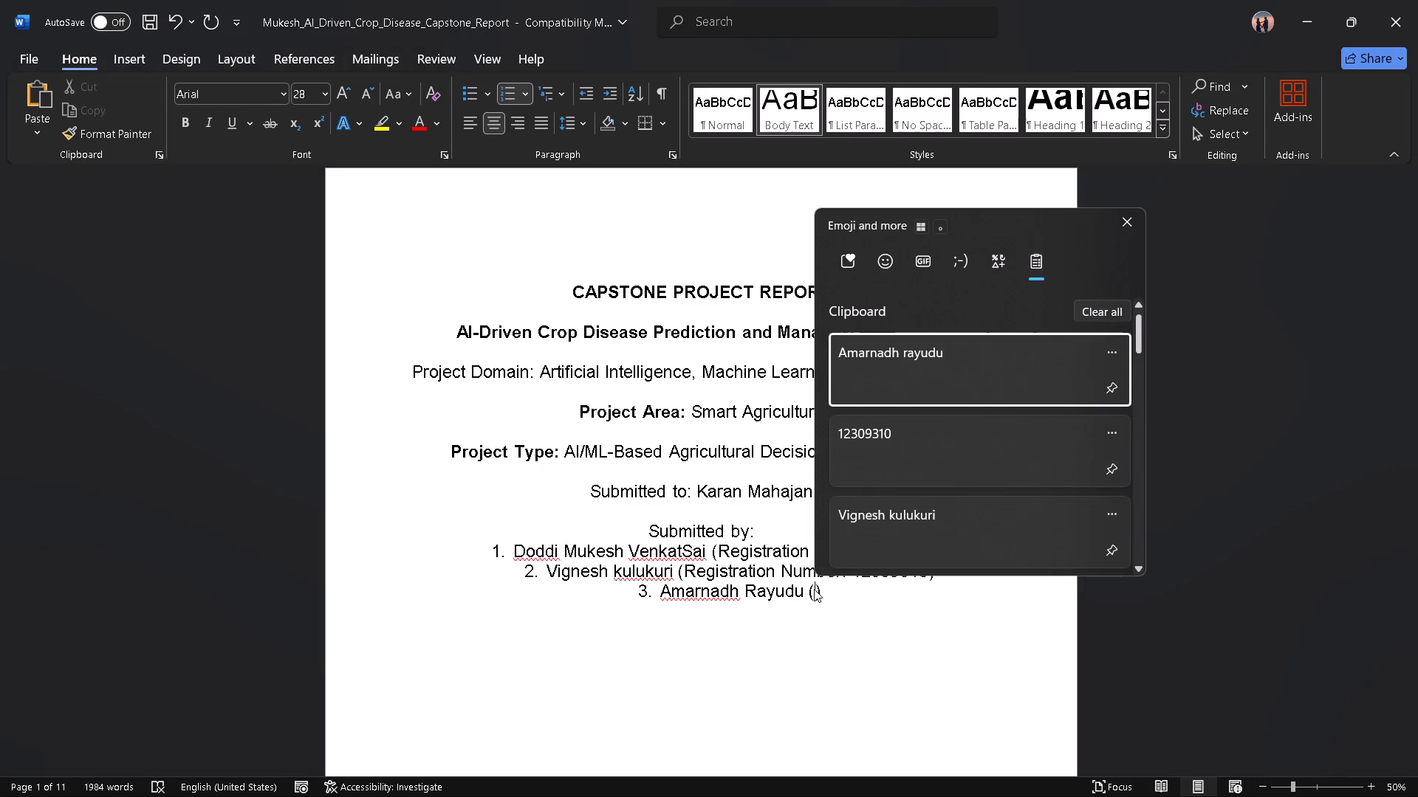
{"action": "scroll", "coordinate": [909, 527], "scroll_direction": "down", "scroll_amount": 5}
{"action": "left_click", "coordinate": [917, 528]}
{"action": "key", "text": "ctrl+v"}
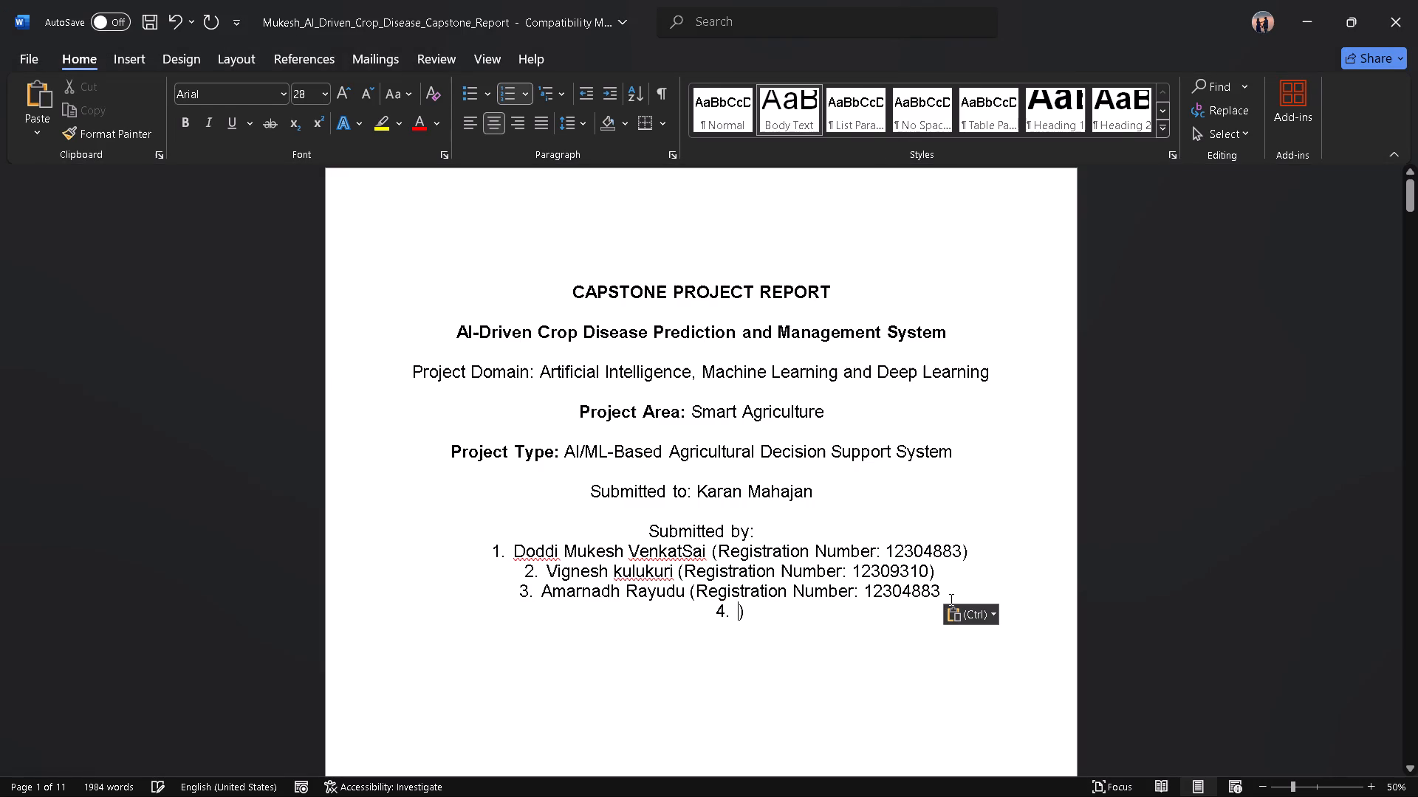
Delete the pasted number in the third submitter's entry, keeping the "Registration Number:" label.
{"action": "left_click", "coordinate": [941, 596]}
{"action": "key", "text": "BackSpace"}
{"action": "key", "text": "BackSpace"}
{"action": "key", "text": "BackSpace"}
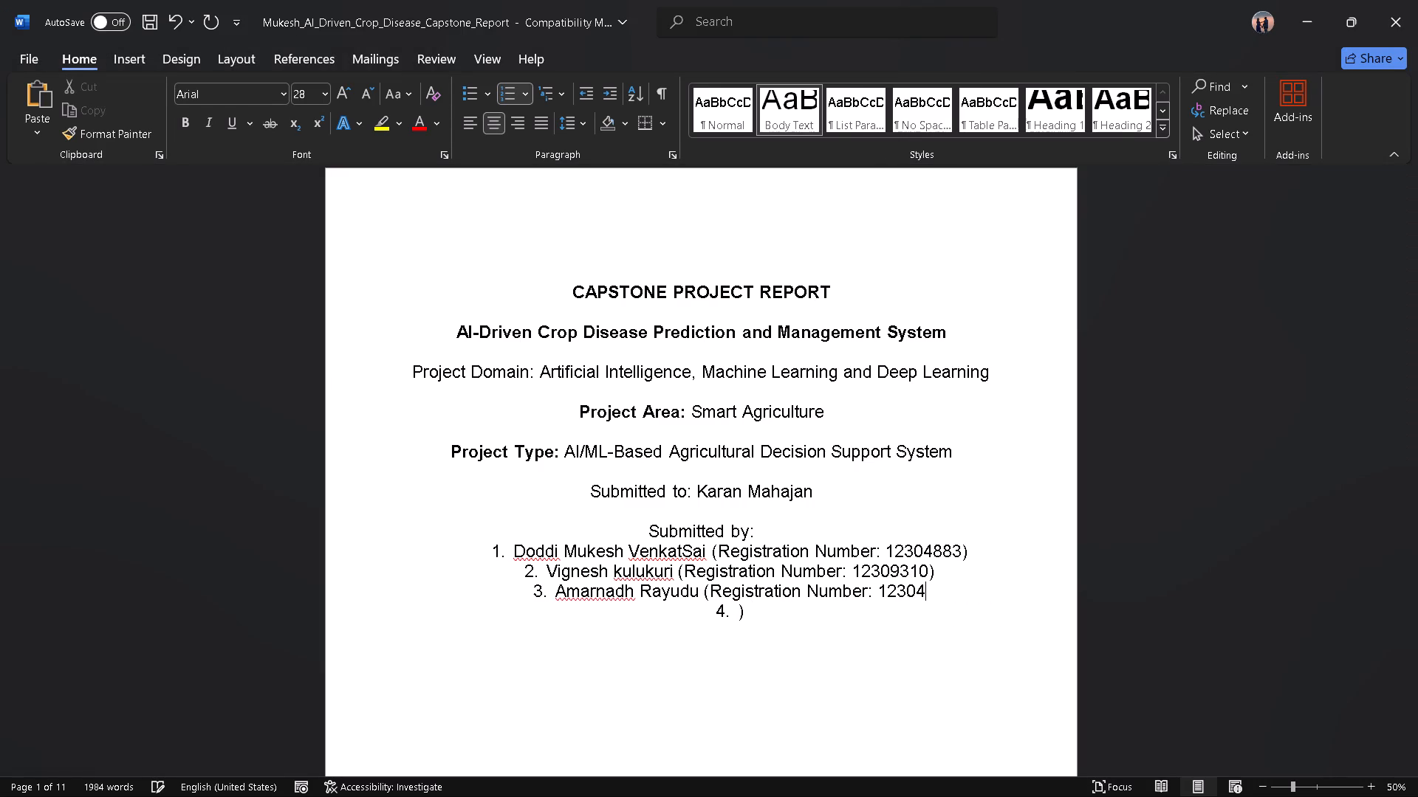
{"action": "key", "text": "BackSpace"}
{"action": "key", "text": "BackSpace"}
{"action": "key", "text": "BackSpace"}
{"action": "key", "text": "BackSpace"}
{"action": "key", "text": "BackSpace"}
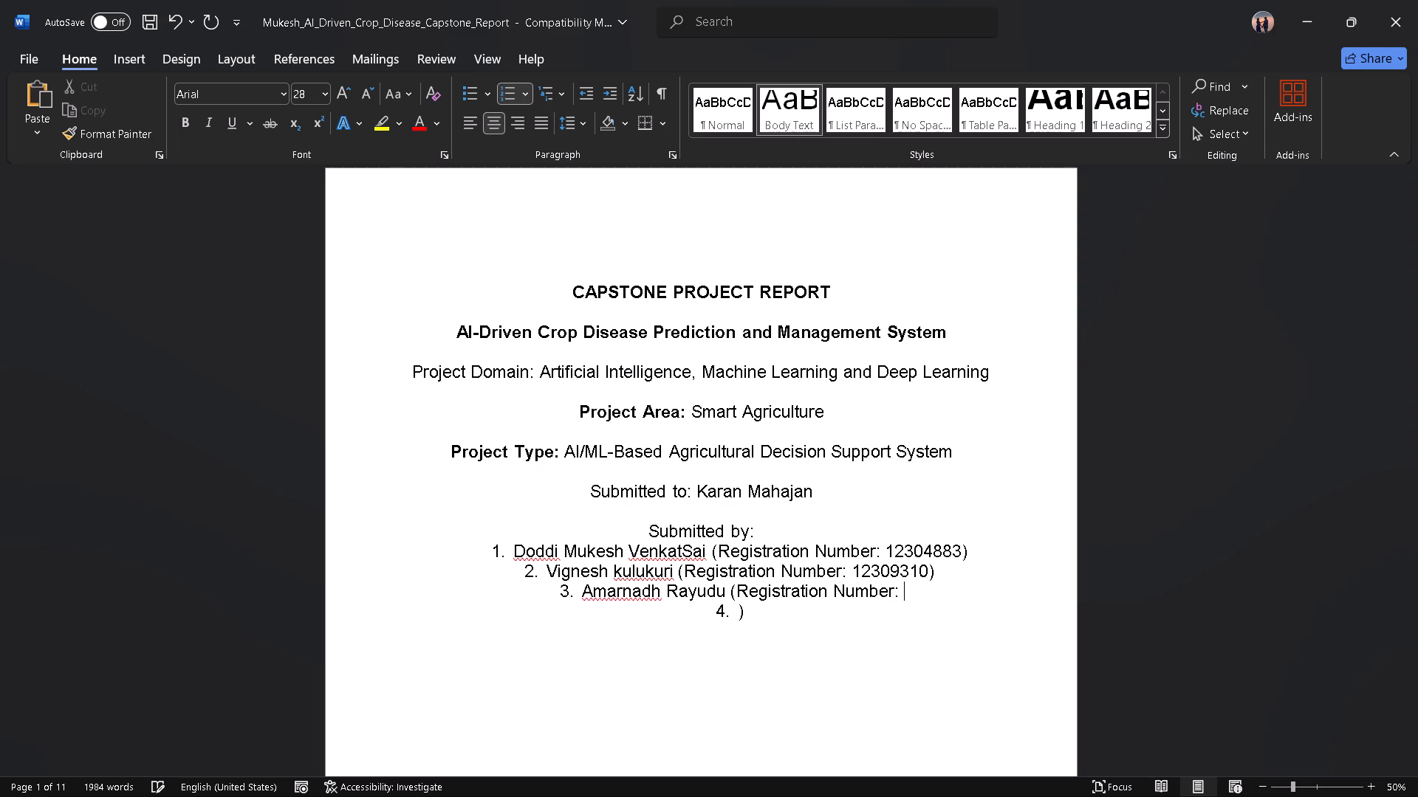
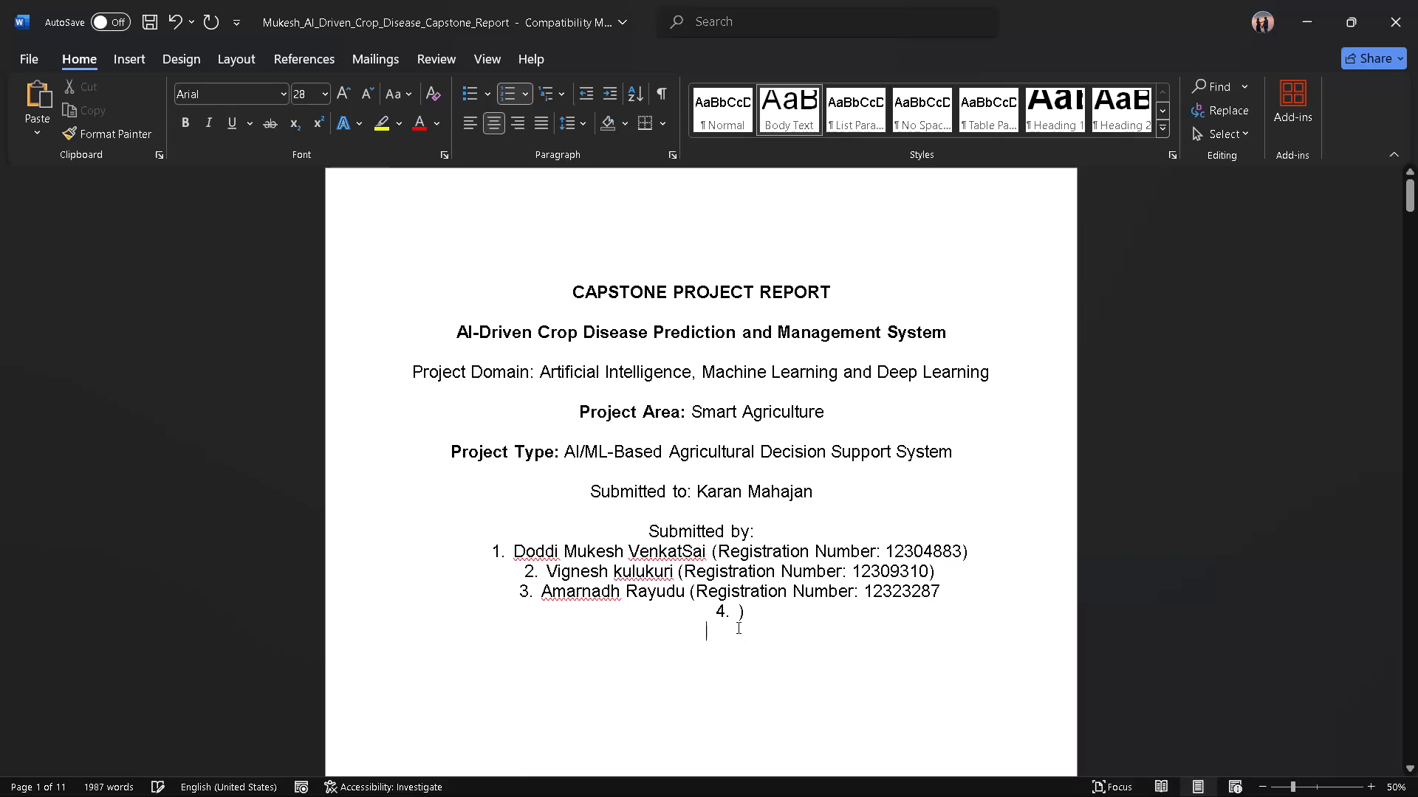
Remove the break before the stray closing parenthesis so it rejoins the end of the third submitter's registration number entry.
{"action": "key", "text": "Up"}
{"action": "key", "text": "BackSpace"}
{"action": "key", "text": "BackSpace"}
{"action": "key", "text": "BackSpace"}
{"action": "key", "text": "BackSpace"}
{"action": "key", "text": "BackSpace"}
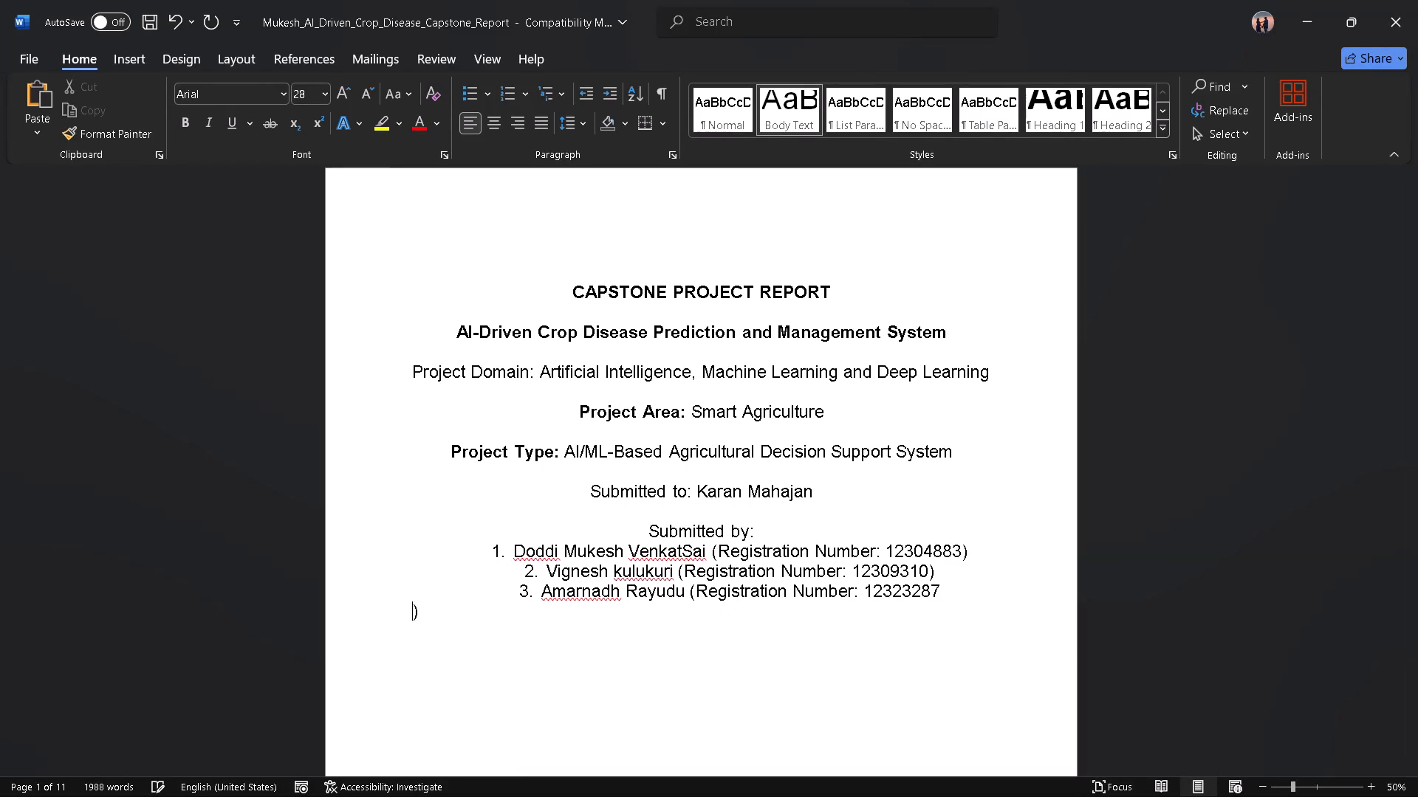
Start a fourth numbered entry below the third submitter in the "Submitted by:" list.
{"action": "key", "text": "Right"}
{"action": "key", "text": "Return"}
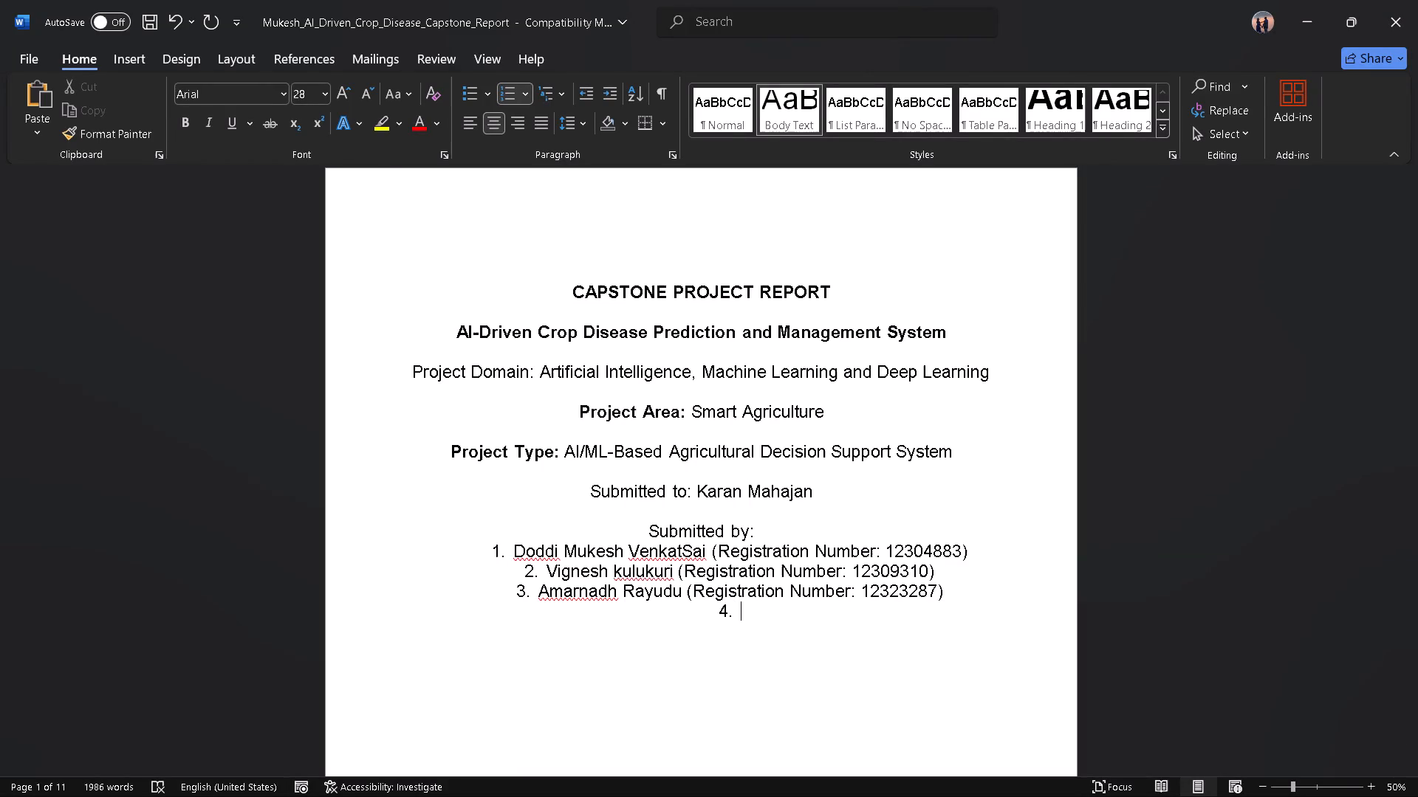
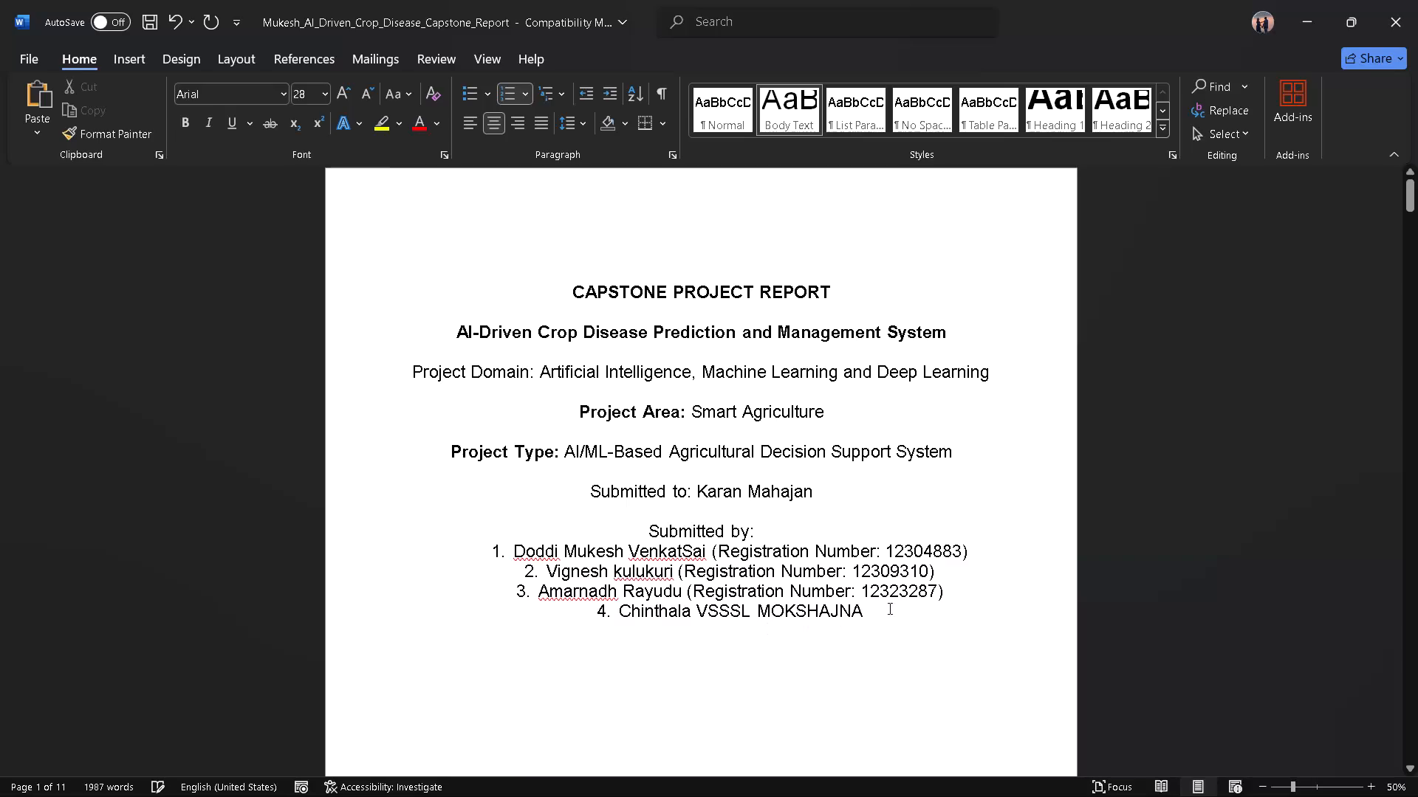
Add an empty pair of parentheses after the fourth submitter's name in the "Submitted by:" list.
{"action": "left_click", "coordinate": [867, 610]}
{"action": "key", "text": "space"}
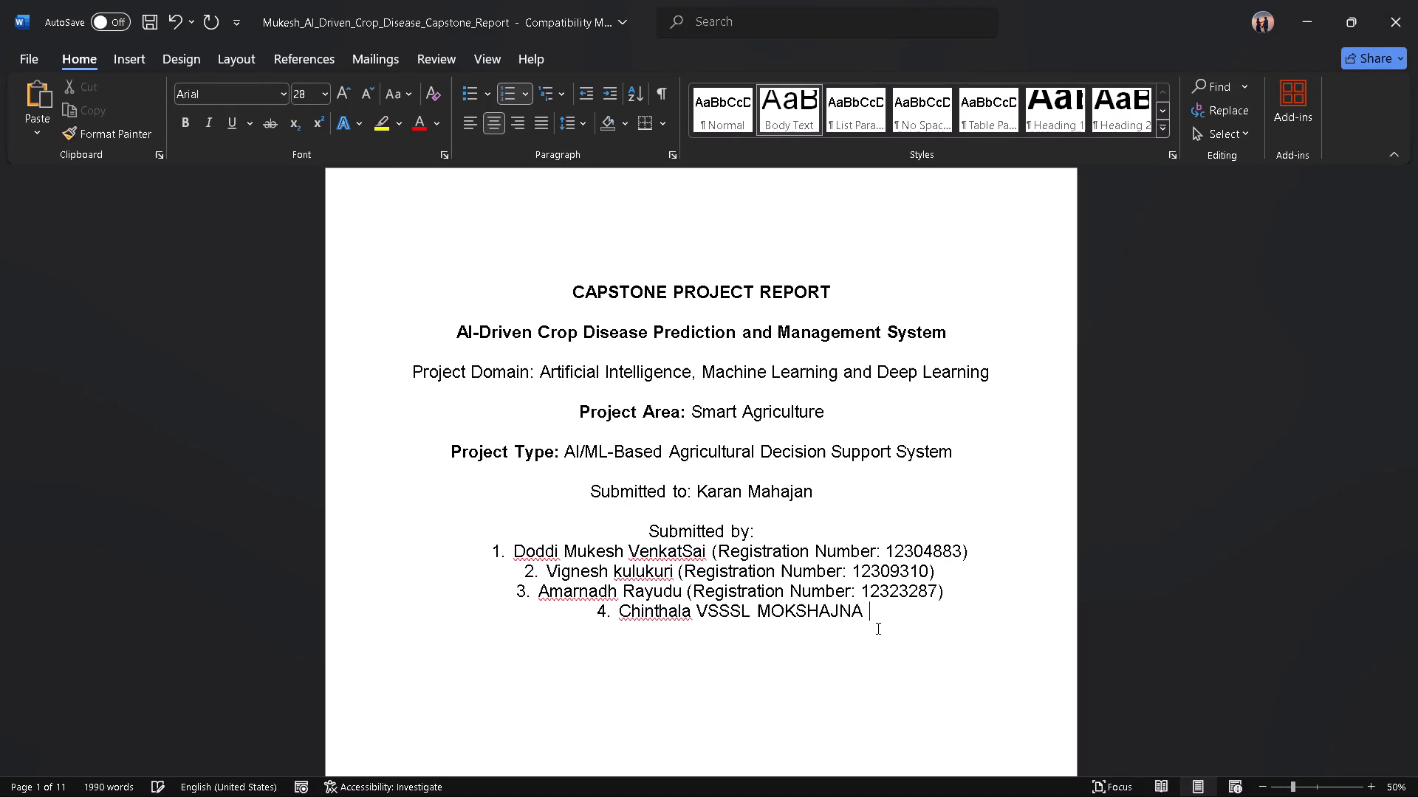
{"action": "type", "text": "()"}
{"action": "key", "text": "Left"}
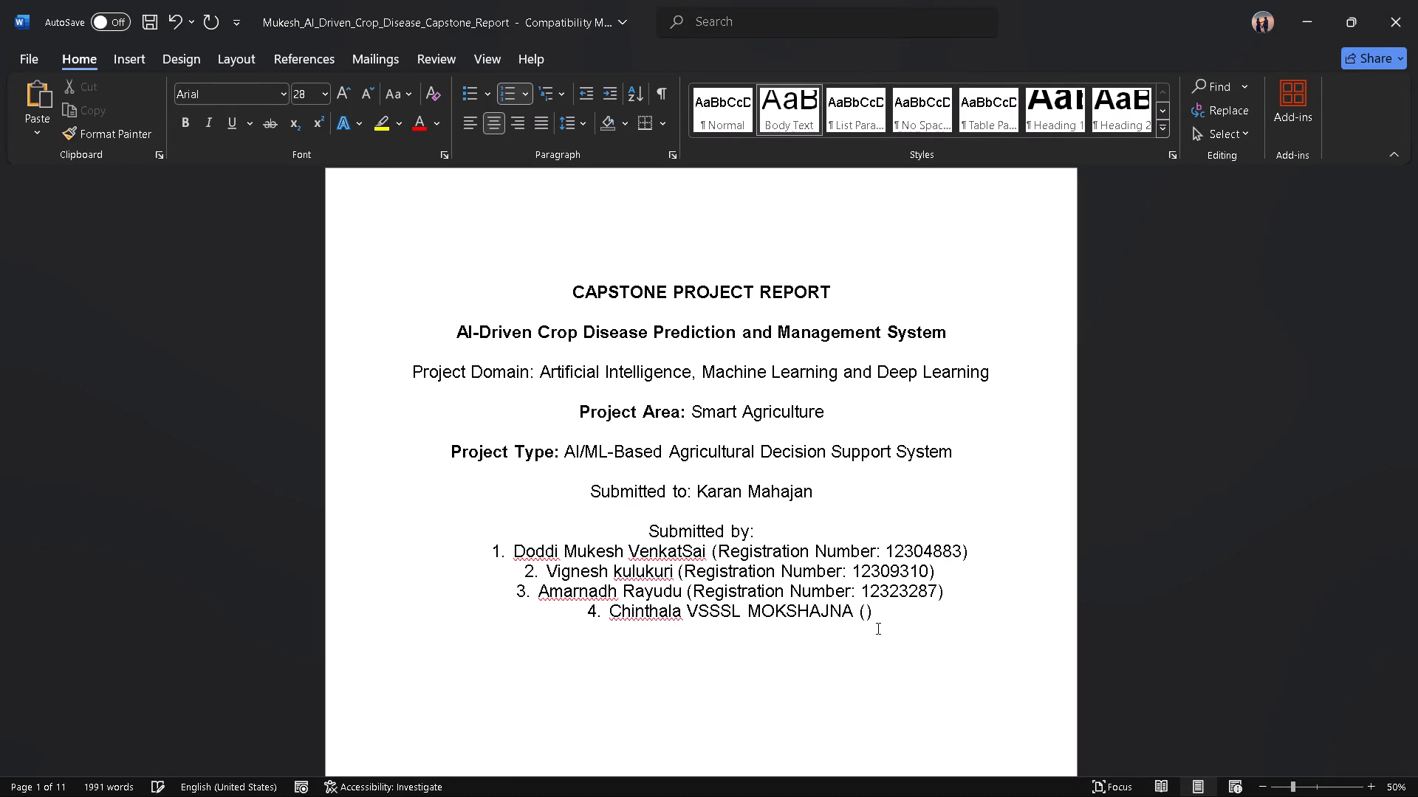
Shorten "Registration Number" to "Reg No" in the first submitter's entry.
{"action": "left_click", "coordinate": [809, 556]}
{"action": "key", "text": "BackSpace"}
{"action": "key", "text": "BackSpace"}
{"action": "key", "text": "BackSpace"}
{"action": "key", "text": "BackSpace"}
{"action": "key", "text": "BackSpace"}
{"action": "key", "text": "BackSpace"}
{"action": "key", "text": "BackSpace"}
{"action": "key", "text": "BackSpace"}
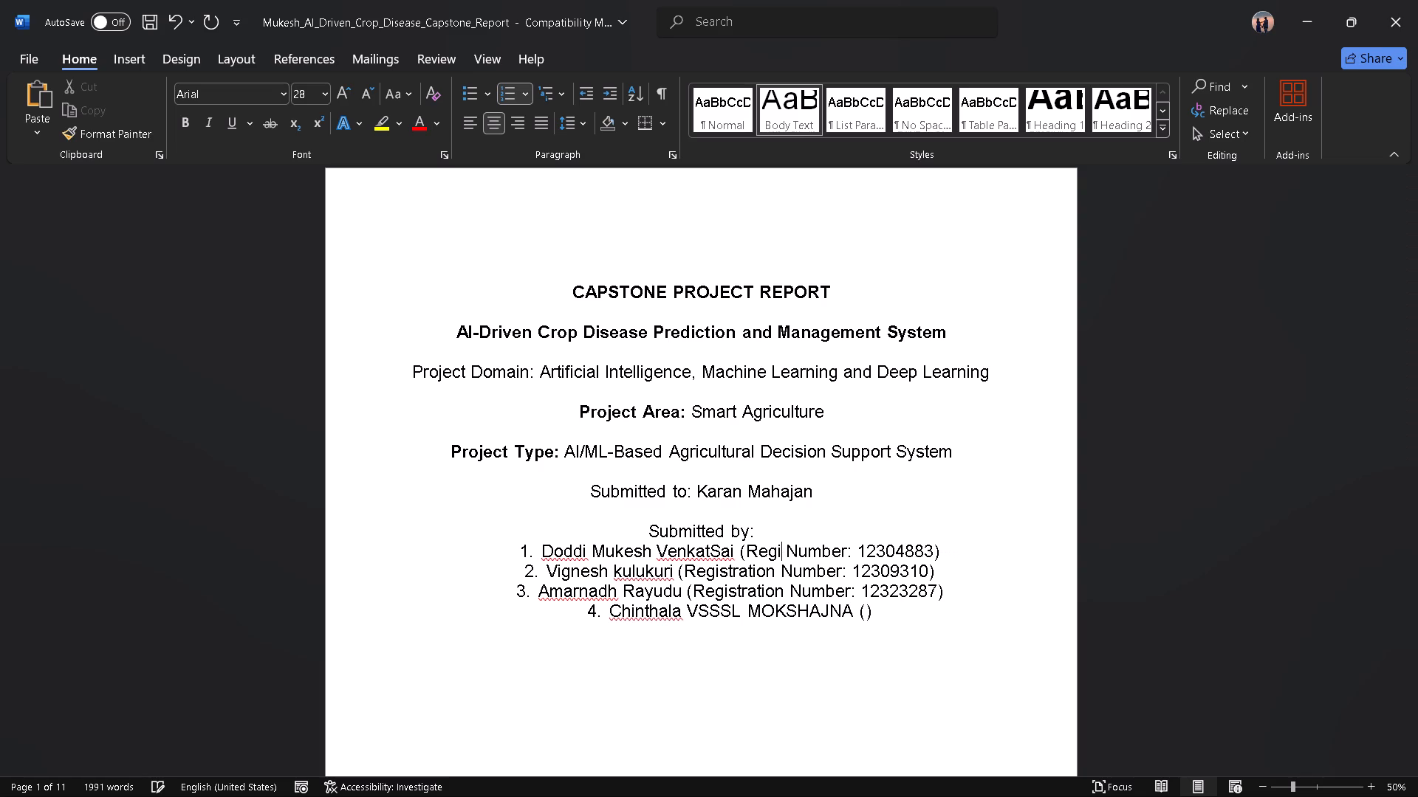
{"action": "key", "text": "BackSpace"}
{"action": "key", "text": "Right"}
{"action": "key", "text": "Right"}
{"action": "key", "text": "Right"}
{"action": "key", "text": "Right"}
{"action": "key", "text": "Right"}
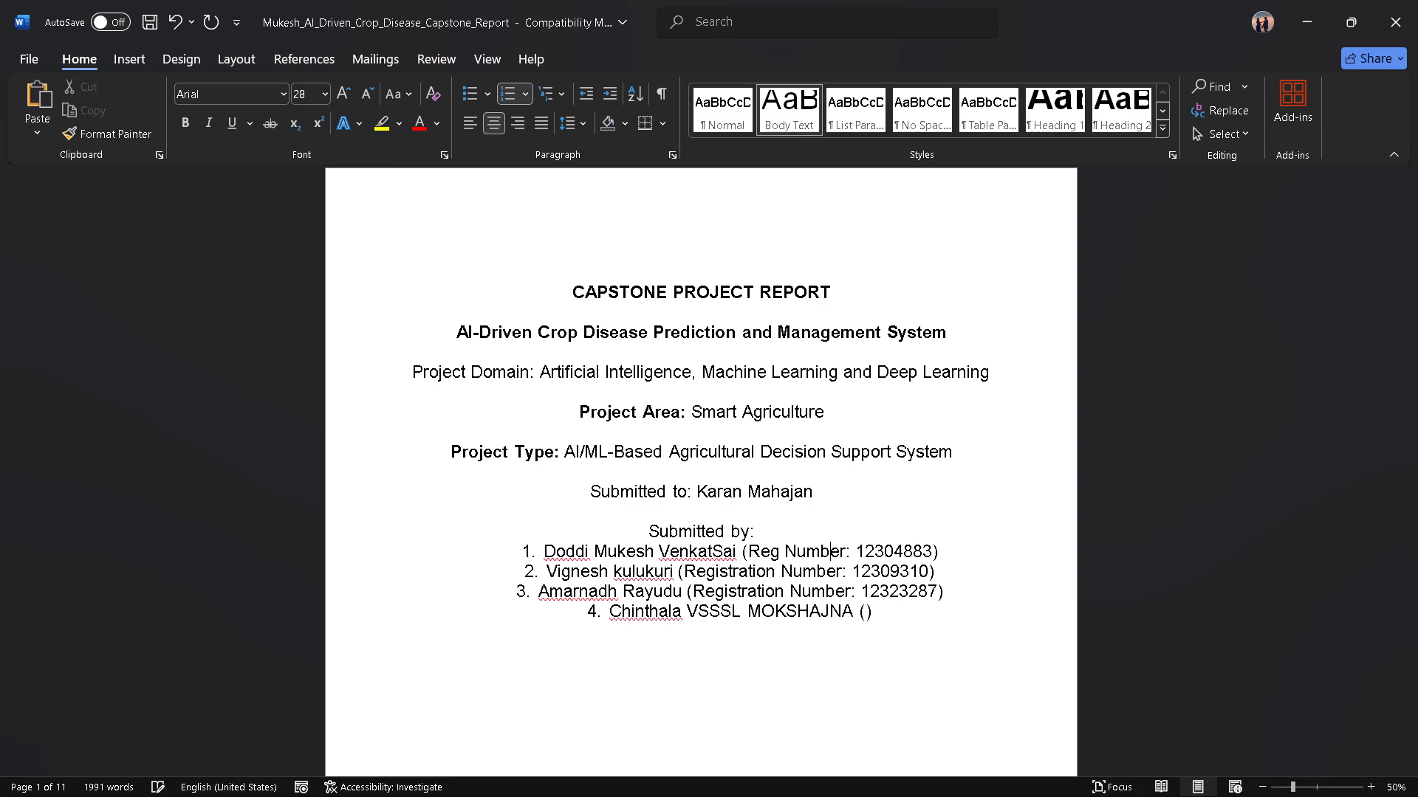
{"action": "key", "text": "Right"}
{"action": "key", "text": "Right"}
{"action": "key", "text": "BackSpace"}
{"action": "key", "text": "BackSpace"}
{"action": "key", "text": "BackSpace"}
{"action": "key", "text": "BackSpace"}
{"action": "key", "text": "BackSpace"}
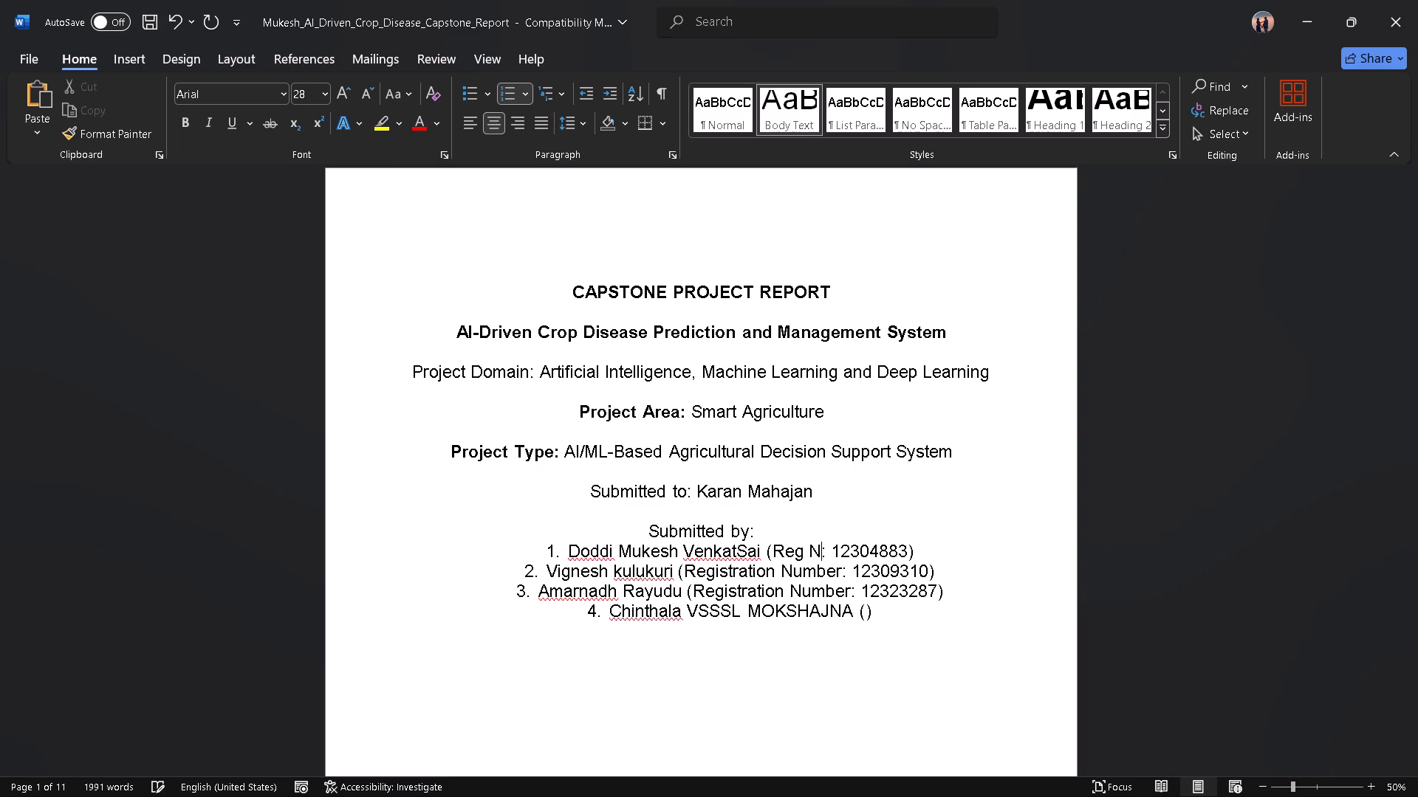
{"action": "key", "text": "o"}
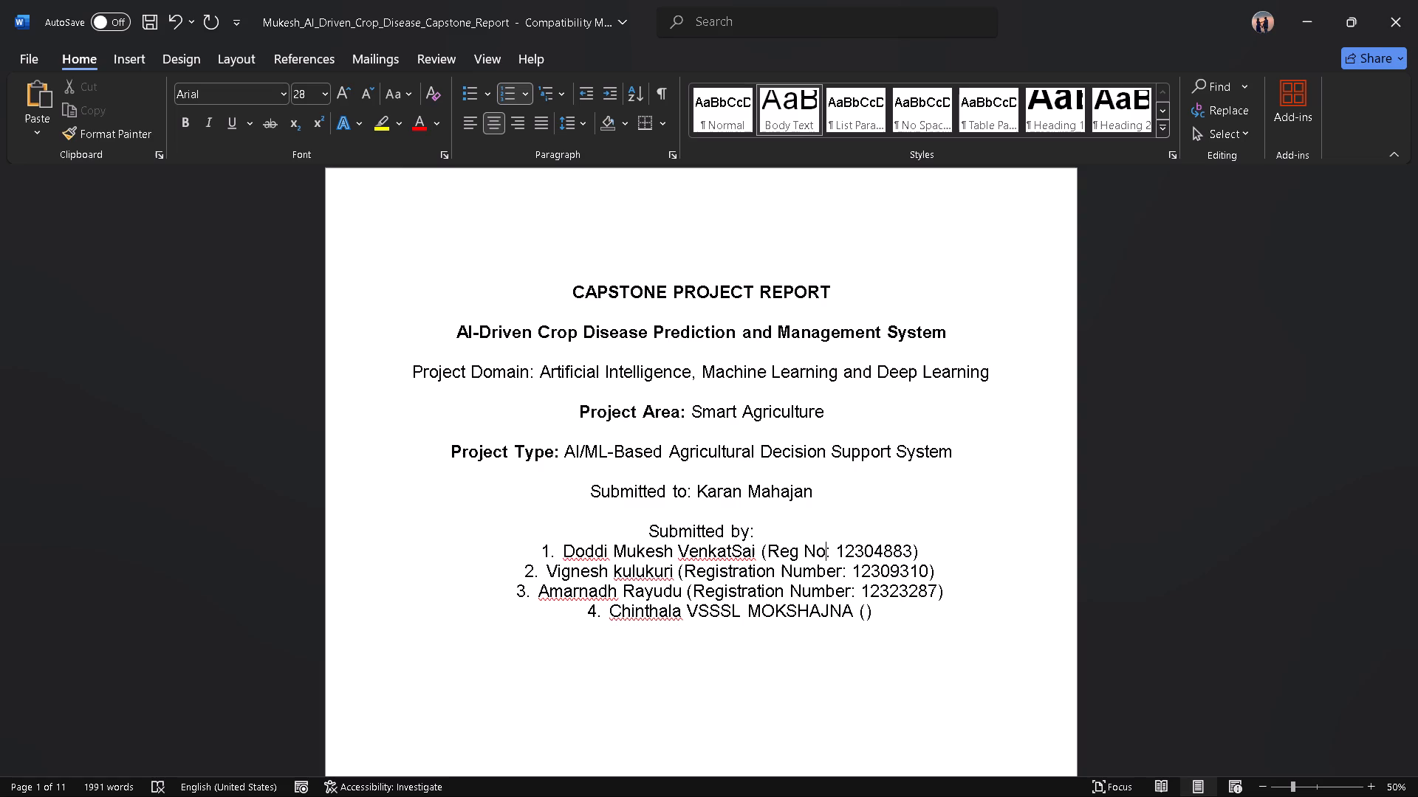
Shorten "Registration Number" to "Reg No" in the second submitter's entry.
{"action": "left_click", "coordinate": [839, 579]}
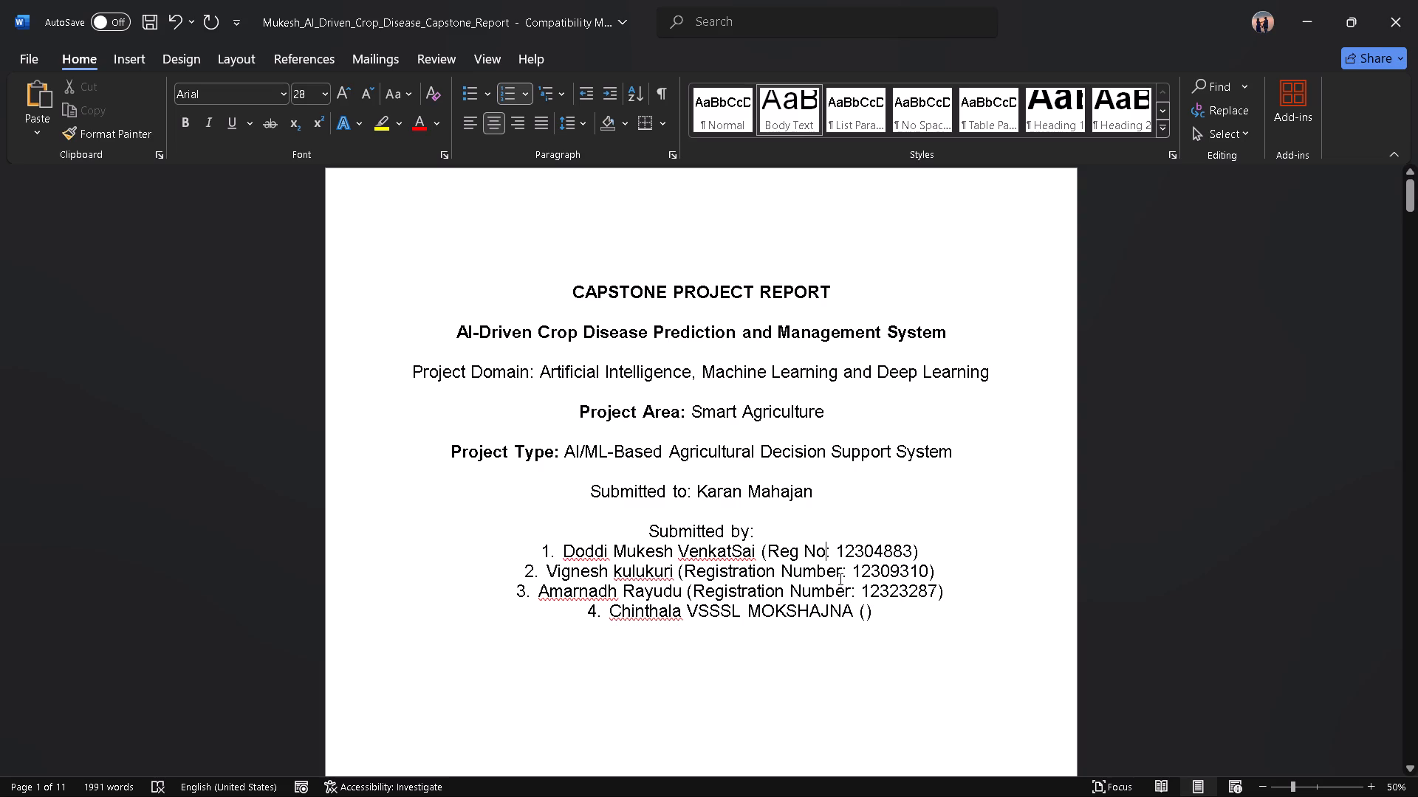
{"action": "key", "text": "BackSpace"}
{"action": "key", "text": "BackSpace"}
{"action": "key", "text": "BackSpace"}
{"action": "key", "text": "BackSpace"}
{"action": "key", "text": "BackSpace"}
{"action": "key", "text": "BackSpace"}
{"action": "key", "text": "BackSpace"}
{"action": "key", "text": "BackSpace"}
{"action": "key", "text": "BackSpace"}
{"action": "key", "text": "BackSpace"}
{"action": "key", "text": "BackSpace"}
{"action": "key", "text": "BackSpace"}
{"action": "key", "text": "BackSpace"}
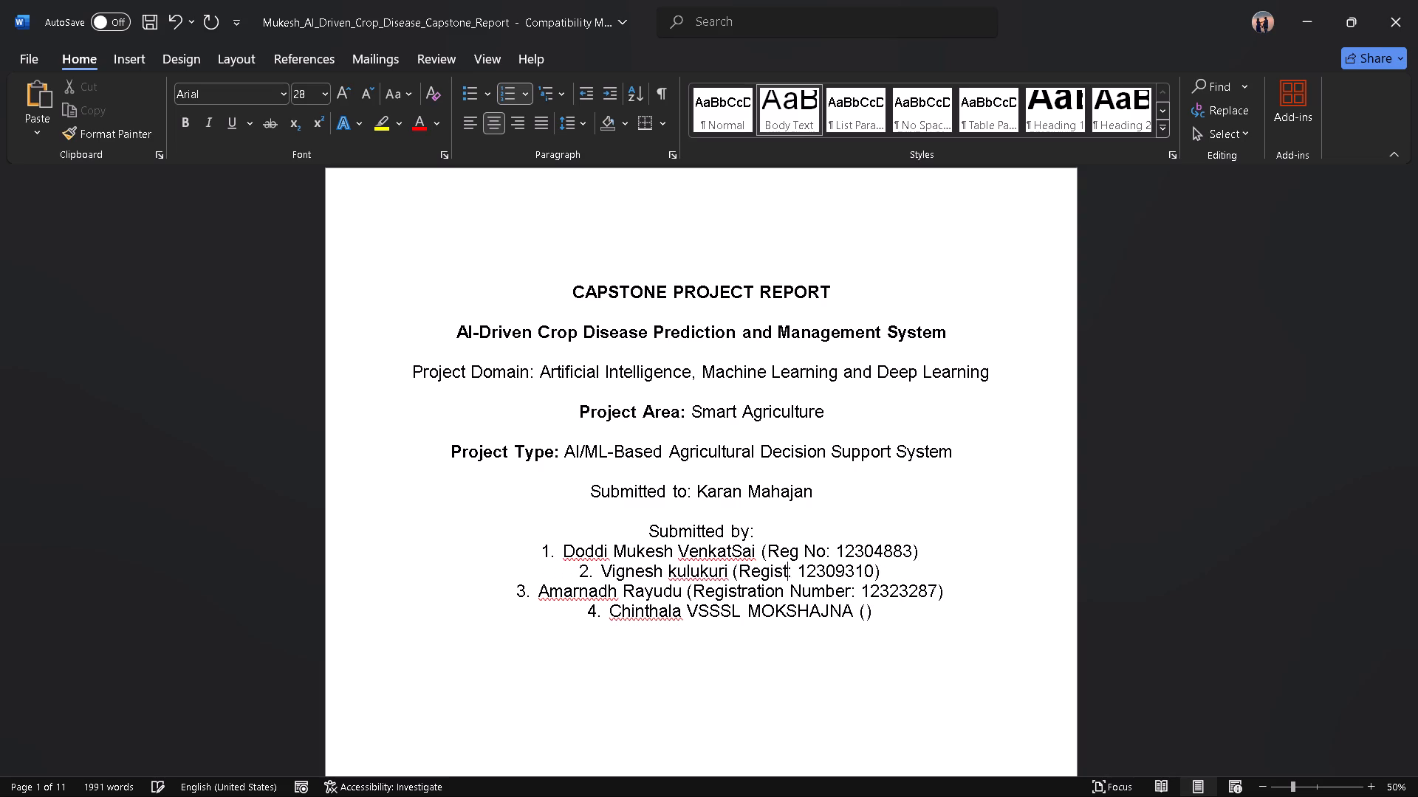
{"action": "key", "text": "BackSpace"}
{"action": "key", "text": "BackSpace"}
{"action": "key", "text": "BackSpace"}
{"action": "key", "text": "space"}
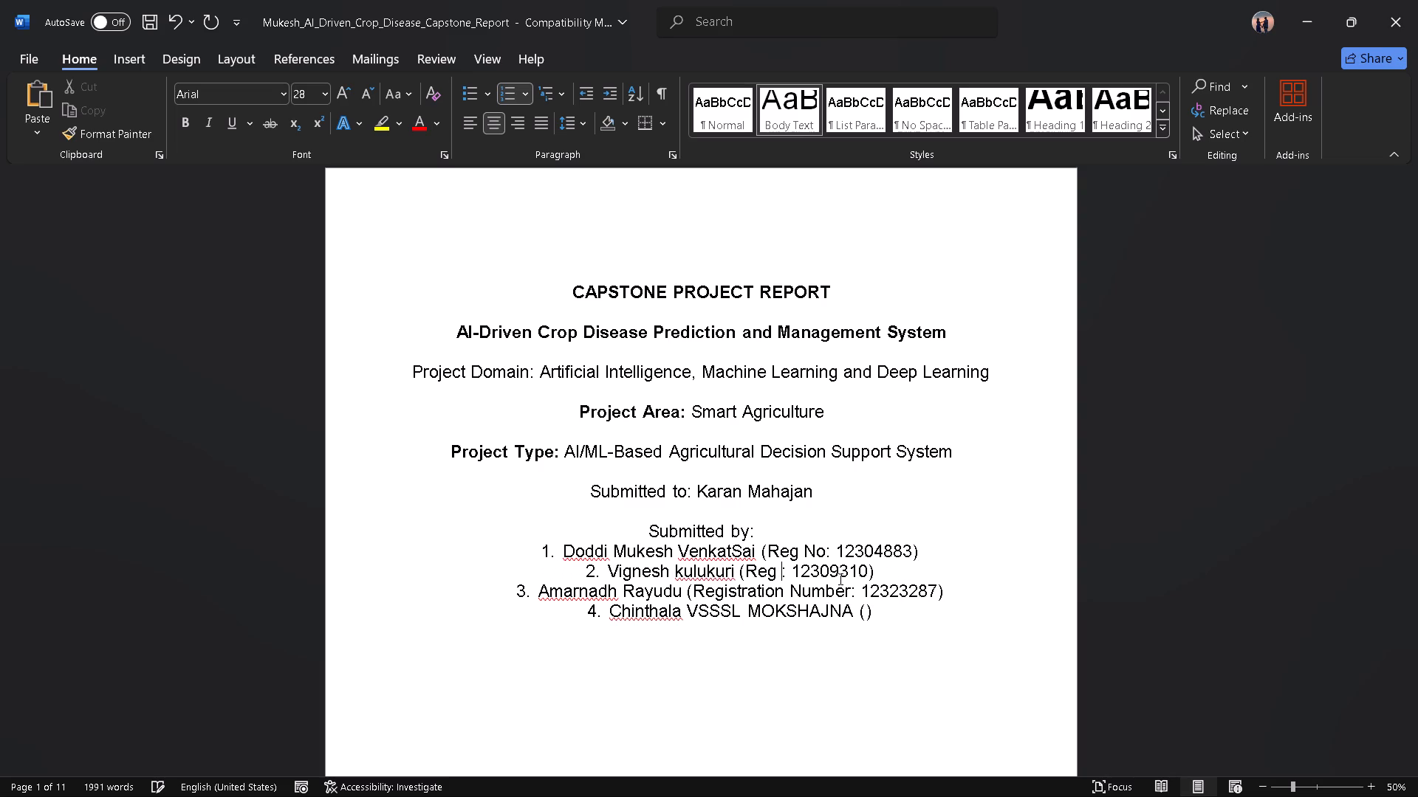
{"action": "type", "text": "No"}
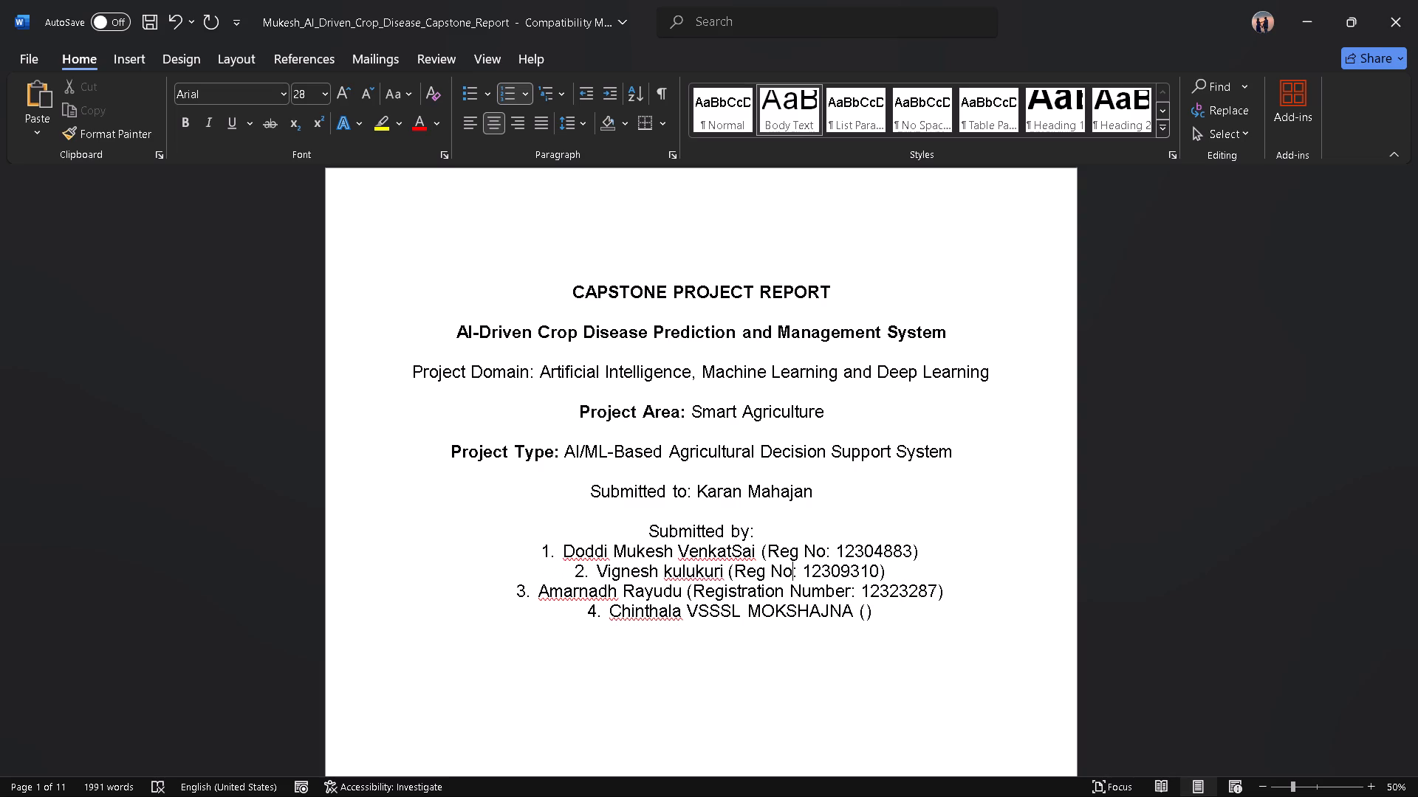
Shorten "Registration Number" to "Reg No" in the third submitter's entry.
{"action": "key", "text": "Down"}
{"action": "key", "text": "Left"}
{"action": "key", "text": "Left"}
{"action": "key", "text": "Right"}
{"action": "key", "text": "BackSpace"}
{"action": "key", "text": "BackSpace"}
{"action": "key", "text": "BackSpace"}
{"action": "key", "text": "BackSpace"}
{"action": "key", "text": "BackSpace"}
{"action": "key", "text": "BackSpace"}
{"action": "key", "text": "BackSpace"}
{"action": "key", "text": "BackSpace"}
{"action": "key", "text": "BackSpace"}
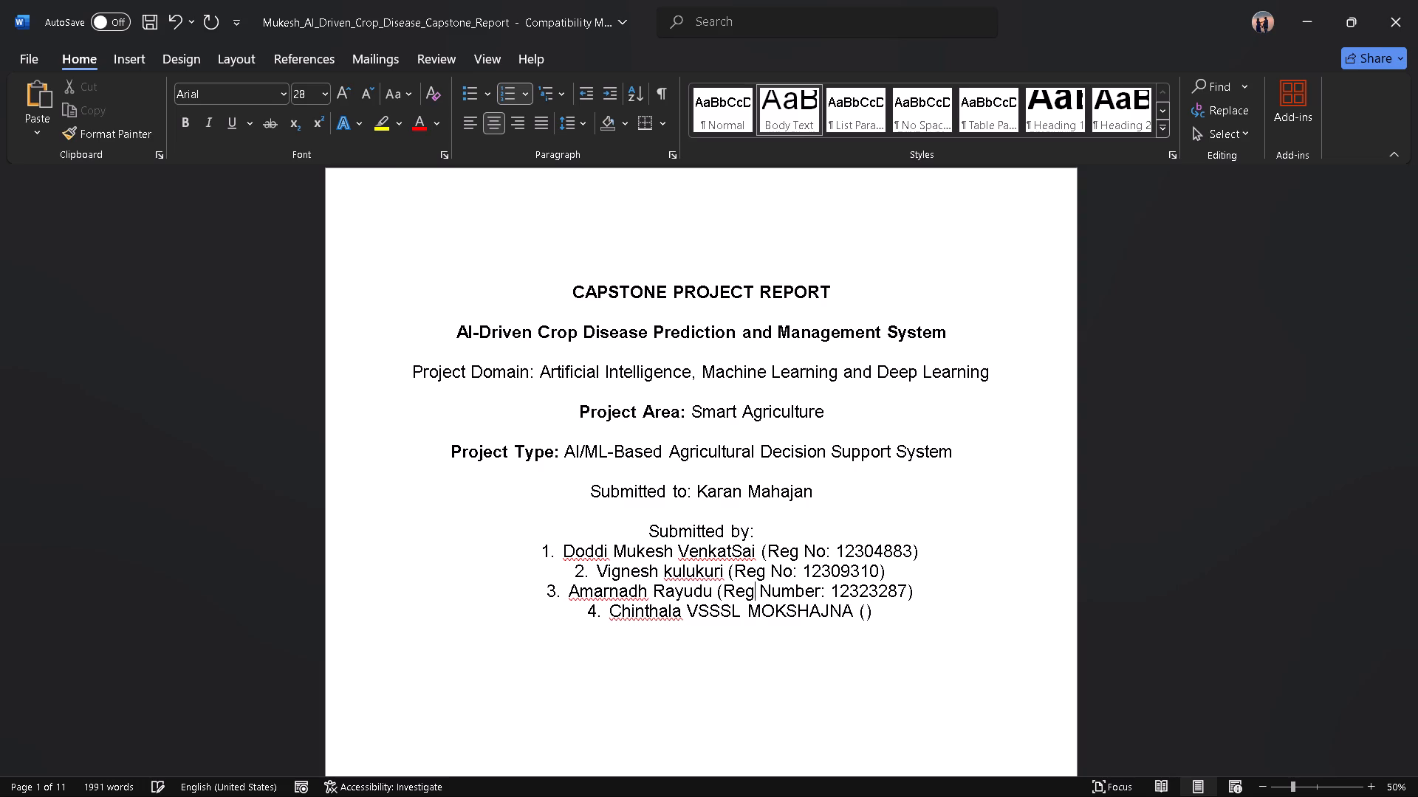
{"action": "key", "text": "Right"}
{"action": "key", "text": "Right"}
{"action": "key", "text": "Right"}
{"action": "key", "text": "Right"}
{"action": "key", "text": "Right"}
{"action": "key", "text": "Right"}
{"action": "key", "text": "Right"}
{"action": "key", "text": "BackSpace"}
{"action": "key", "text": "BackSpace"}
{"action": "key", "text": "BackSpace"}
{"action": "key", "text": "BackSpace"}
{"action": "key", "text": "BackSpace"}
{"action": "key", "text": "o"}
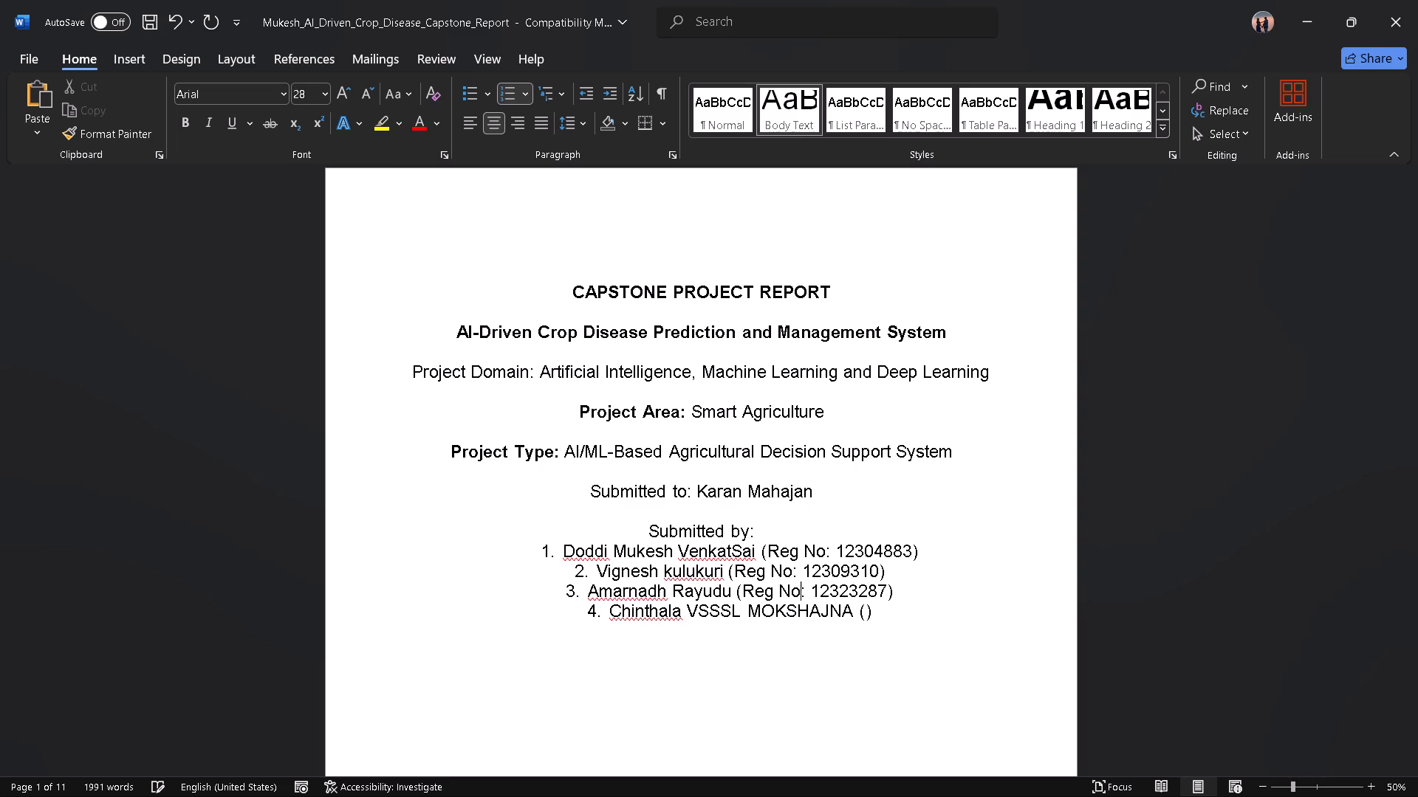
Insert the label "Reg No: " inside the empty parentheses of the fourth submitter's entry.
{"action": "left_click", "coordinate": [868, 618]}
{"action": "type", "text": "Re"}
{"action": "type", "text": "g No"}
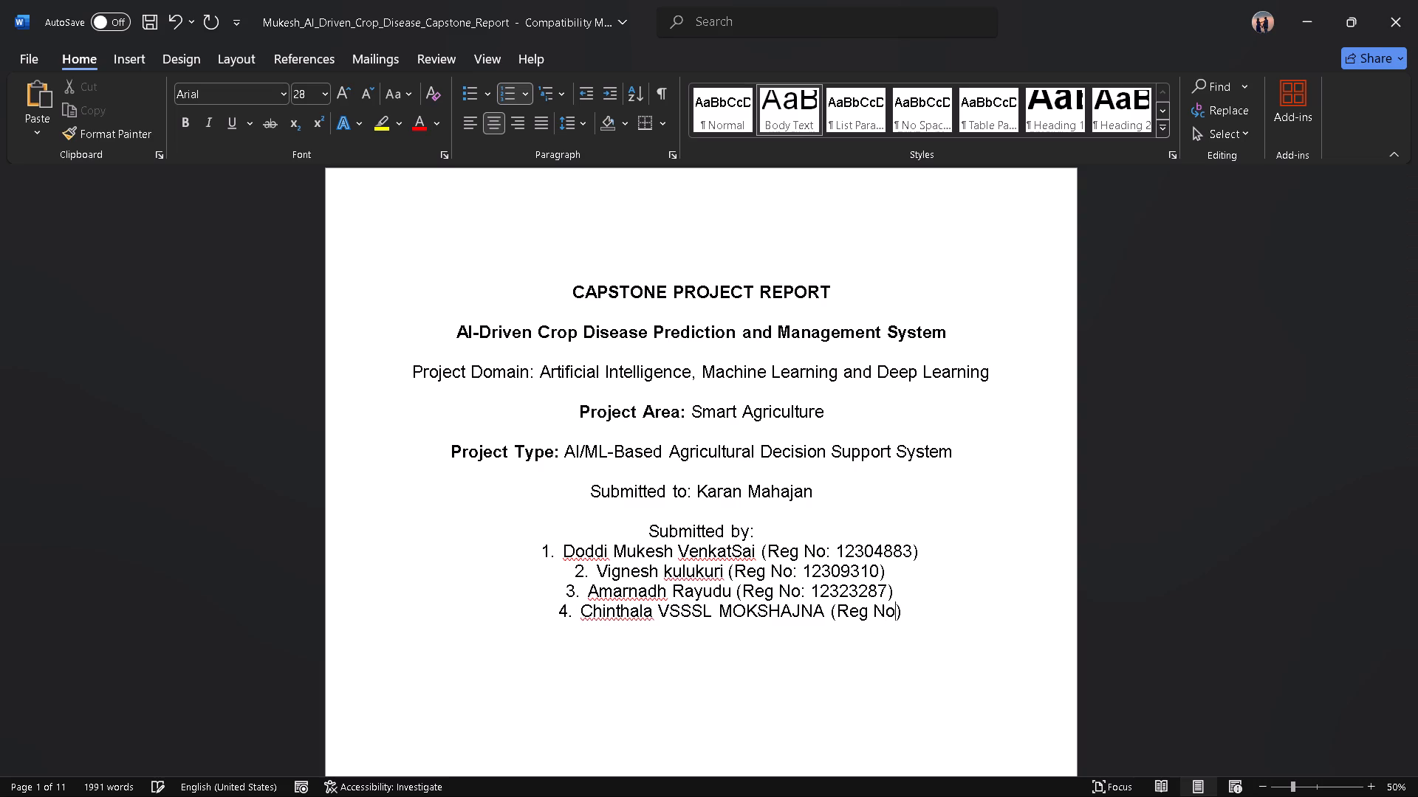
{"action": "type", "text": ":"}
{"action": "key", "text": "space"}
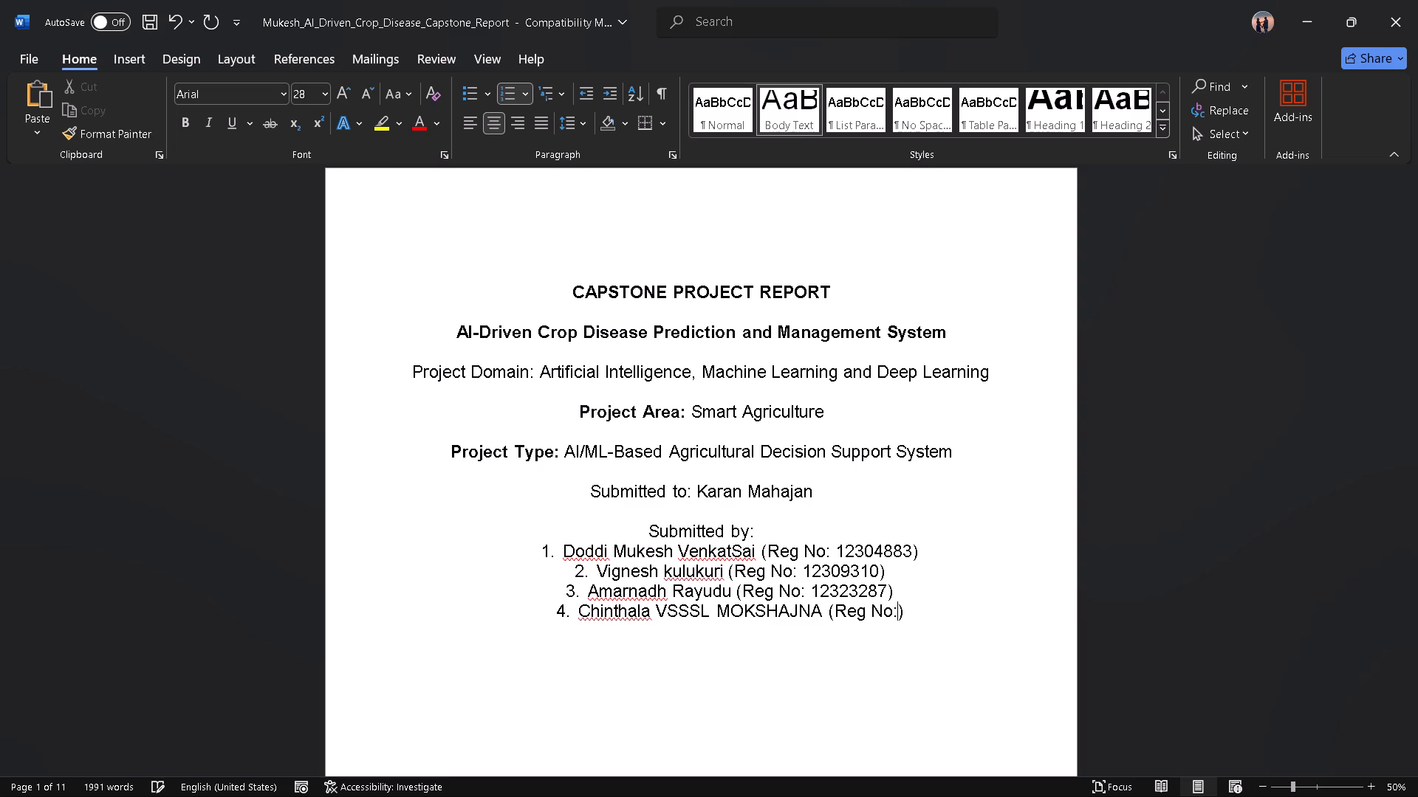
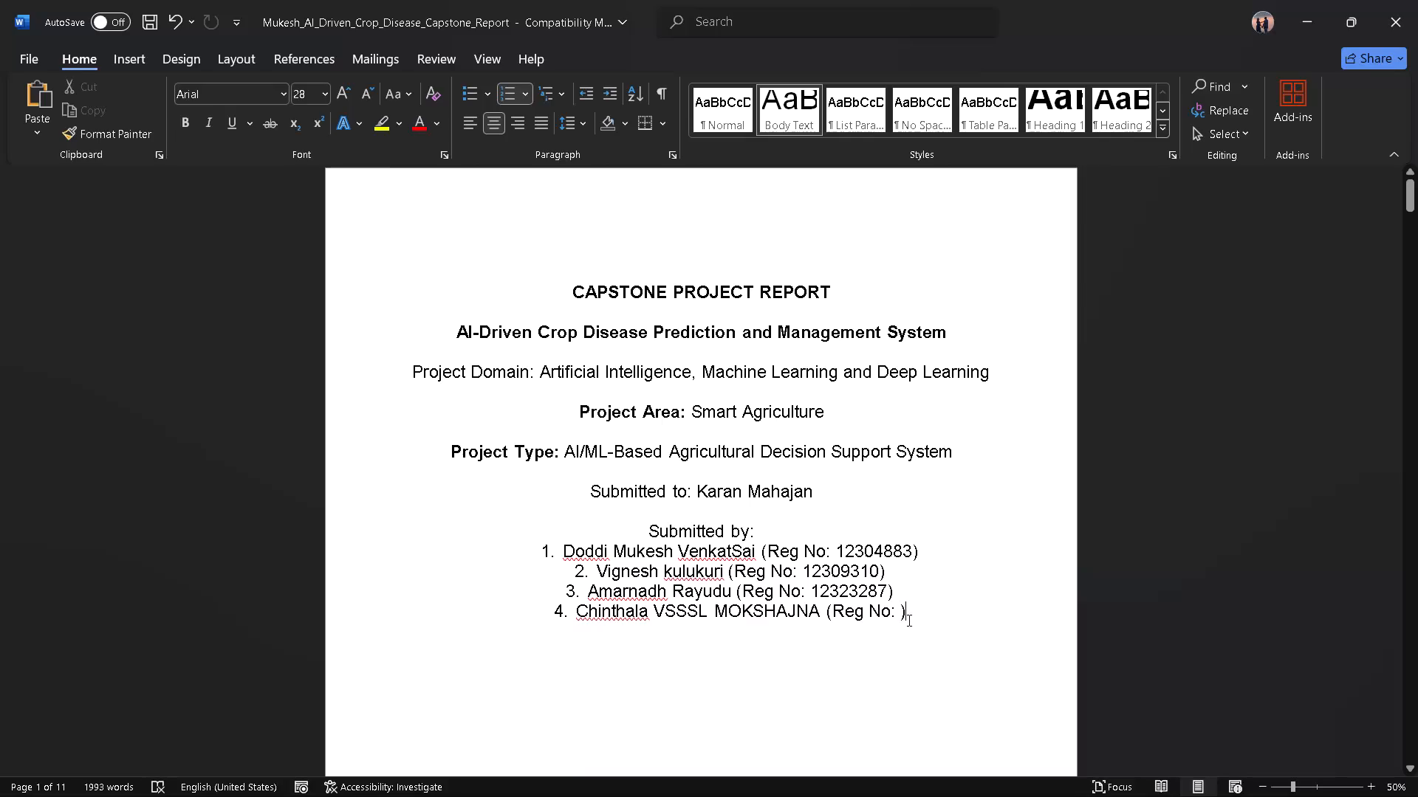
Add a fifth entry to the numbered submitter list with the submitter's name and registration number labelled "Reg No:" in parentheses.
{"action": "key", "text": "Return"}
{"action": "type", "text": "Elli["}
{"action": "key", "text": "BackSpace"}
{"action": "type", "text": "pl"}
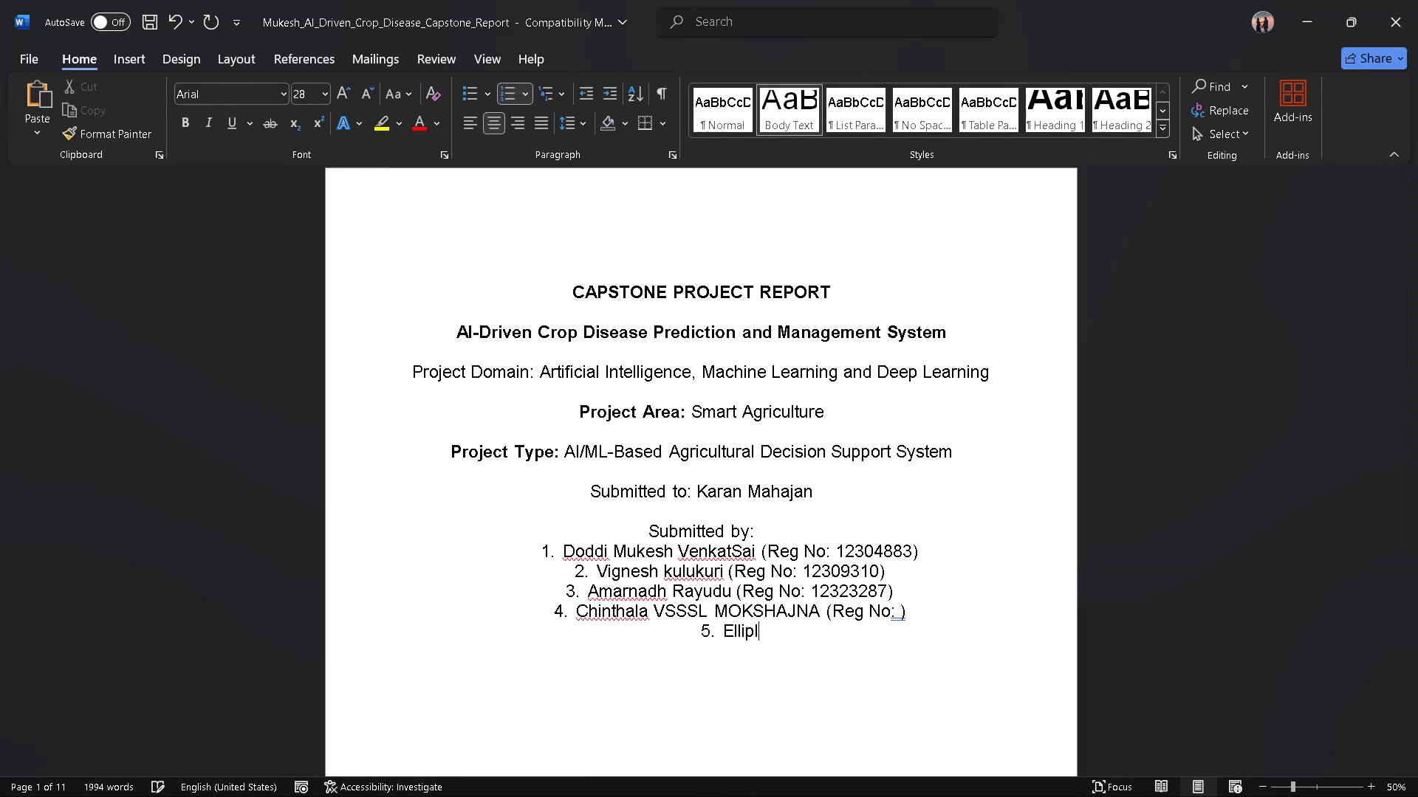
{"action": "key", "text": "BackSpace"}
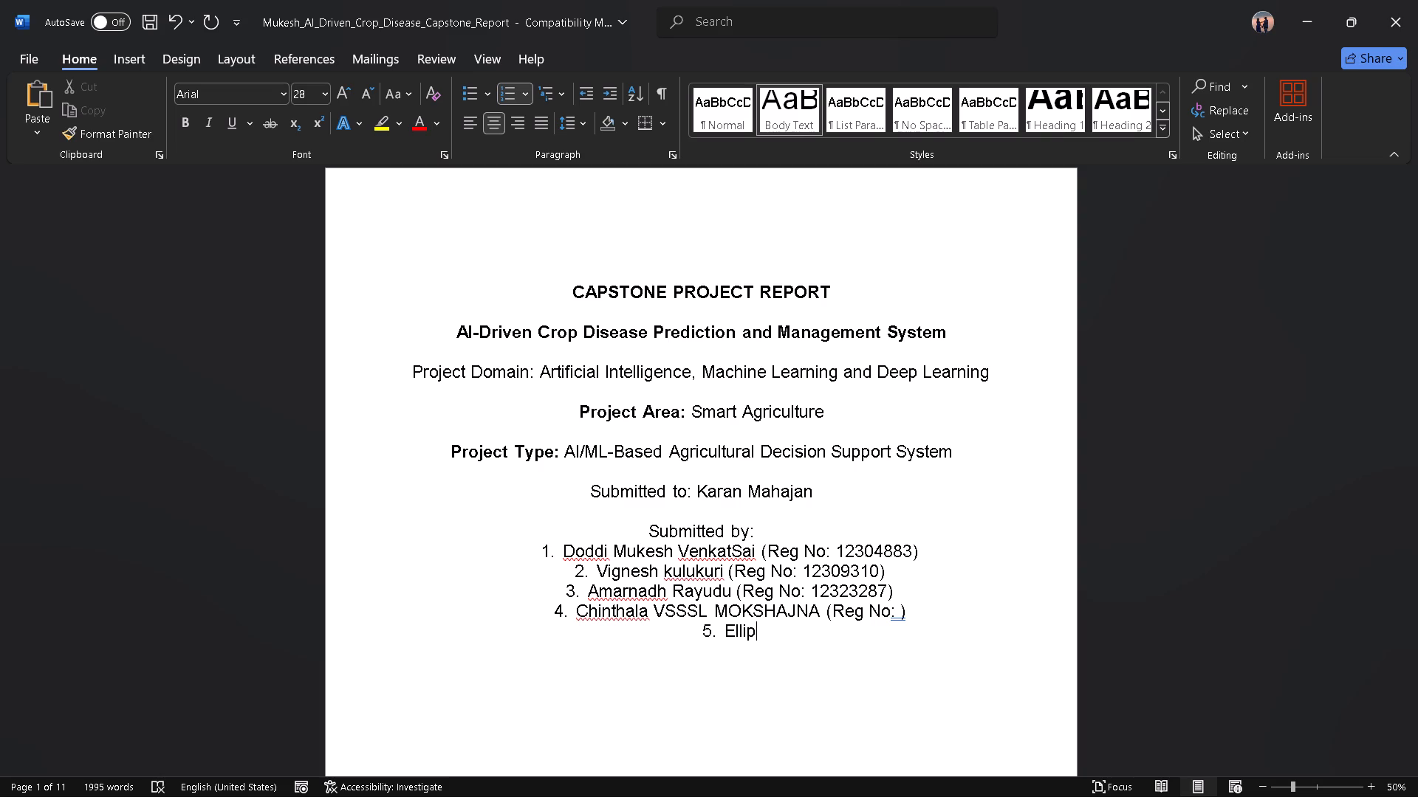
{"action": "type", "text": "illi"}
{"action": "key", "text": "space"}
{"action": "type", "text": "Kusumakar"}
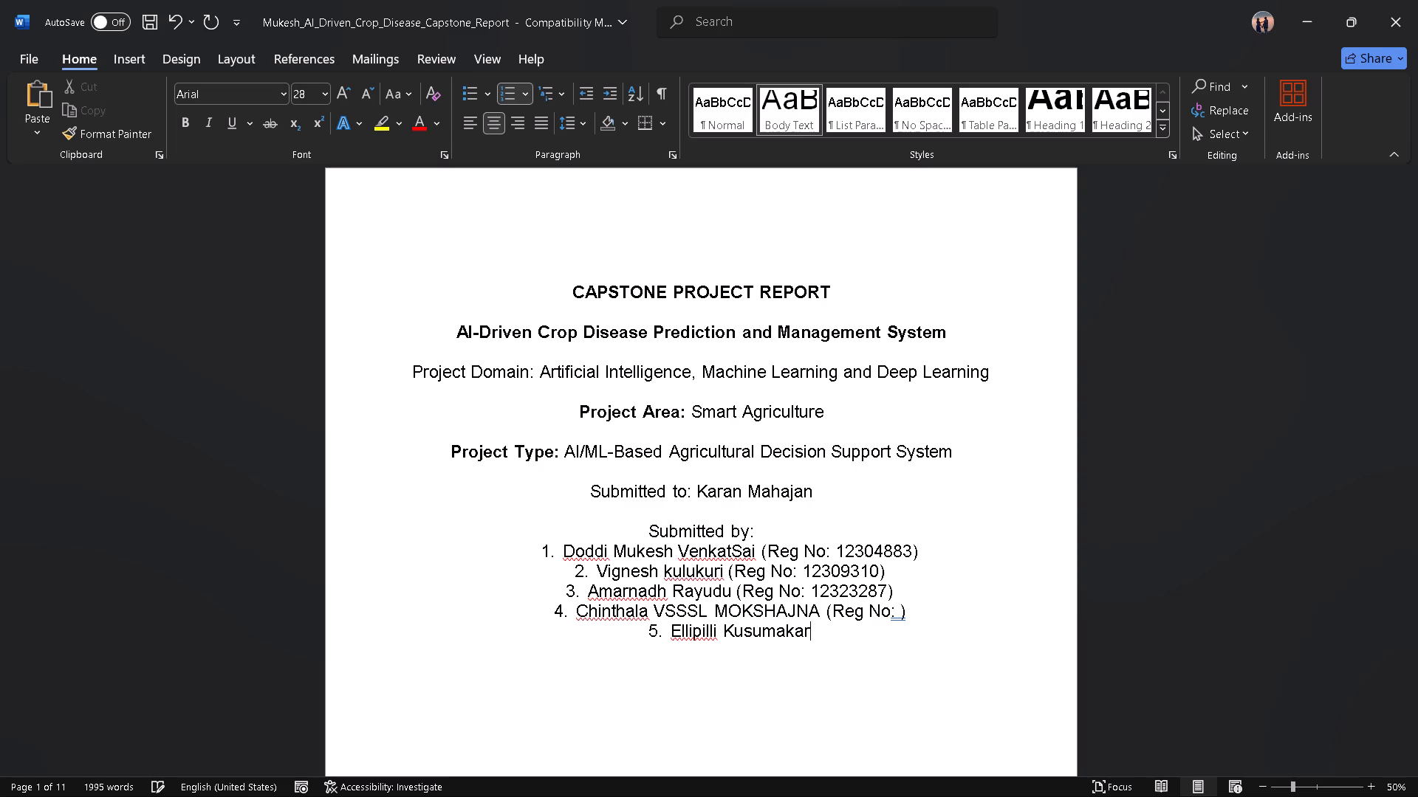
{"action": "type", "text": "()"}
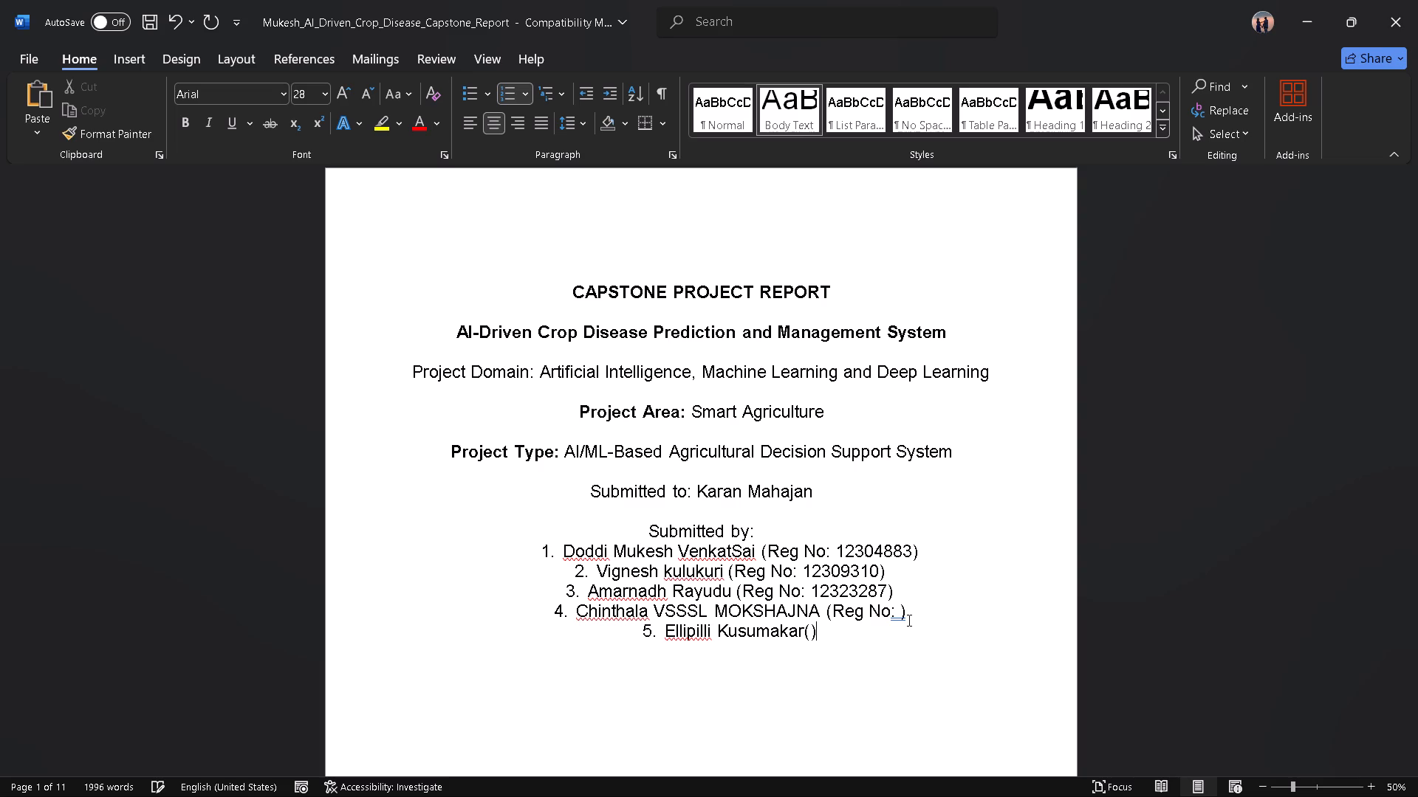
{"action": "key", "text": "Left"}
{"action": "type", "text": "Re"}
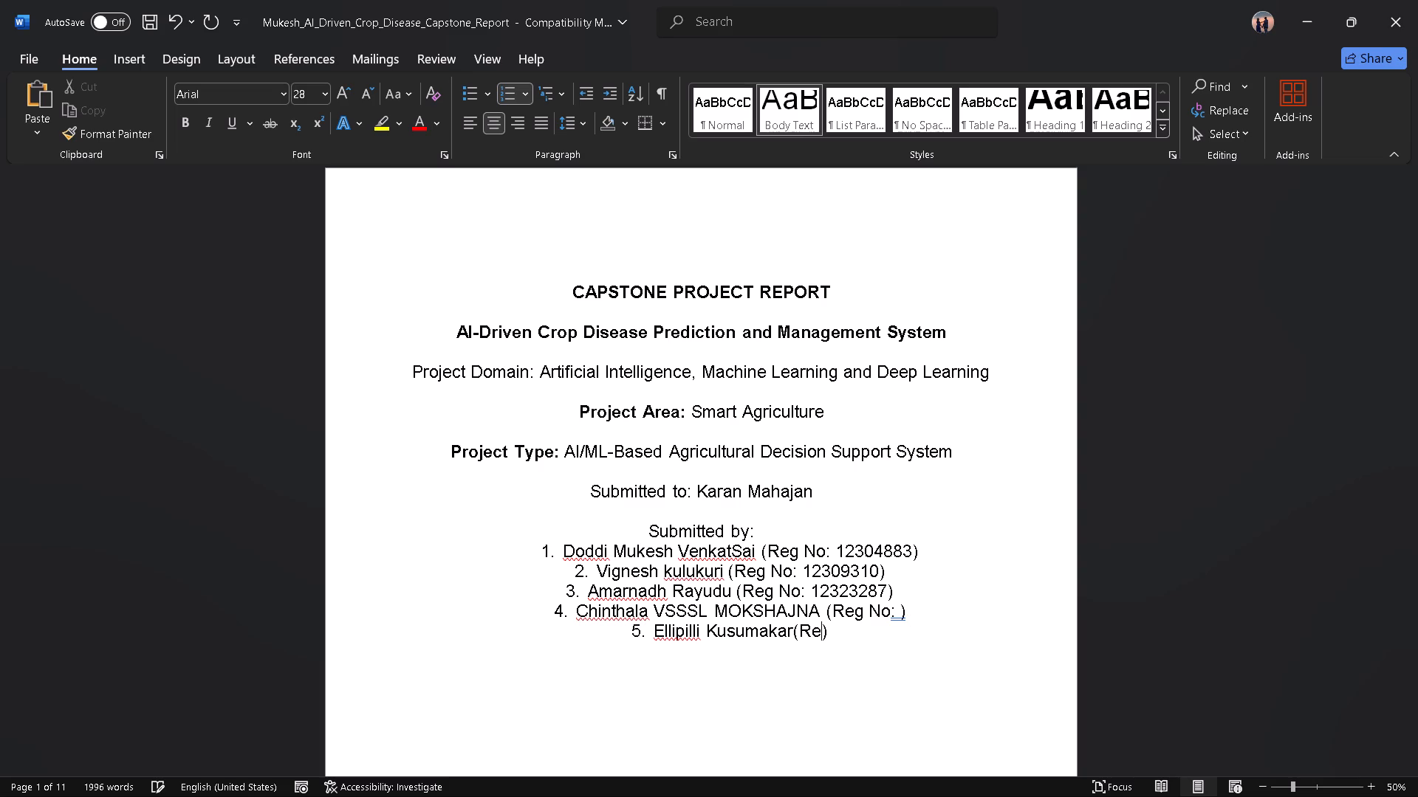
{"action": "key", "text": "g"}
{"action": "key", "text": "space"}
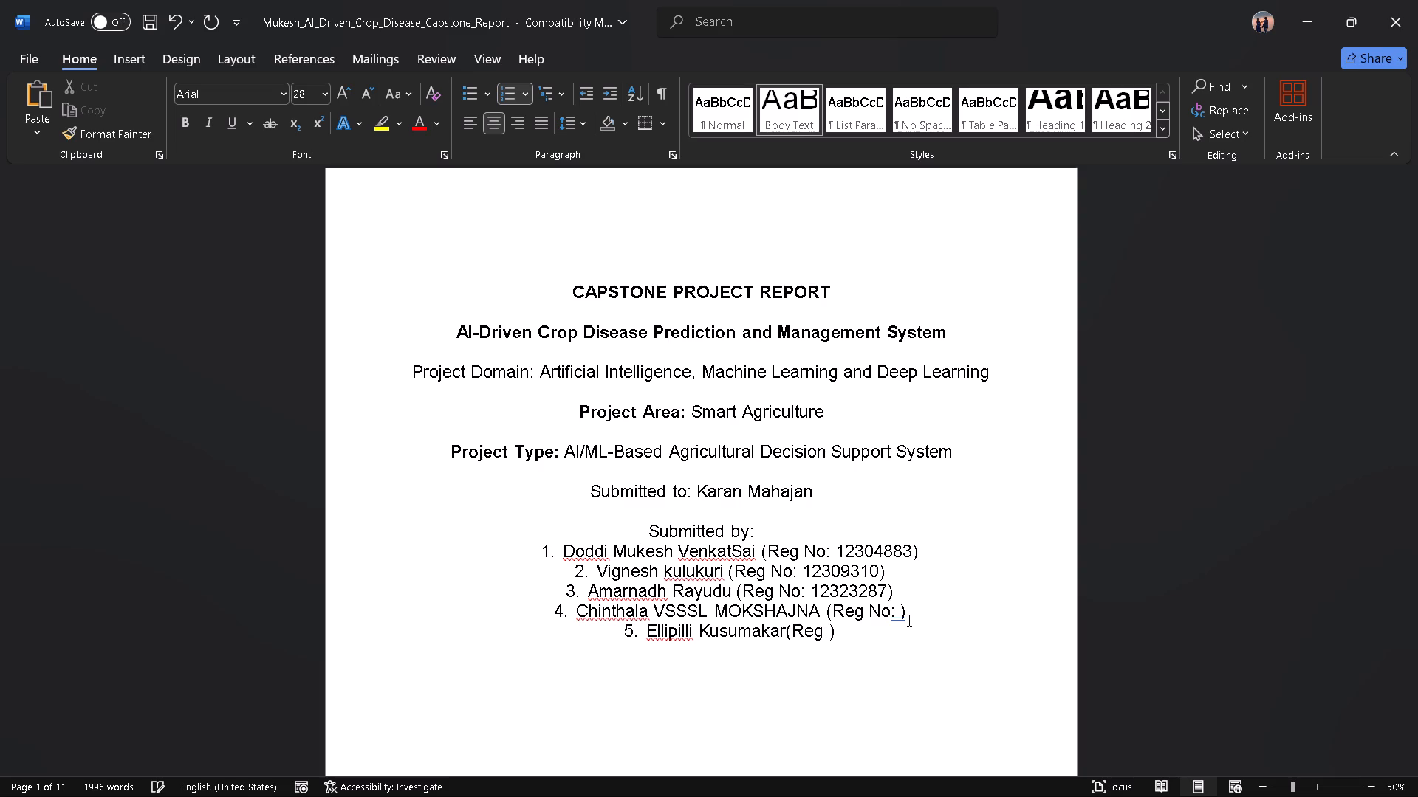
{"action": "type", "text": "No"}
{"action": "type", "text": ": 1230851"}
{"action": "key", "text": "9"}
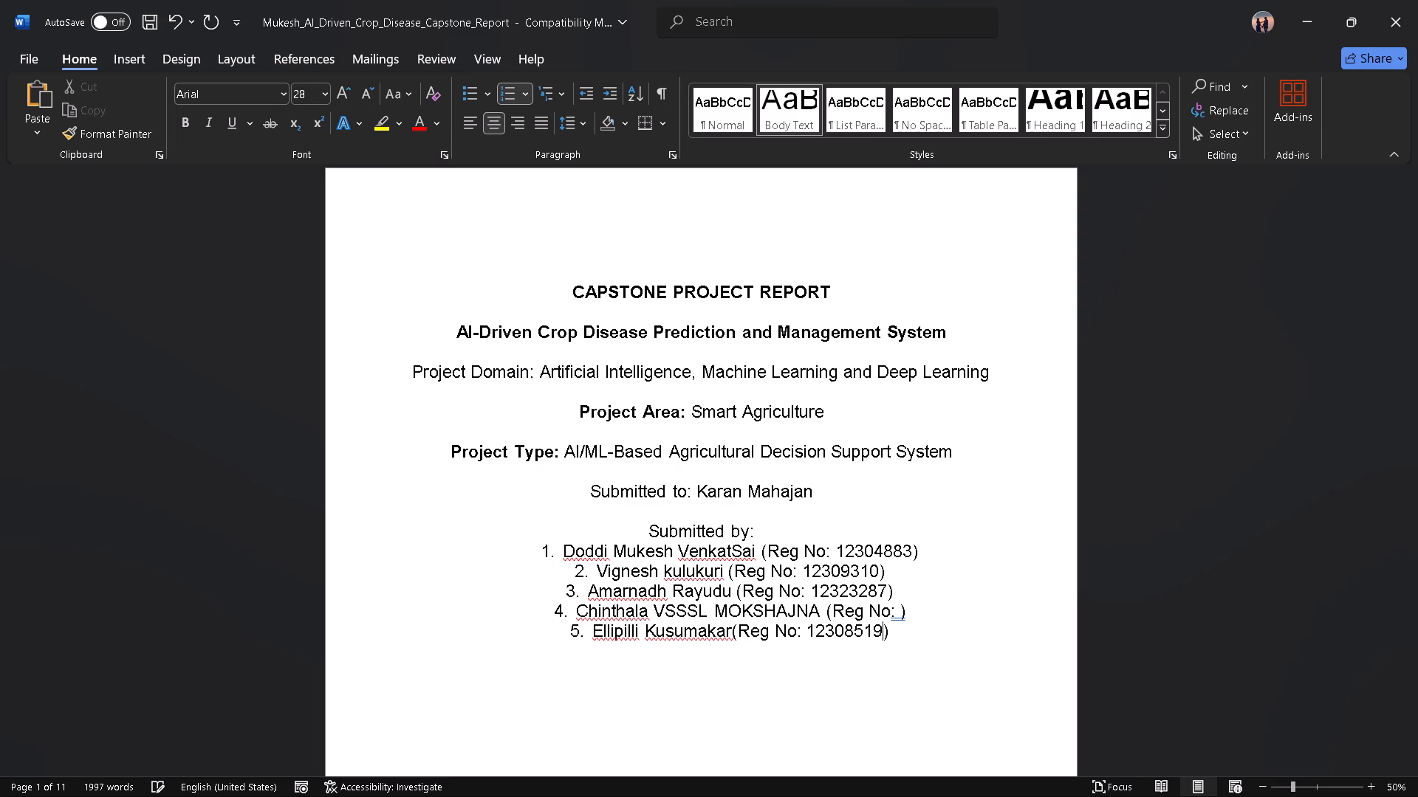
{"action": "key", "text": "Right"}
Add a sixth entry to the submitter list with the submitter's name and registration number labelled "Reg No:" in parentheses.
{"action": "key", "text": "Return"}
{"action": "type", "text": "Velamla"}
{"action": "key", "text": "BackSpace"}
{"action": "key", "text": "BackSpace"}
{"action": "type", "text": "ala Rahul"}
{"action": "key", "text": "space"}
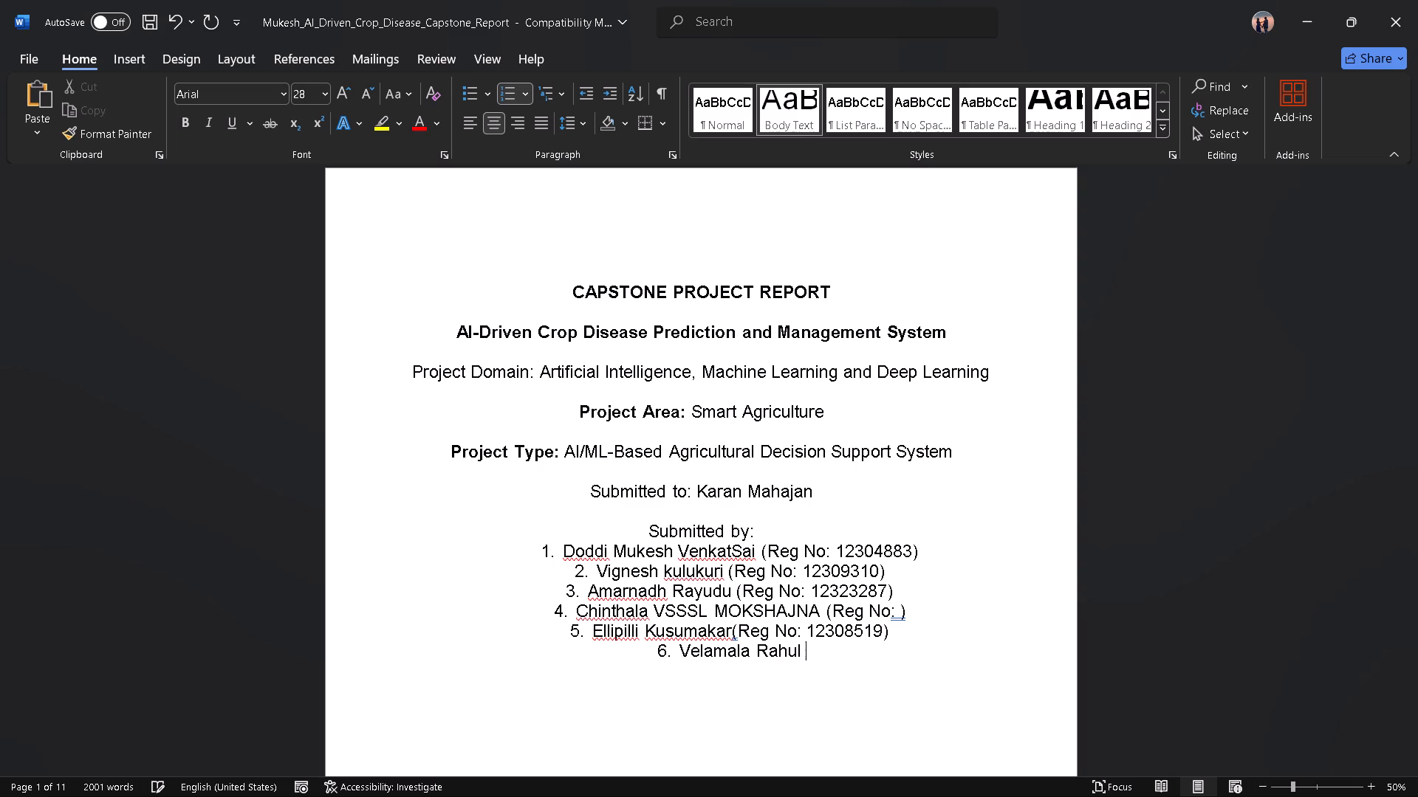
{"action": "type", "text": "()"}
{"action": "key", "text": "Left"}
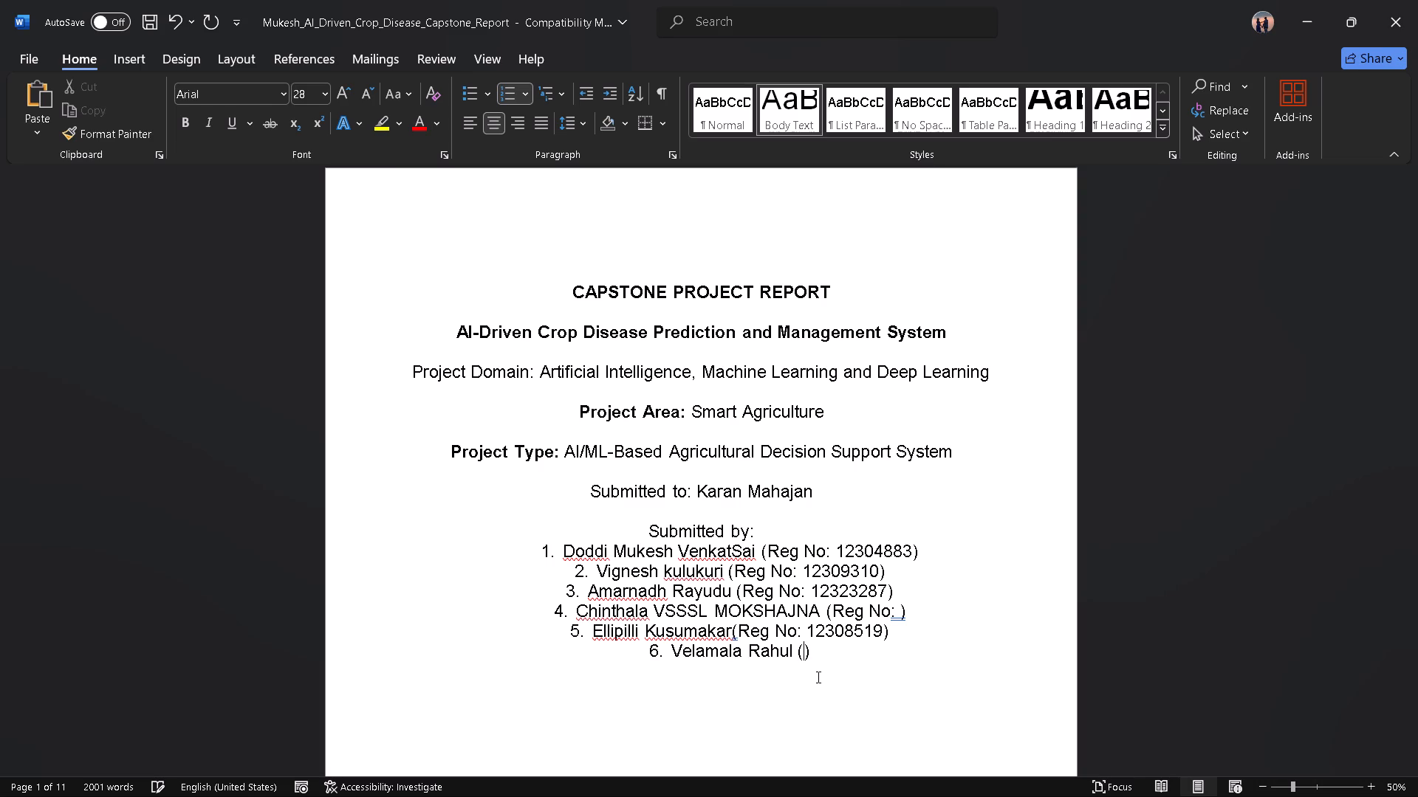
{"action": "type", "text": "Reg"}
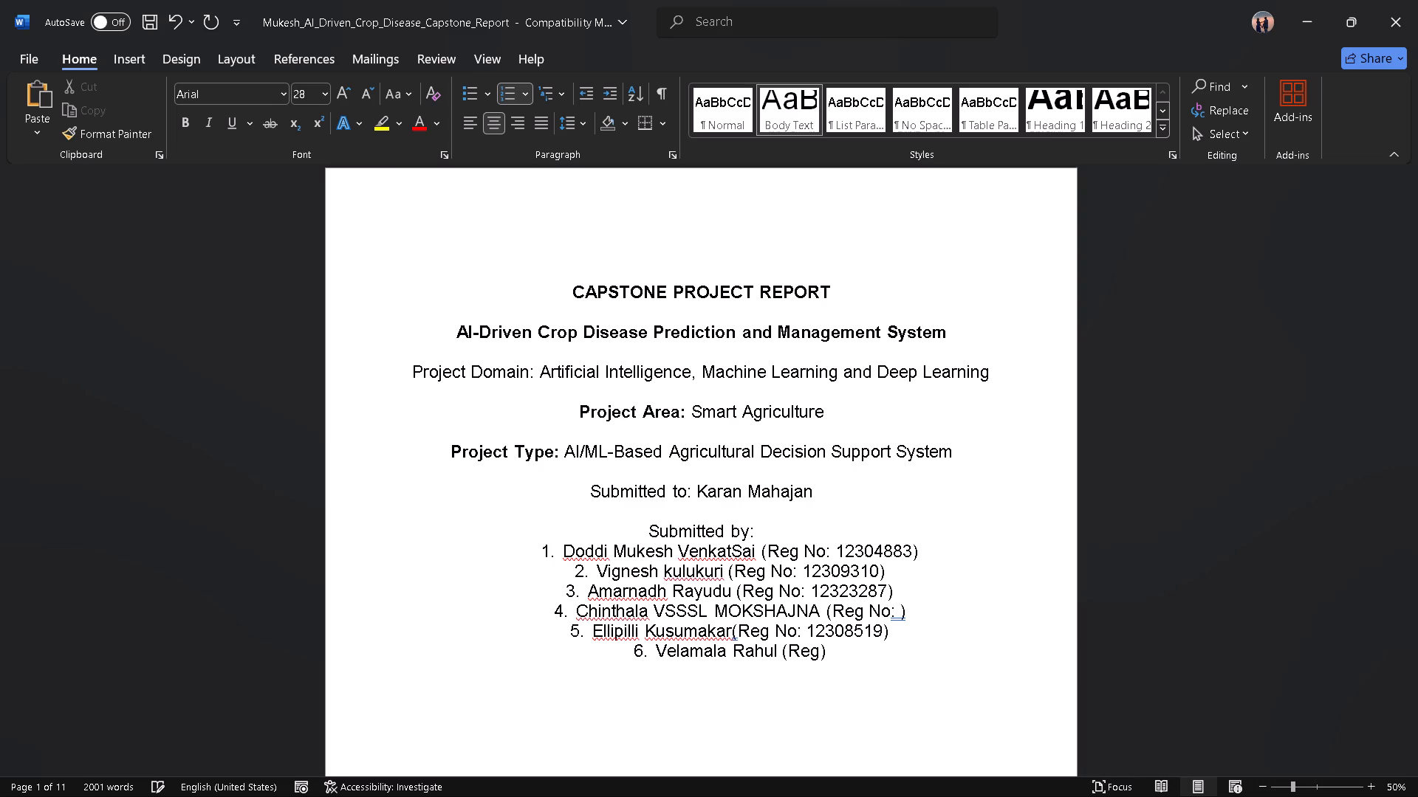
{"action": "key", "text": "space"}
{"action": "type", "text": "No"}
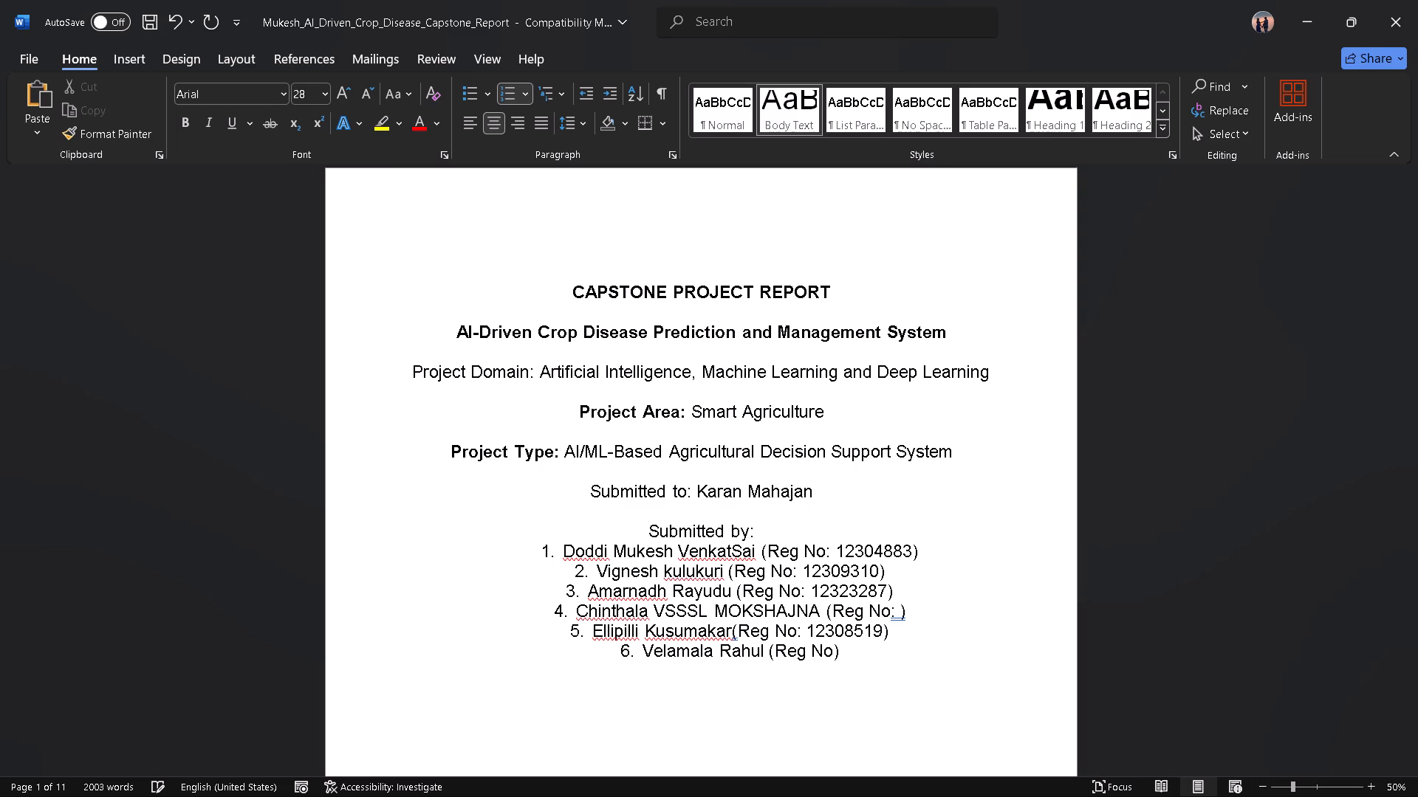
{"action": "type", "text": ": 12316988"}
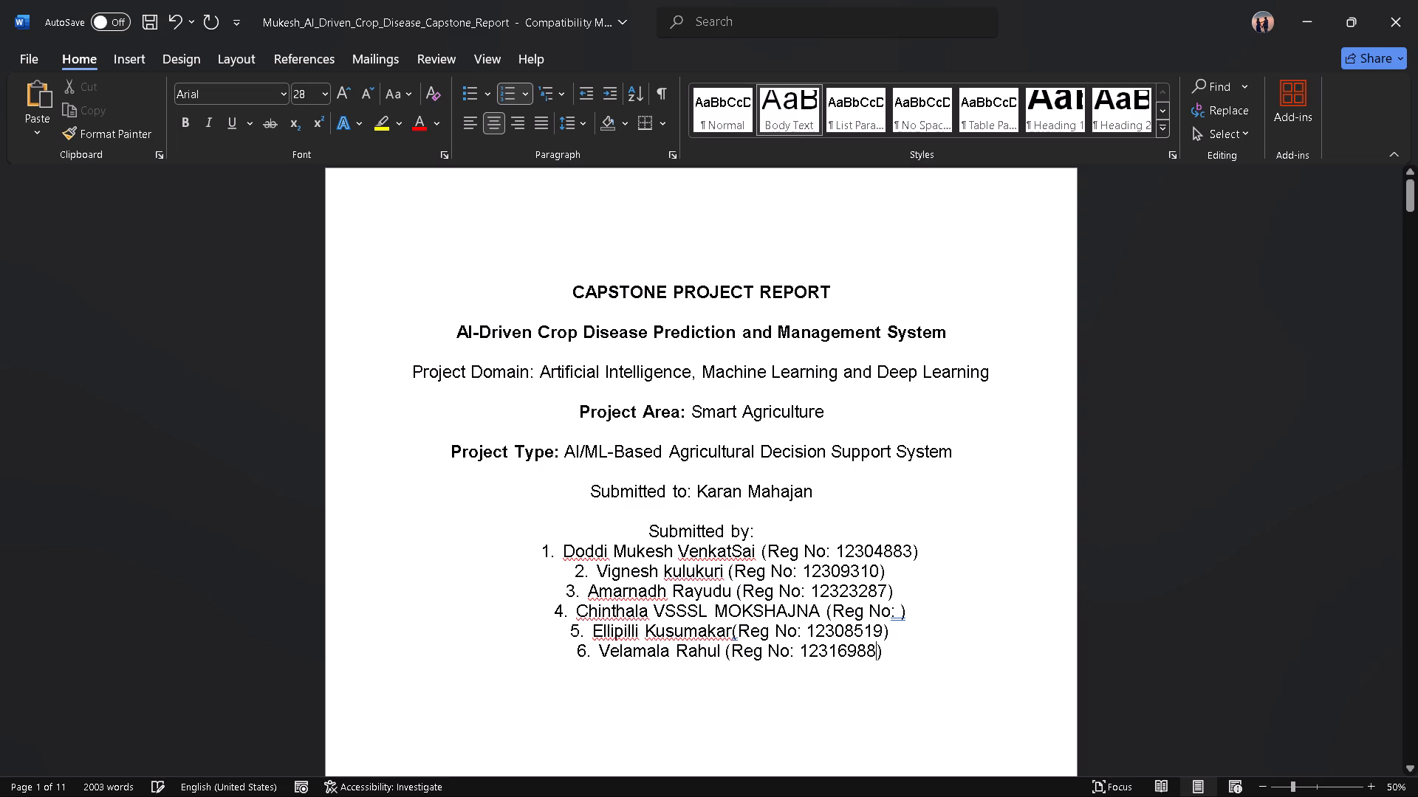
{"action": "left_click", "coordinate": [887, 663]}
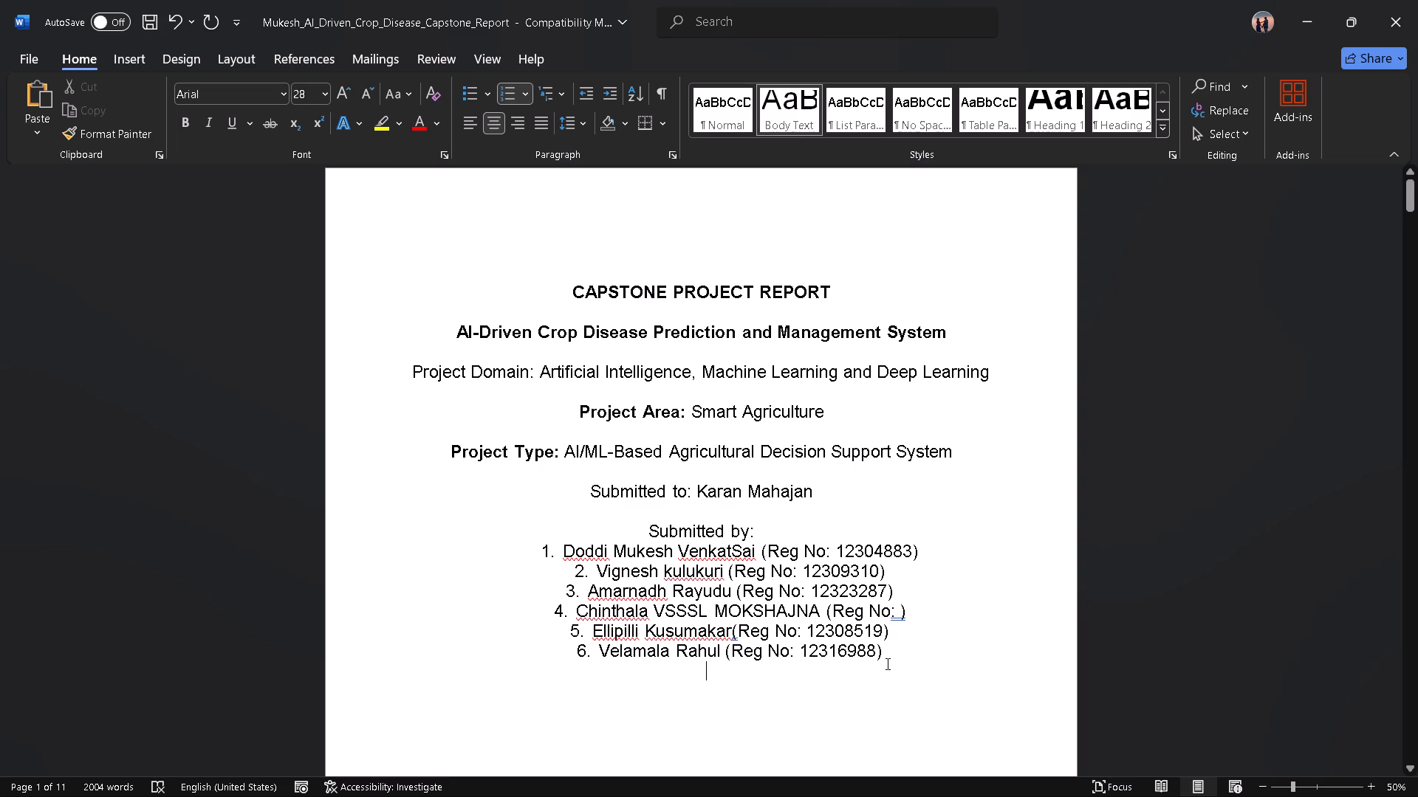
{"action": "left_click", "coordinate": [886, 655]}
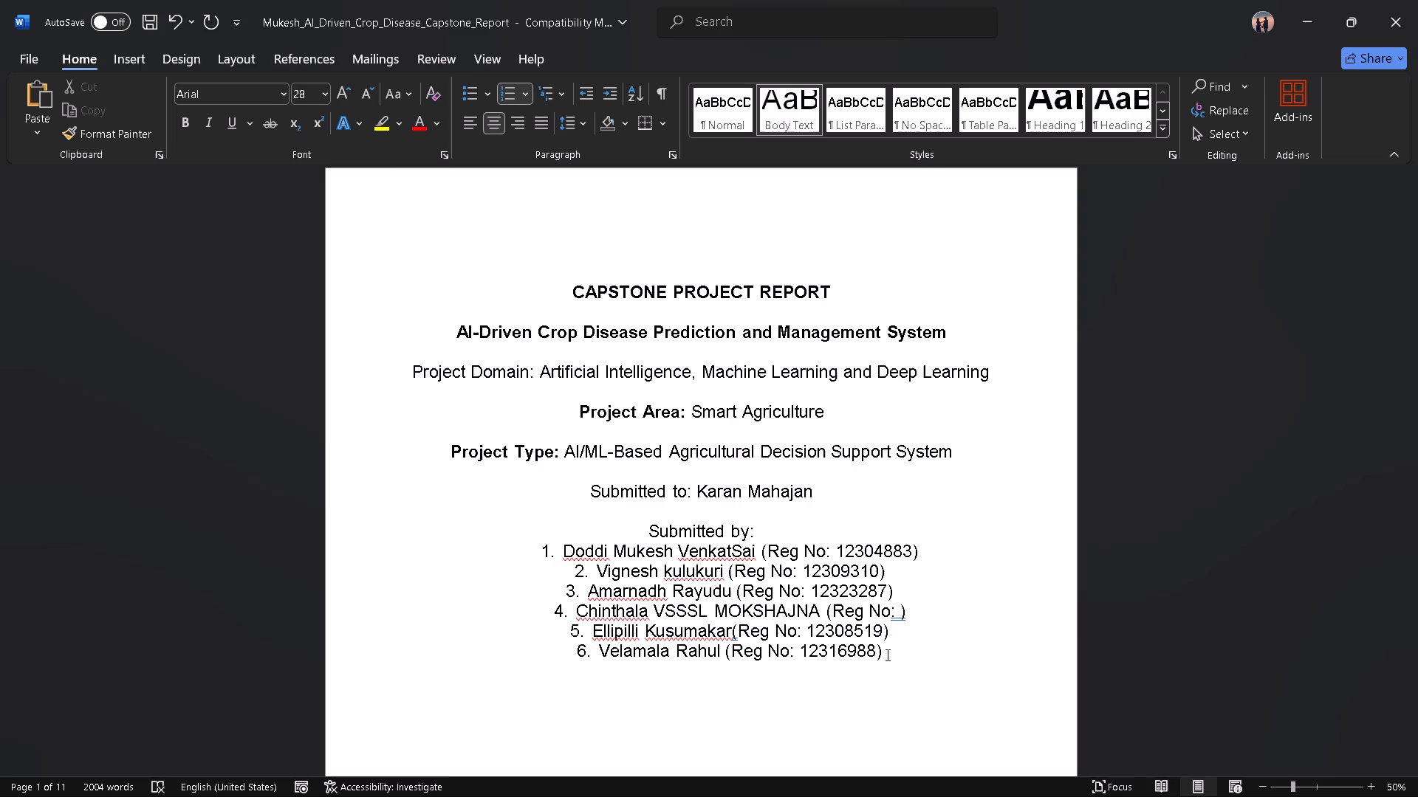
Enter the registration number after "Reg No:" in the fourth submitter's entry.
{"action": "left_click", "coordinate": [898, 612]}
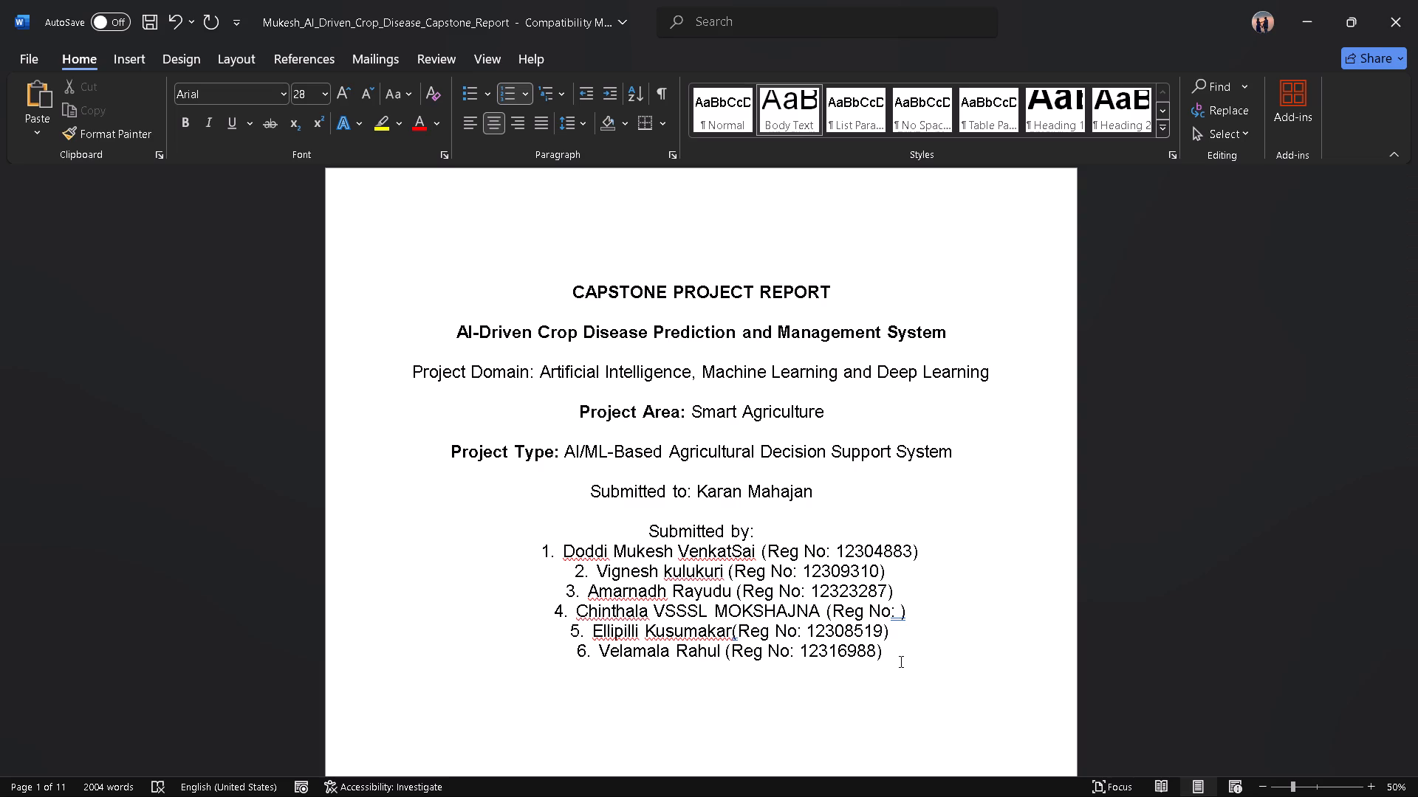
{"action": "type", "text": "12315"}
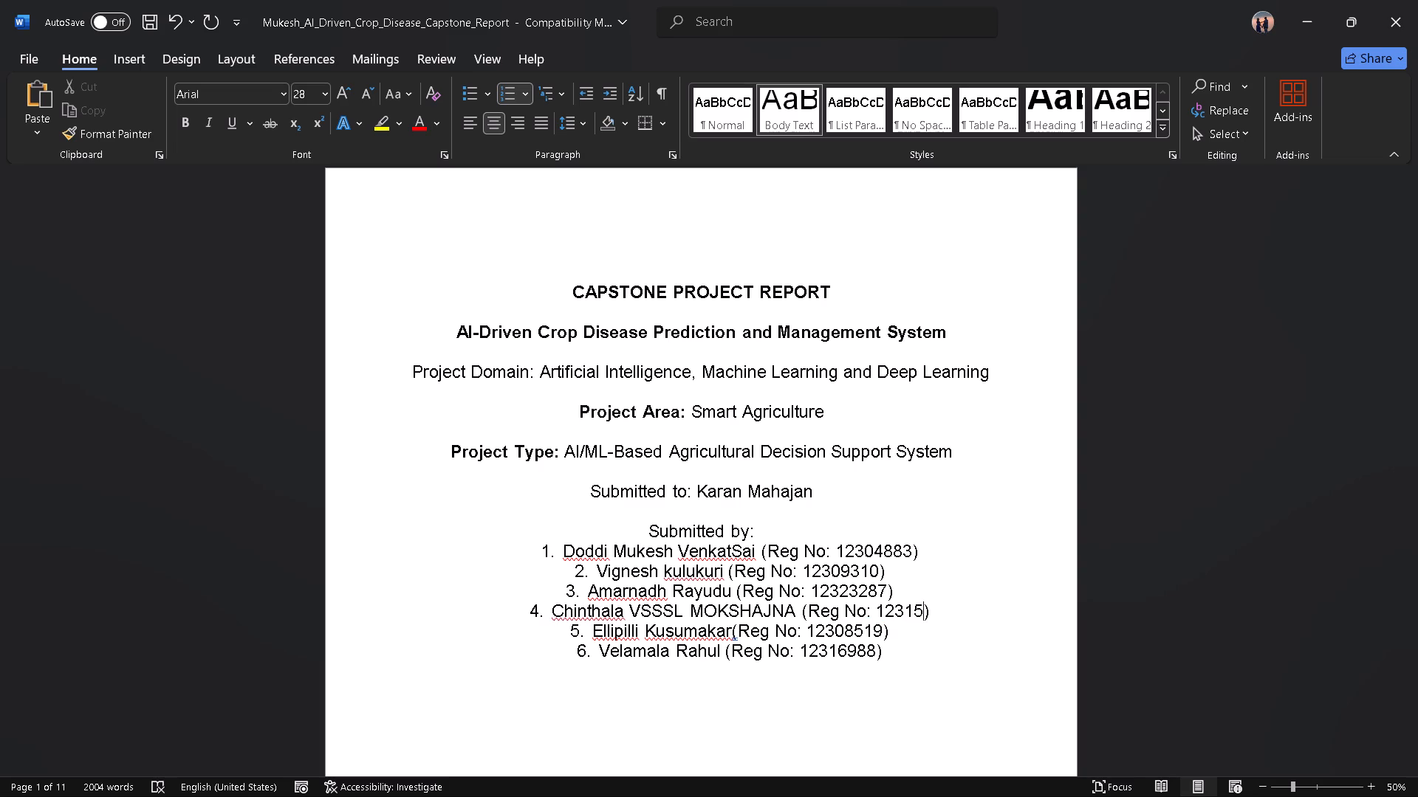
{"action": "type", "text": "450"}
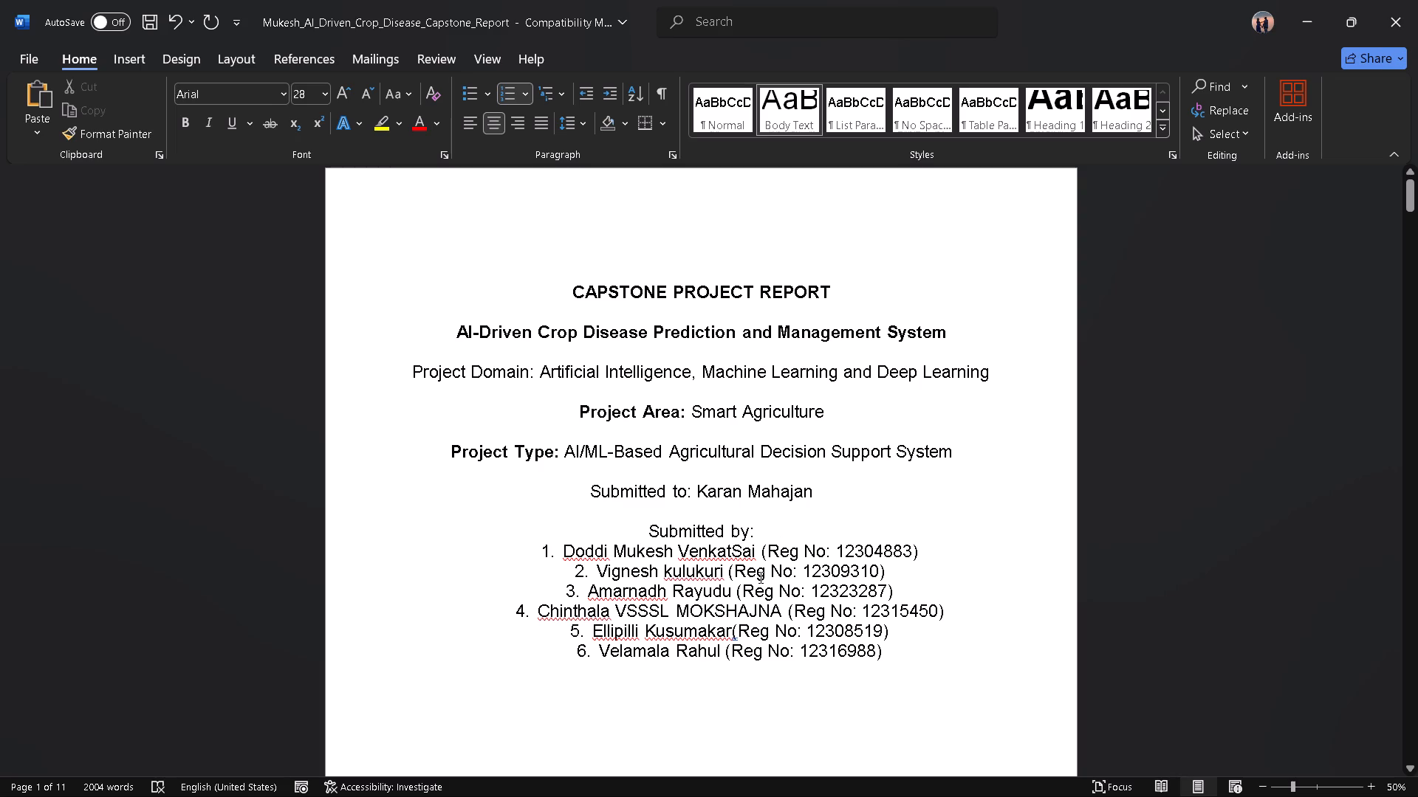
Copy the Lovely Professional University logo from the "Urban Warfare: Open Streets" report into a new line above "CAPSTONE PROJECT REPORT".
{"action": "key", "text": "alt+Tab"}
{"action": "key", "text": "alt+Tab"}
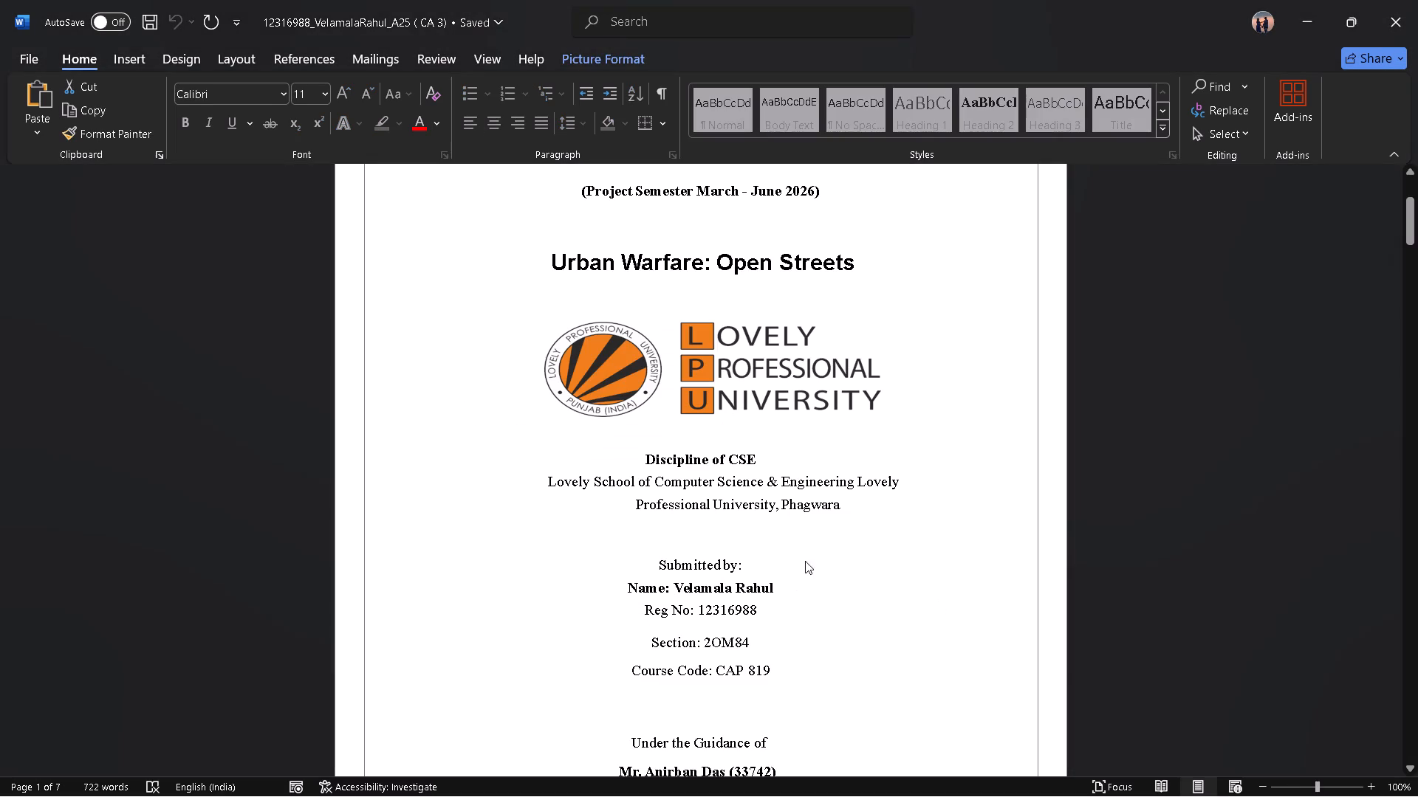
{"action": "left_click", "coordinate": [783, 441]}
{"action": "left_click", "coordinate": [775, 411]}
{"action": "key", "text": "ctrl+c"}
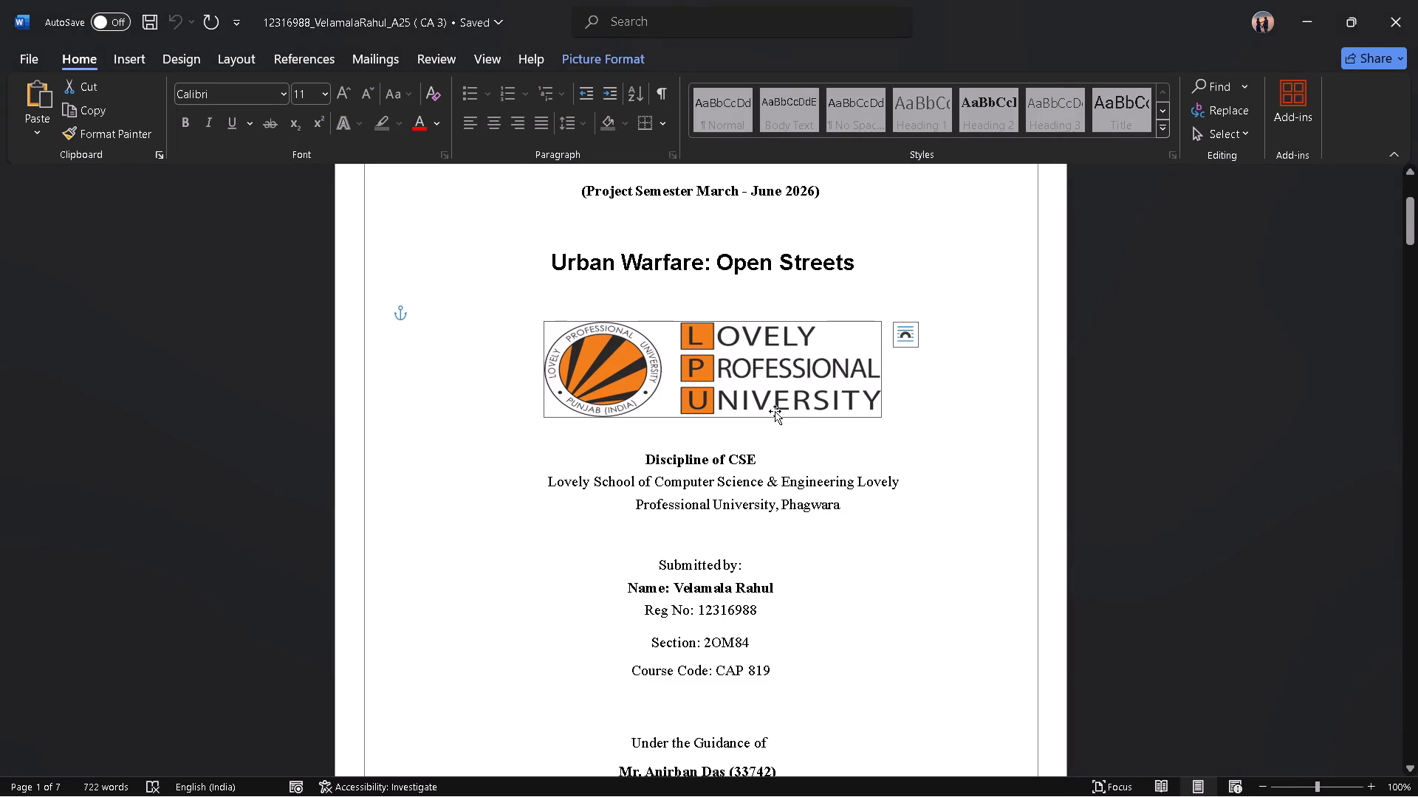
{"action": "key", "text": "alt+Tab"}
{"action": "left_click", "coordinate": [696, 253]}
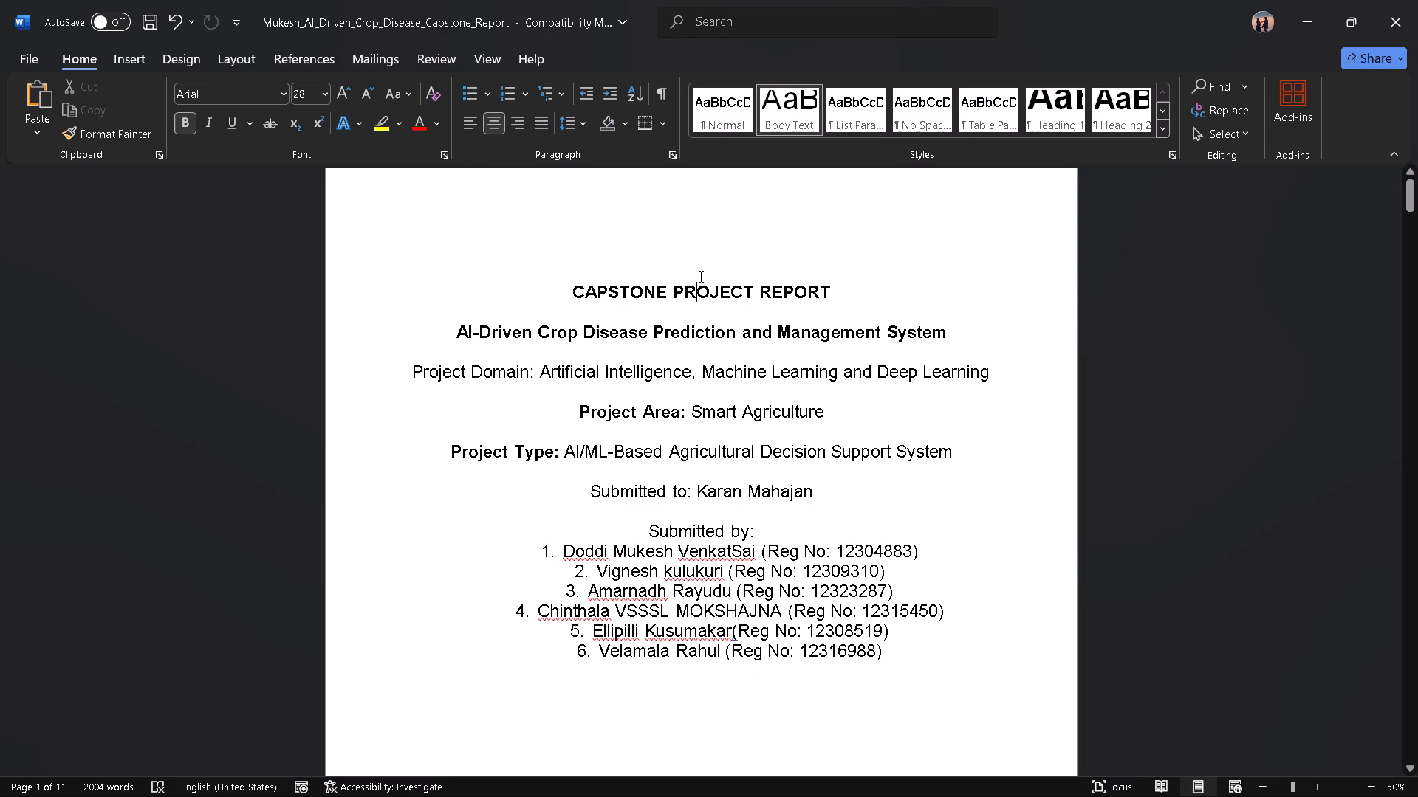
{"action": "left_click", "coordinate": [569, 297]}
{"action": "key", "text": "Return"}
{"action": "key", "text": "Up"}
{"action": "key", "text": "ctrl+v"}
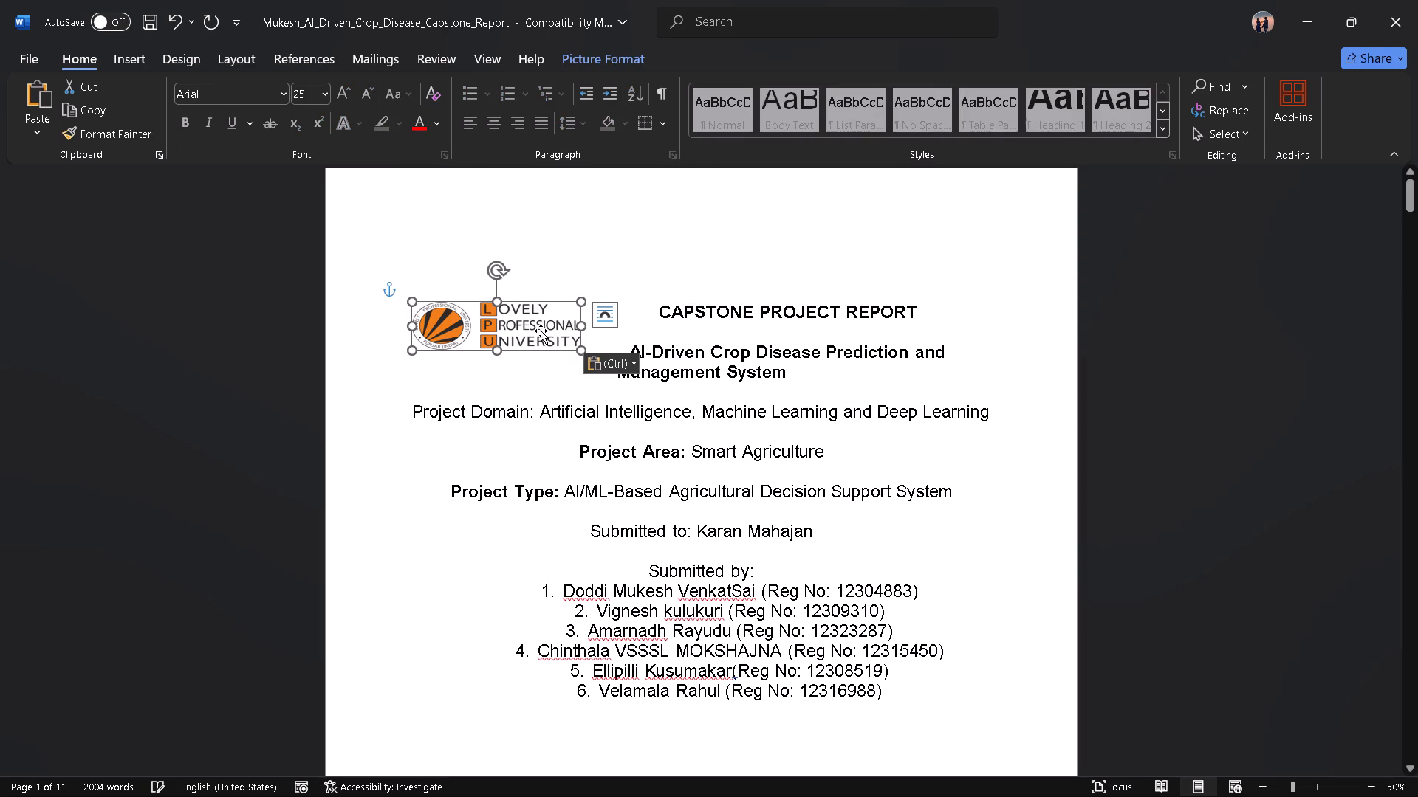
Set the pasted logo's text wrapping to Tight and centre the logo above the "CAPSTONE PROJECT REPORT" title.
{"action": "left_click", "coordinate": [604, 313]}
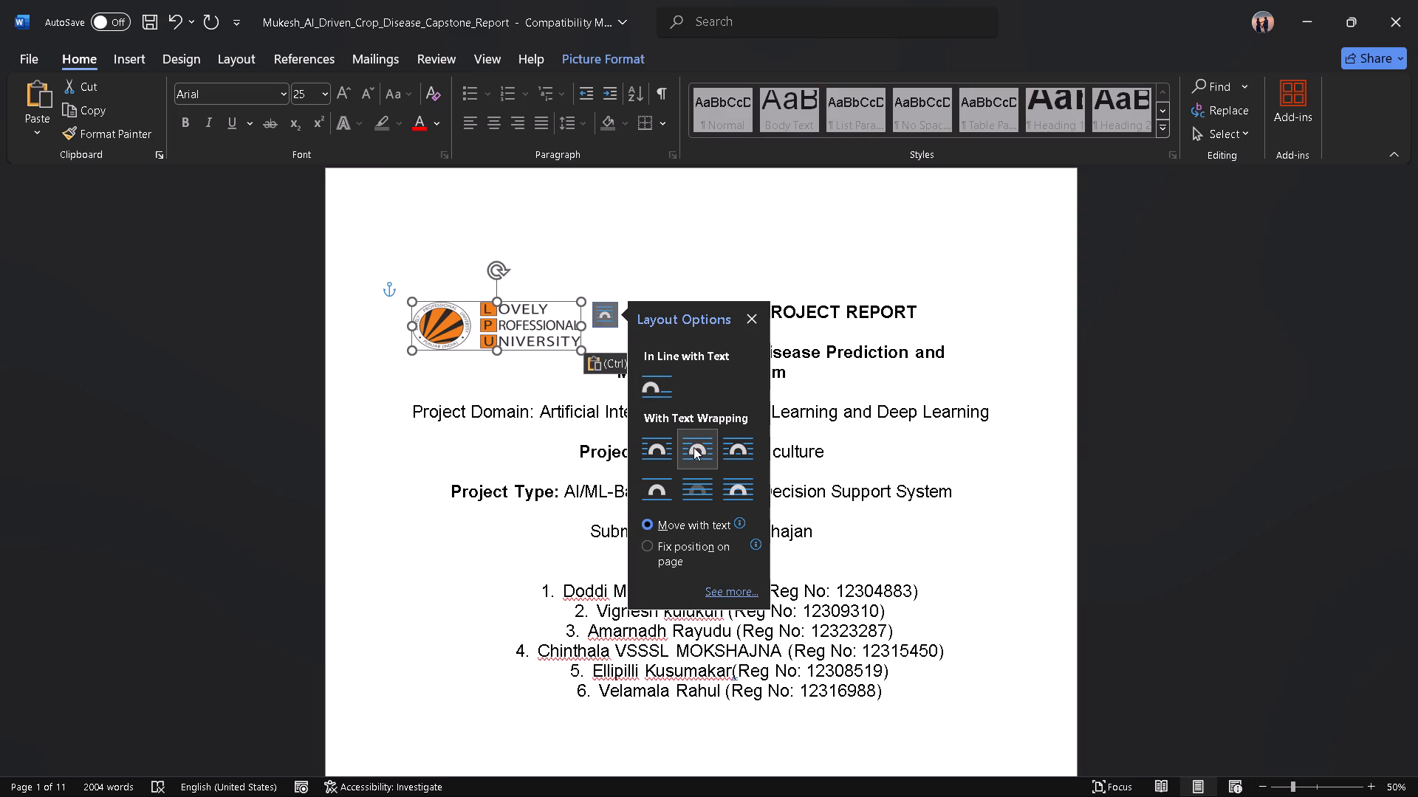
{"action": "left_click", "coordinate": [693, 447]}
{"action": "left_click_drag", "start_coordinate": [525, 334], "coordinate": [572, 301]}
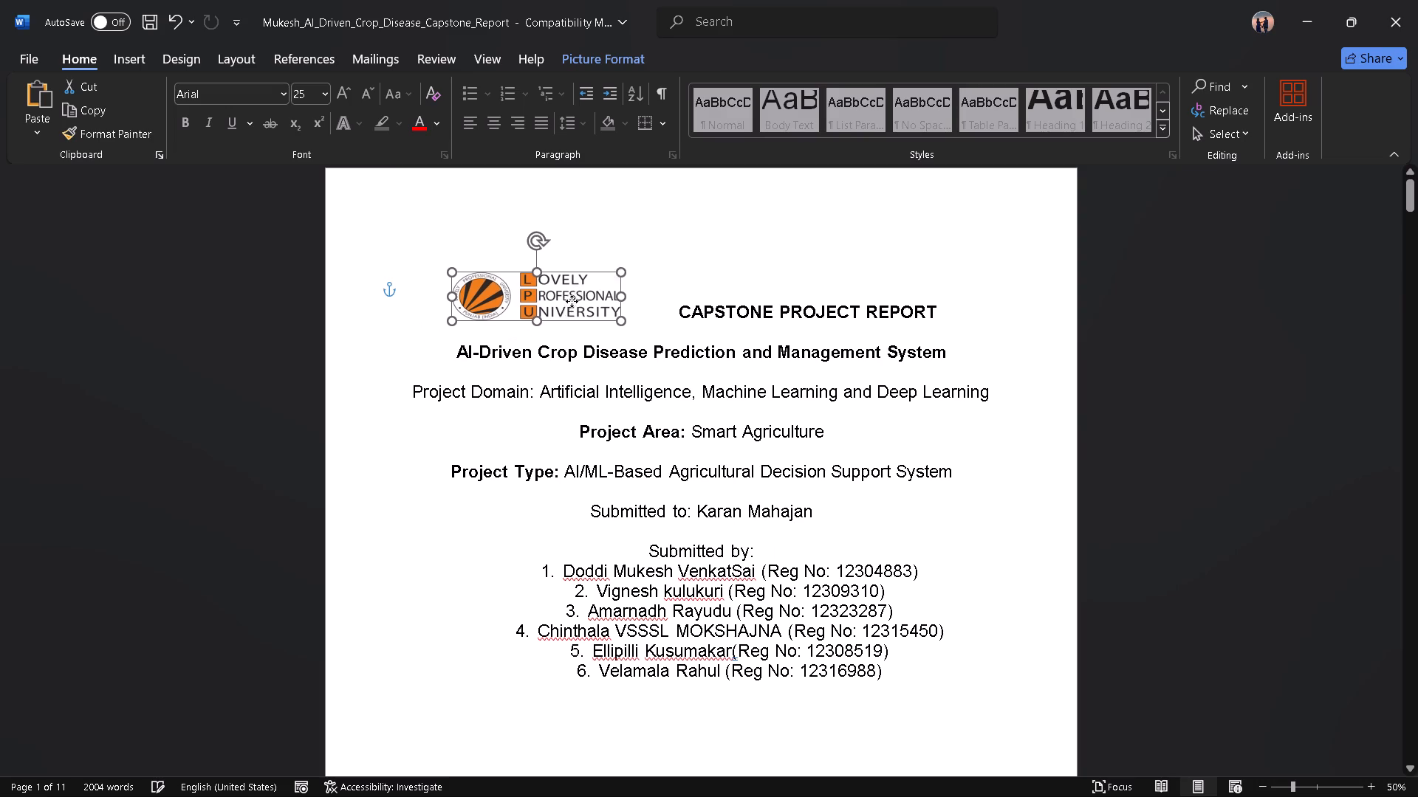
{"action": "left_click_drag", "start_coordinate": [572, 301], "coordinate": [733, 272]}
{"action": "scroll", "coordinate": [789, 422], "scroll_direction": "up", "scroll_amount": 2}
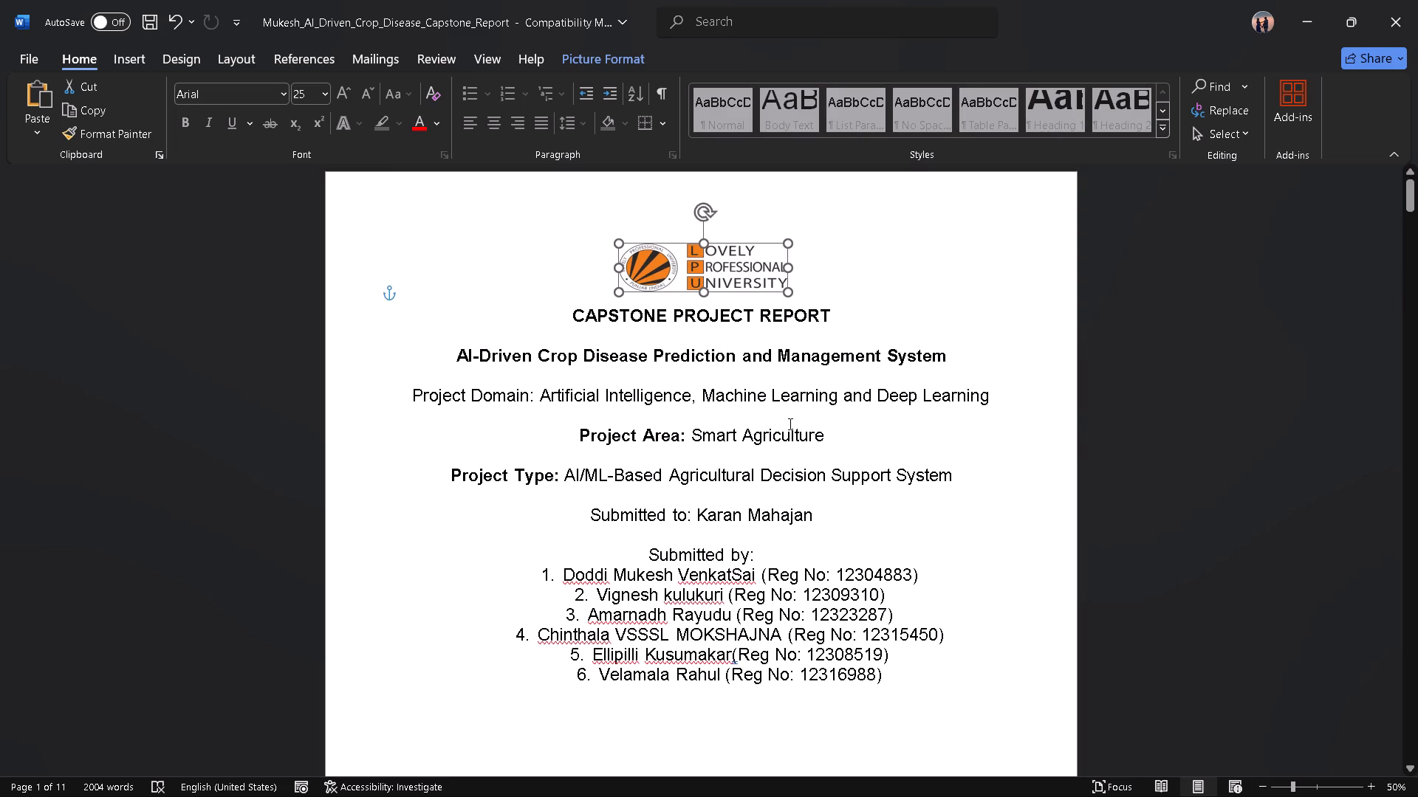
{"action": "scroll", "coordinate": [789, 424], "scroll_direction": "up", "scroll_amount": 8}
{"action": "scroll", "coordinate": [810, 613], "scroll_direction": "down", "scroll_amount": 5}
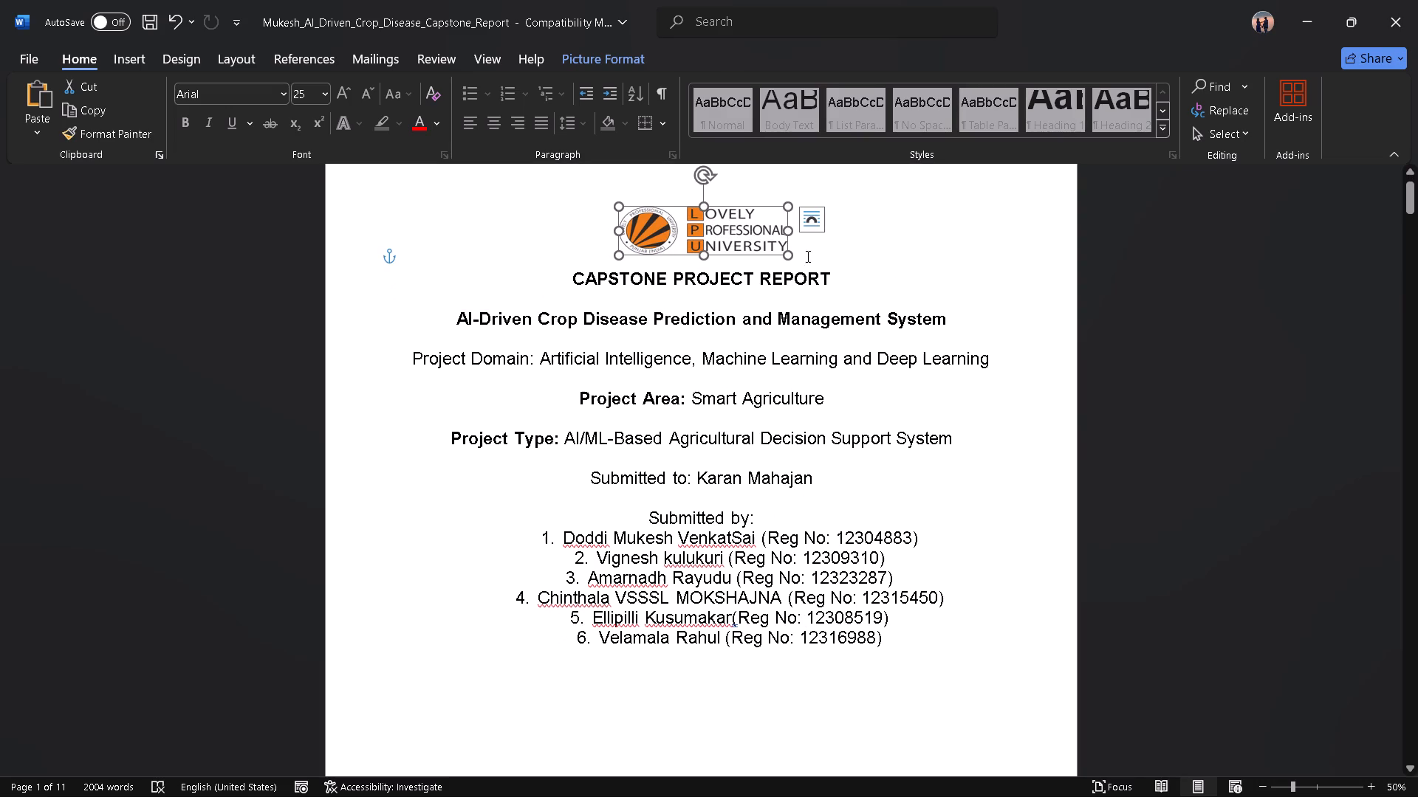
Insert five blank lines before "CAPSTONE PROJECT REPORT" to make room for the logo.
{"action": "left_click", "coordinate": [577, 283]}
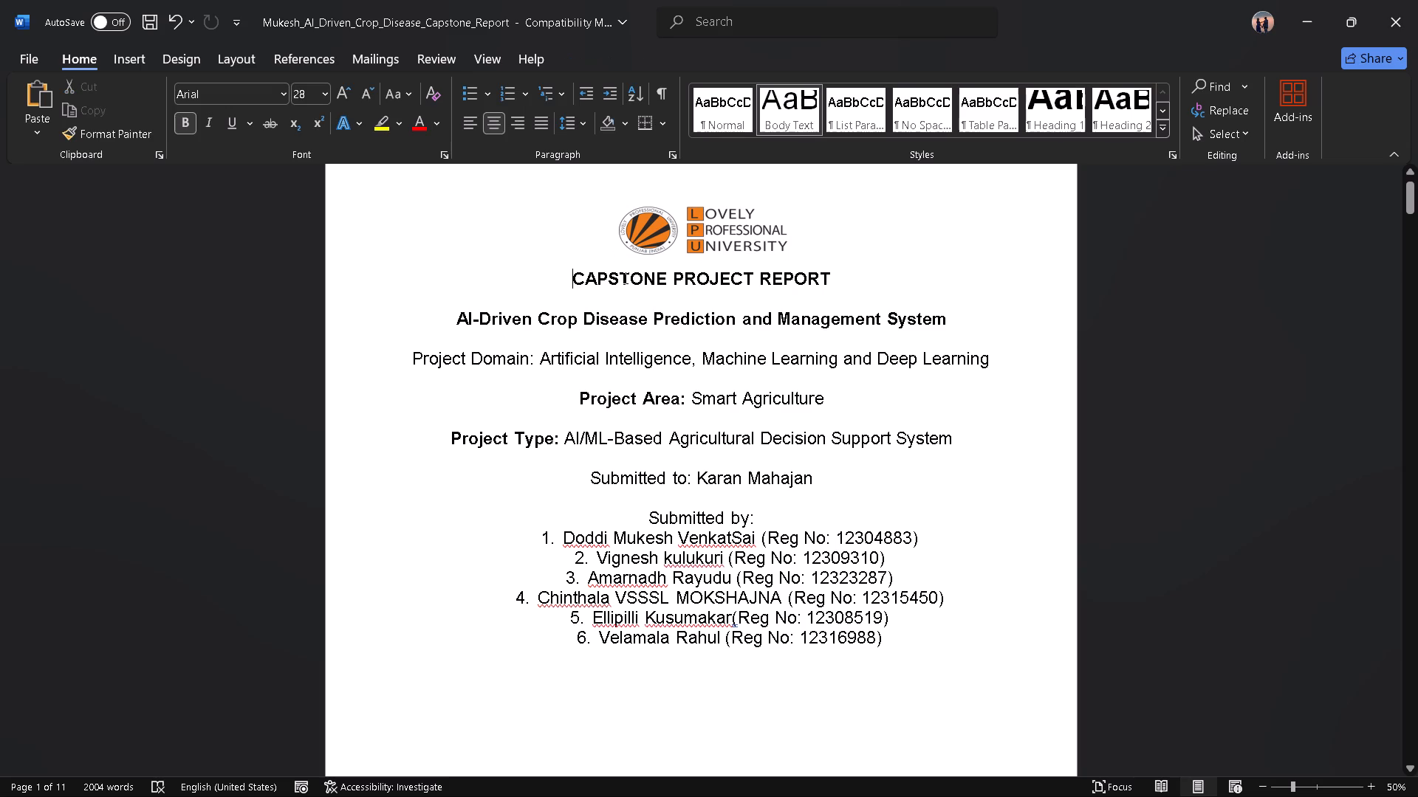
{"action": "key", "text": "Return"}
{"action": "key", "text": "Return"}
{"action": "key", "text": "Return"}
{"action": "key", "text": "Return"}
{"action": "key", "text": "Return"}
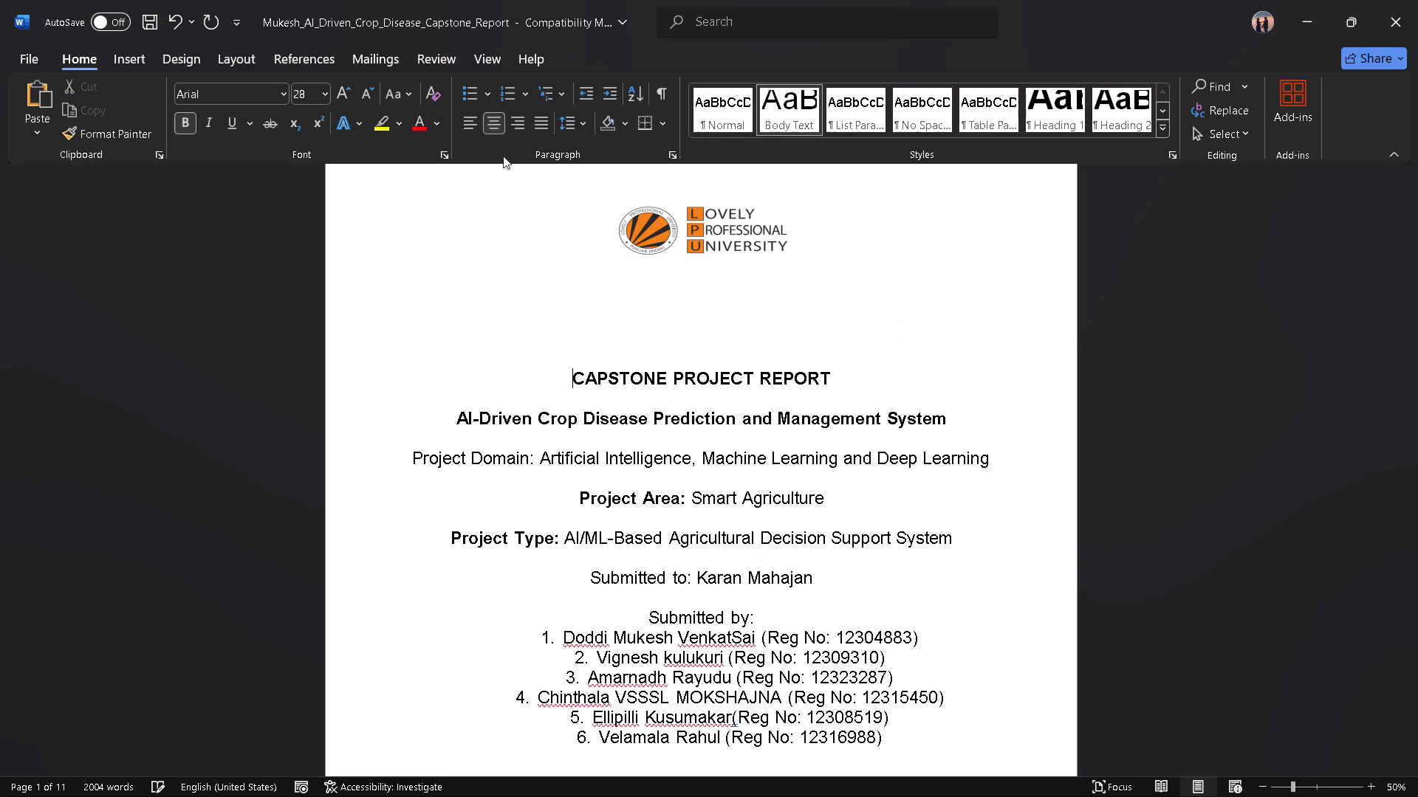
Enlarge the university logo to fill the blank space above the title, keeping it roughly centred.
{"action": "left_click", "coordinate": [660, 232]}
{"action": "left_click_drag", "start_coordinate": [710, 238], "coordinate": [706, 330]}
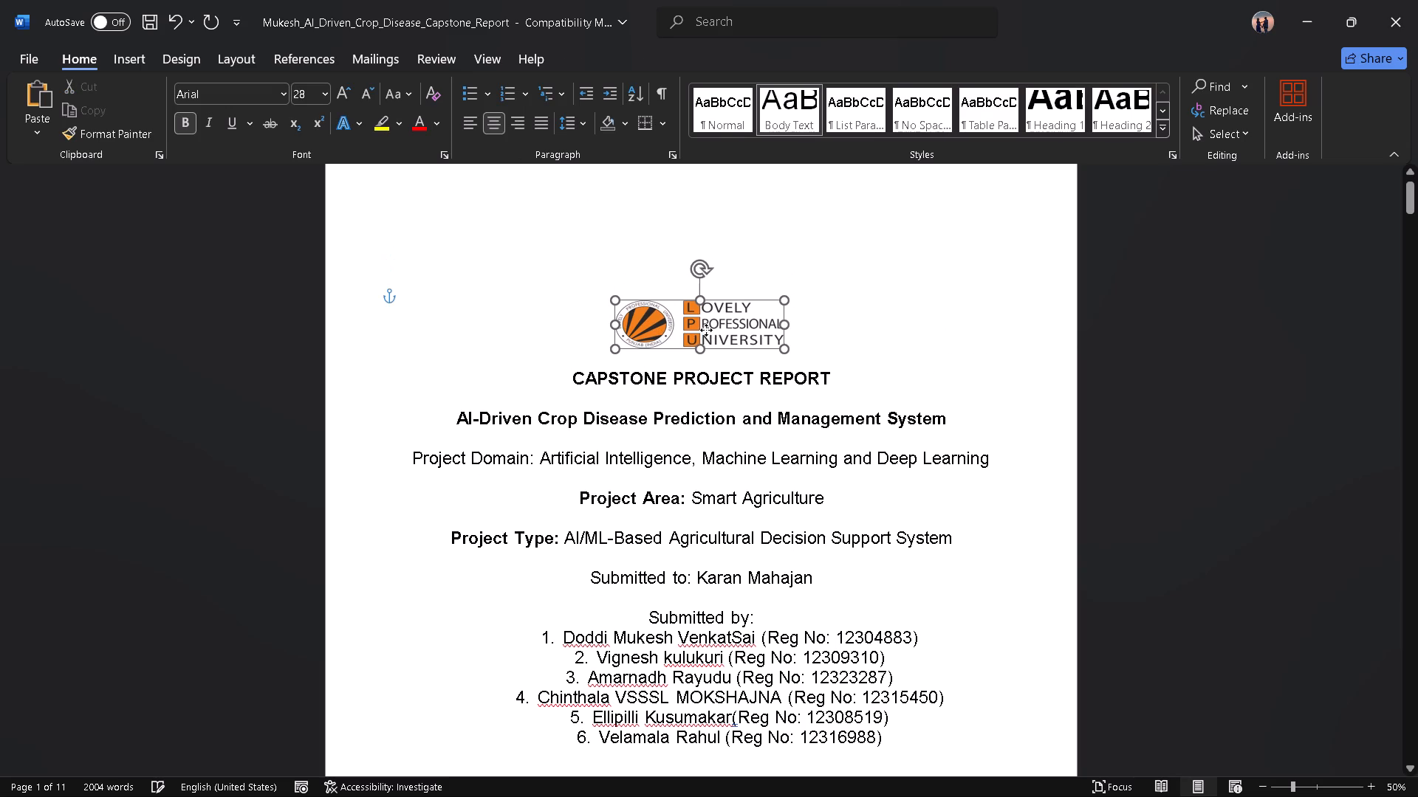
{"action": "left_click_drag", "start_coordinate": [706, 330], "coordinate": [708, 313]}
{"action": "left_click_drag", "start_coordinate": [788, 331], "coordinate": [934, 391]}
{"action": "left_click_drag", "start_coordinate": [749, 337], "coordinate": [674, 291]}
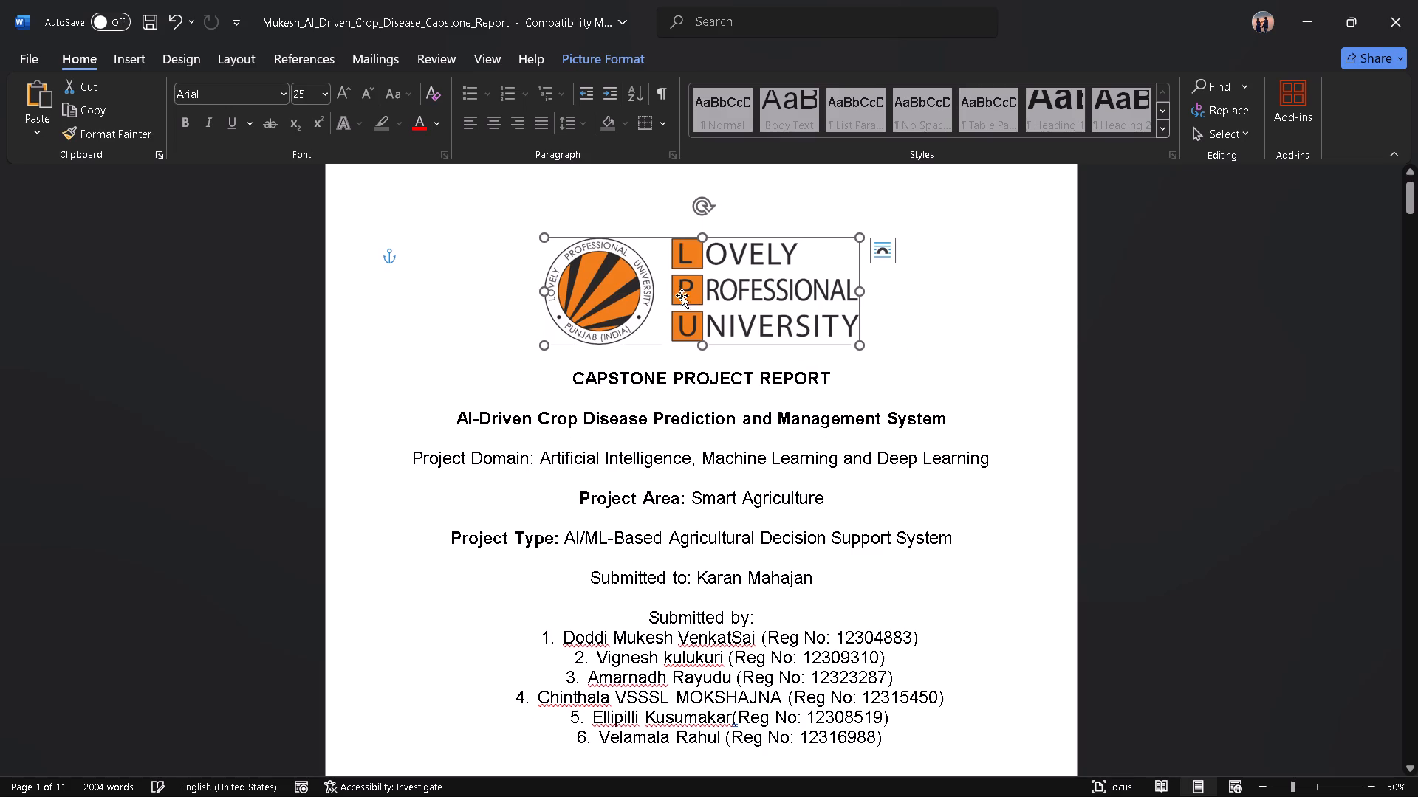
{"action": "left_click_drag", "start_coordinate": [545, 237], "coordinate": [528, 193]}
{"action": "left_click_drag", "start_coordinate": [857, 348], "coordinate": [883, 351]}
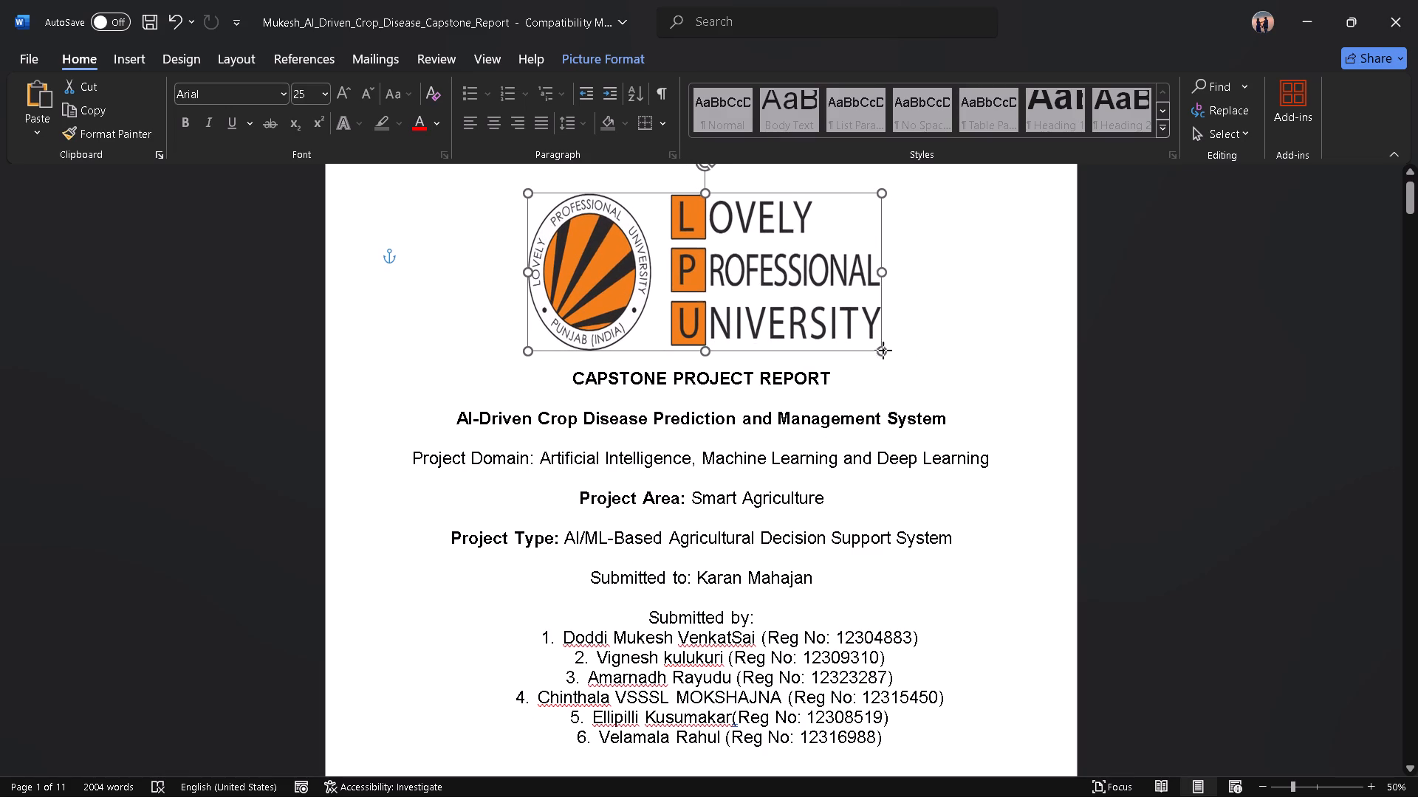
{"action": "left_click_drag", "start_coordinate": [883, 351], "coordinate": [947, 351]}
{"action": "left_click_drag", "start_coordinate": [855, 325], "coordinate": [816, 322]}
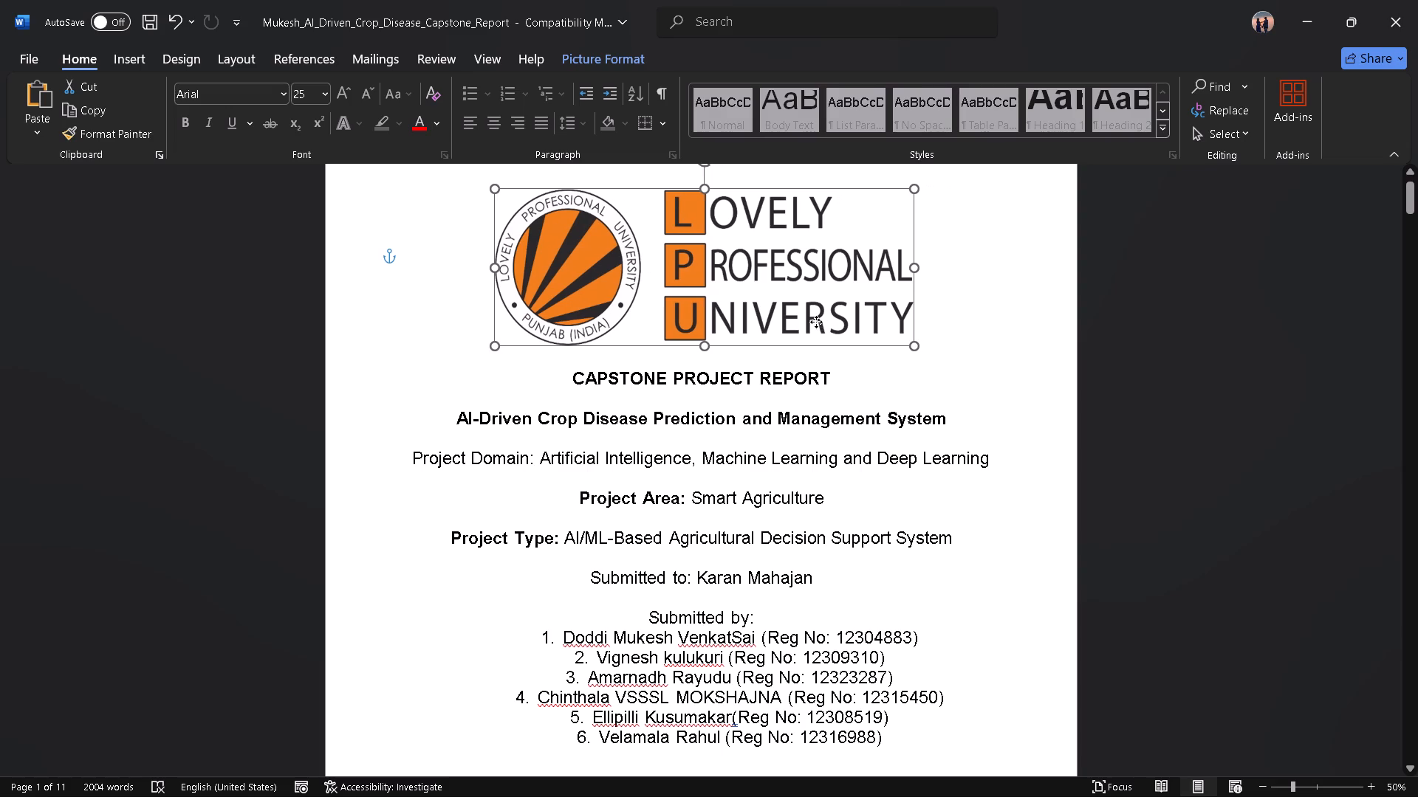
Fine-tune the enlarged logo's position so it sits centred just above "CAPSTONE PROJECT REPORT".
{"action": "left_click_drag", "start_coordinate": [816, 322], "coordinate": [824, 337]}
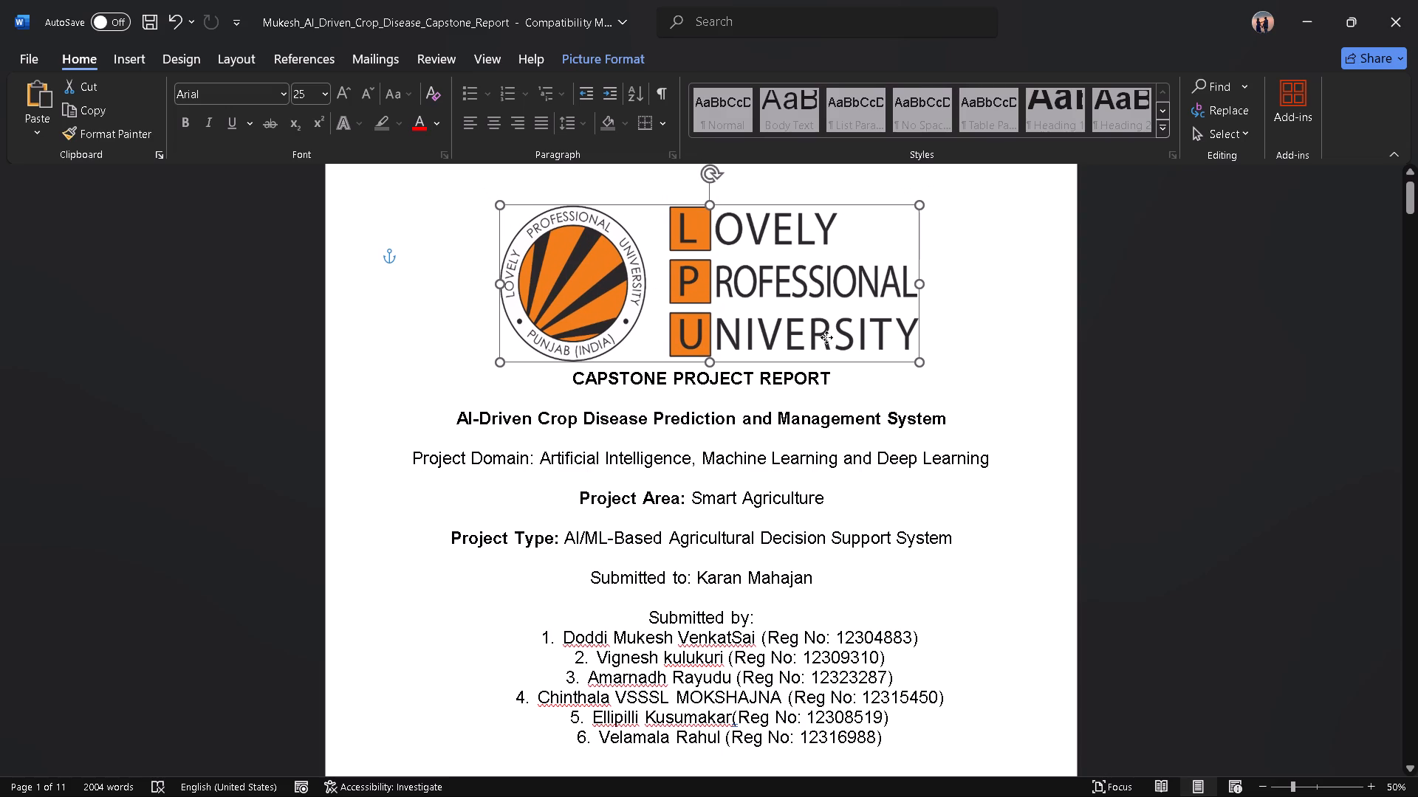
{"action": "left_click_drag", "start_coordinate": [824, 337], "coordinate": [823, 337]}
{"action": "scroll", "coordinate": [927, 466], "scroll_direction": "up", "scroll_amount": 10}
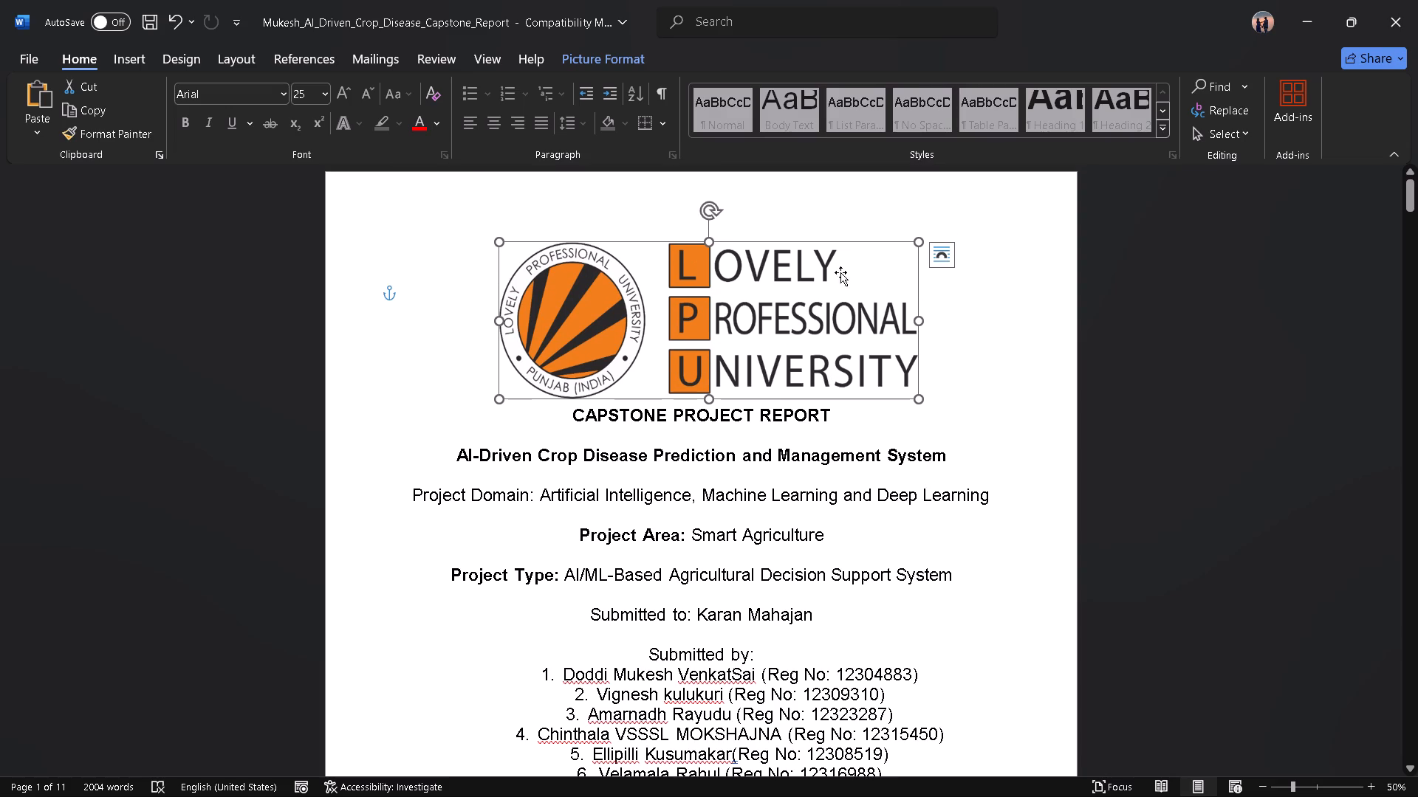
{"action": "left_click_drag", "start_coordinate": [747, 312], "coordinate": [732, 293]}
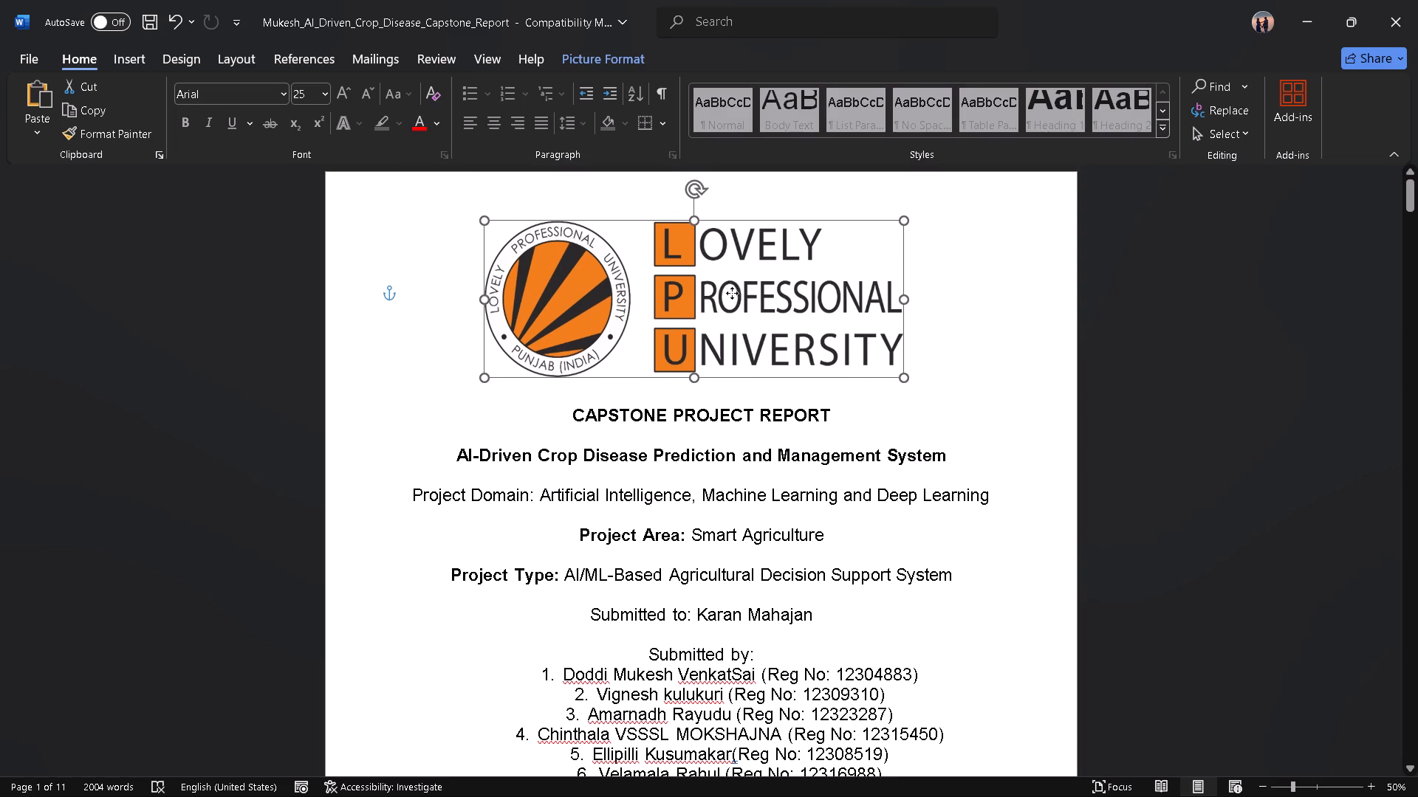
{"action": "left_click_drag", "start_coordinate": [732, 293], "coordinate": [736, 302]}
Open the cover page's header for editing.
{"action": "left_click", "coordinate": [832, 170]}
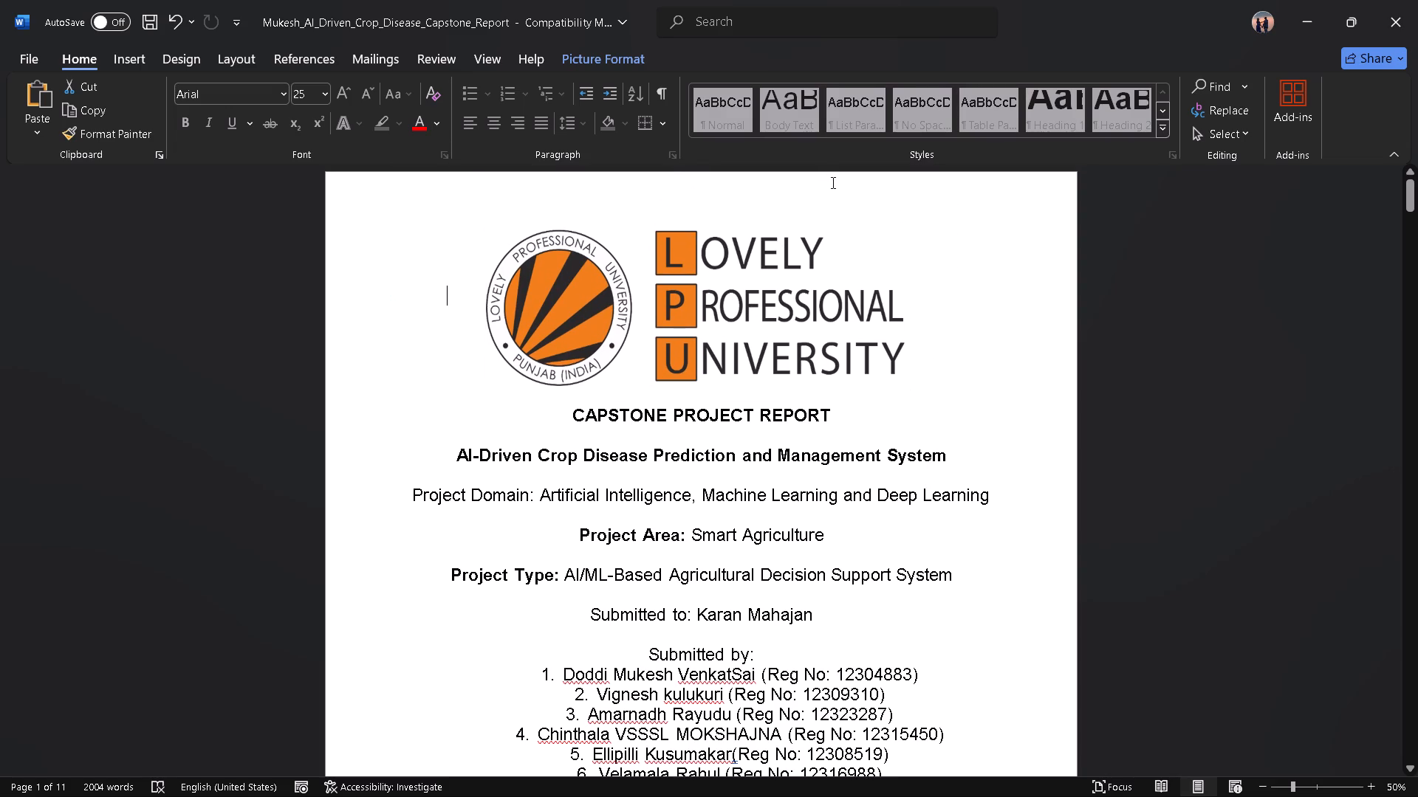
{"action": "double_click", "coordinate": [832, 182]}
{"action": "scroll", "coordinate": [1157, 398], "scroll_direction": "down", "scroll_amount": 3}
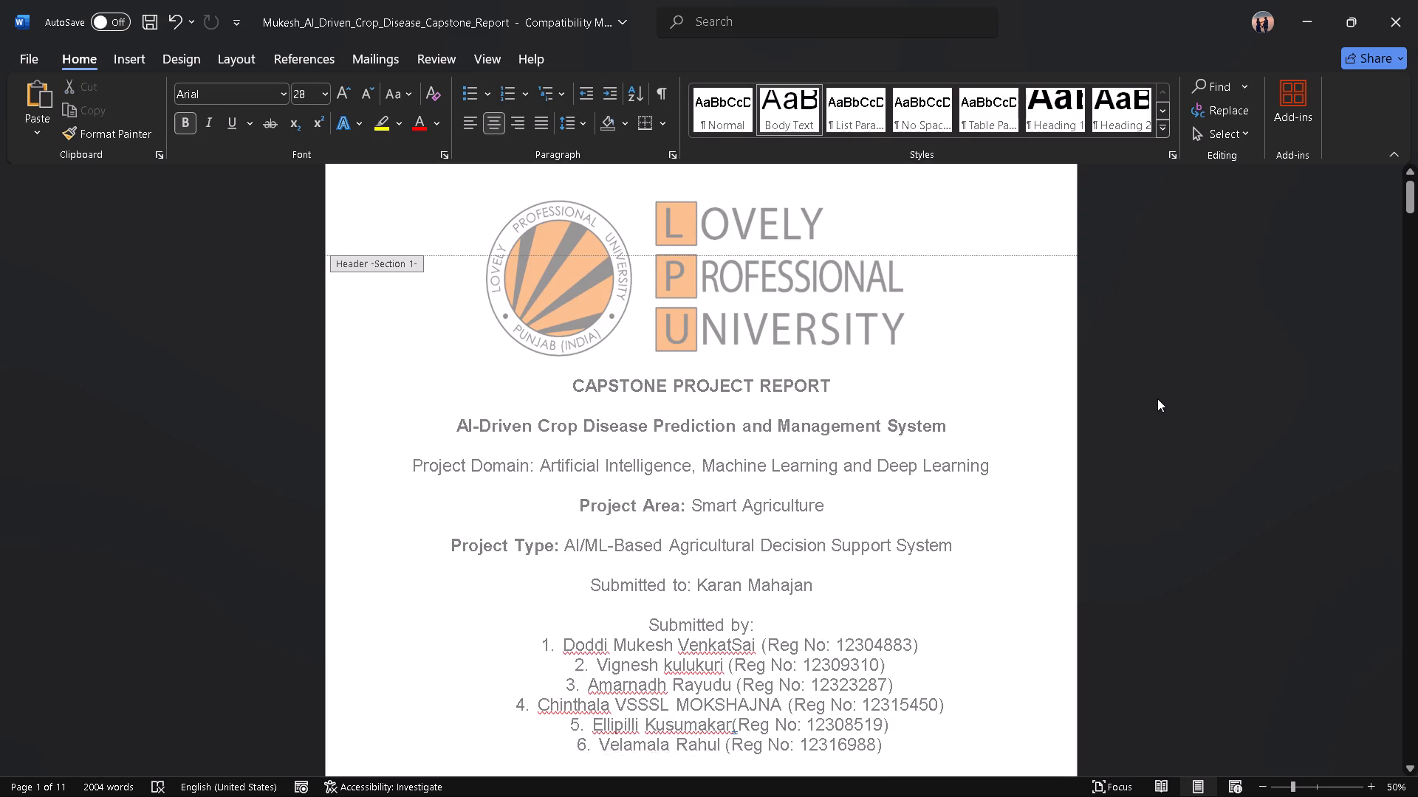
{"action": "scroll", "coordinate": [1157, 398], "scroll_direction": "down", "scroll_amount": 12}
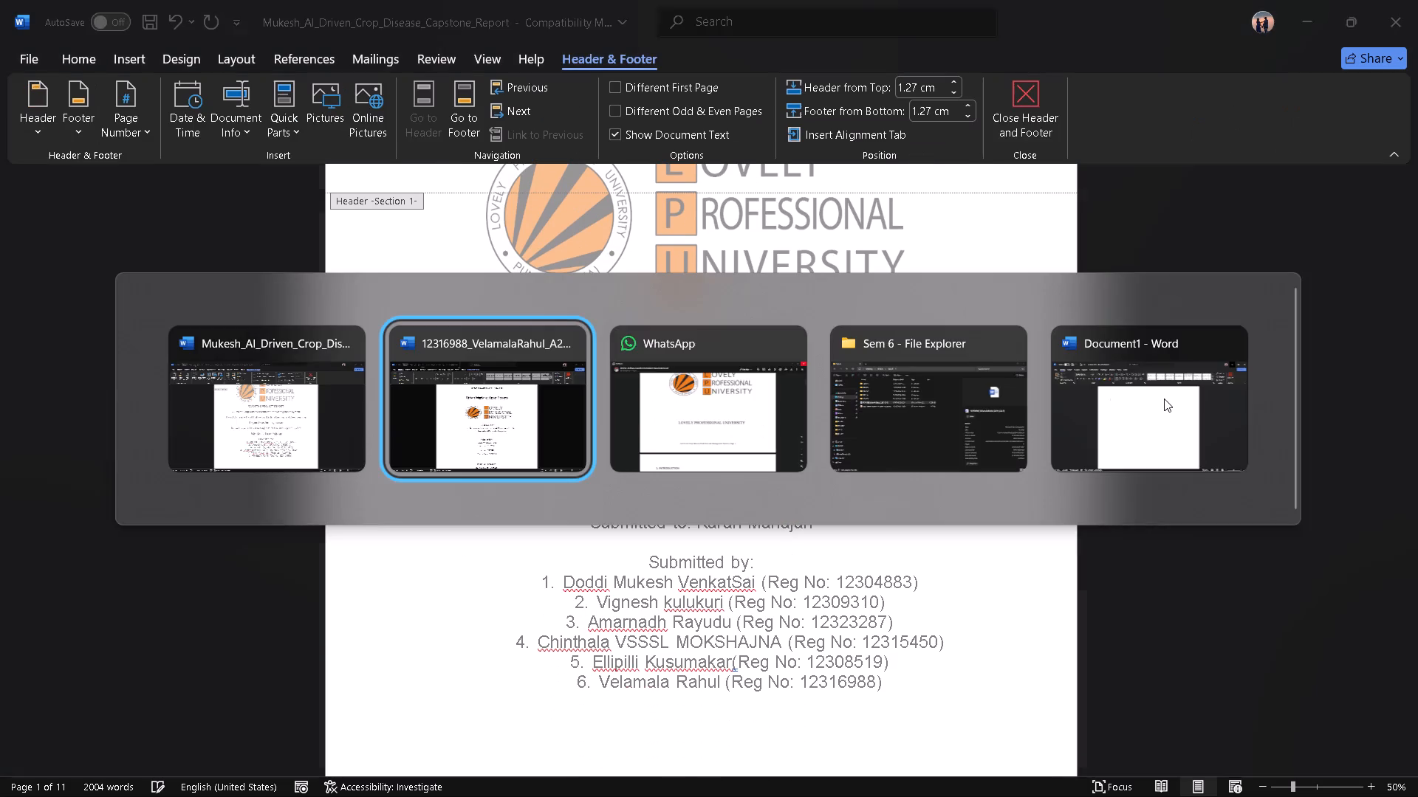
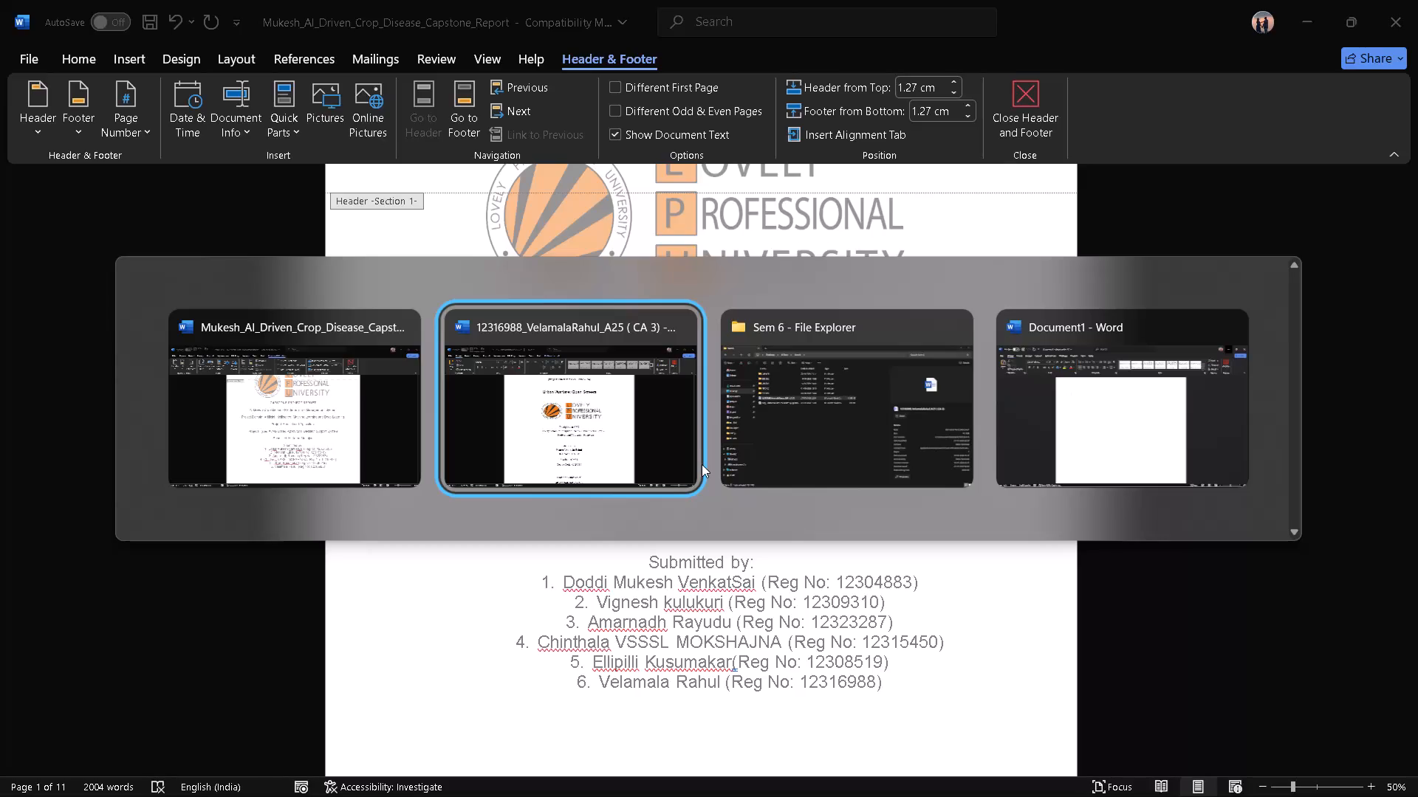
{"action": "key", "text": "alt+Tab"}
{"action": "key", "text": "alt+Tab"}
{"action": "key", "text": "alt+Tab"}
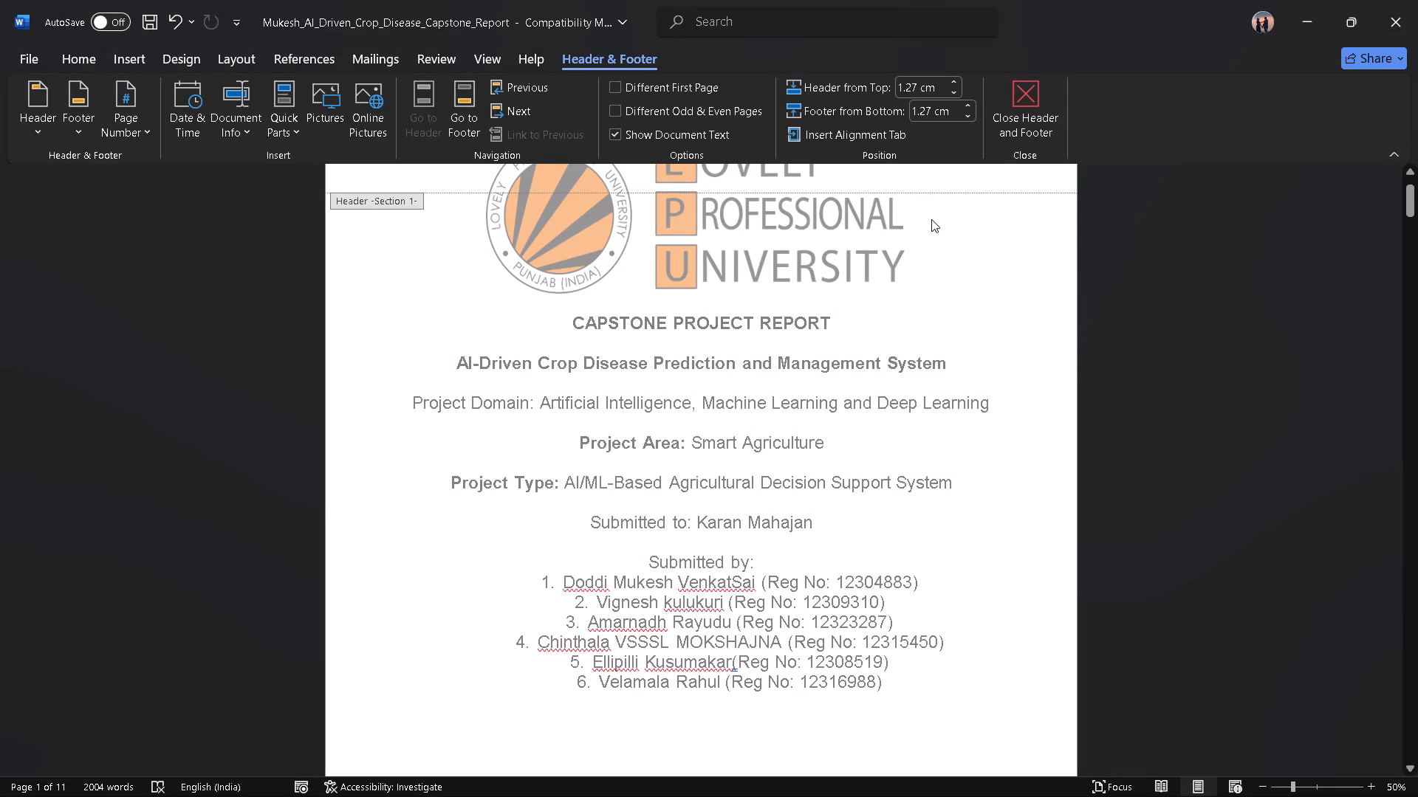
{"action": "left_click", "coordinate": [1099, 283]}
Switch from the capstone report to the Sem 6 folder in File Explorer.
{"action": "key", "text": "alt+Tab"}
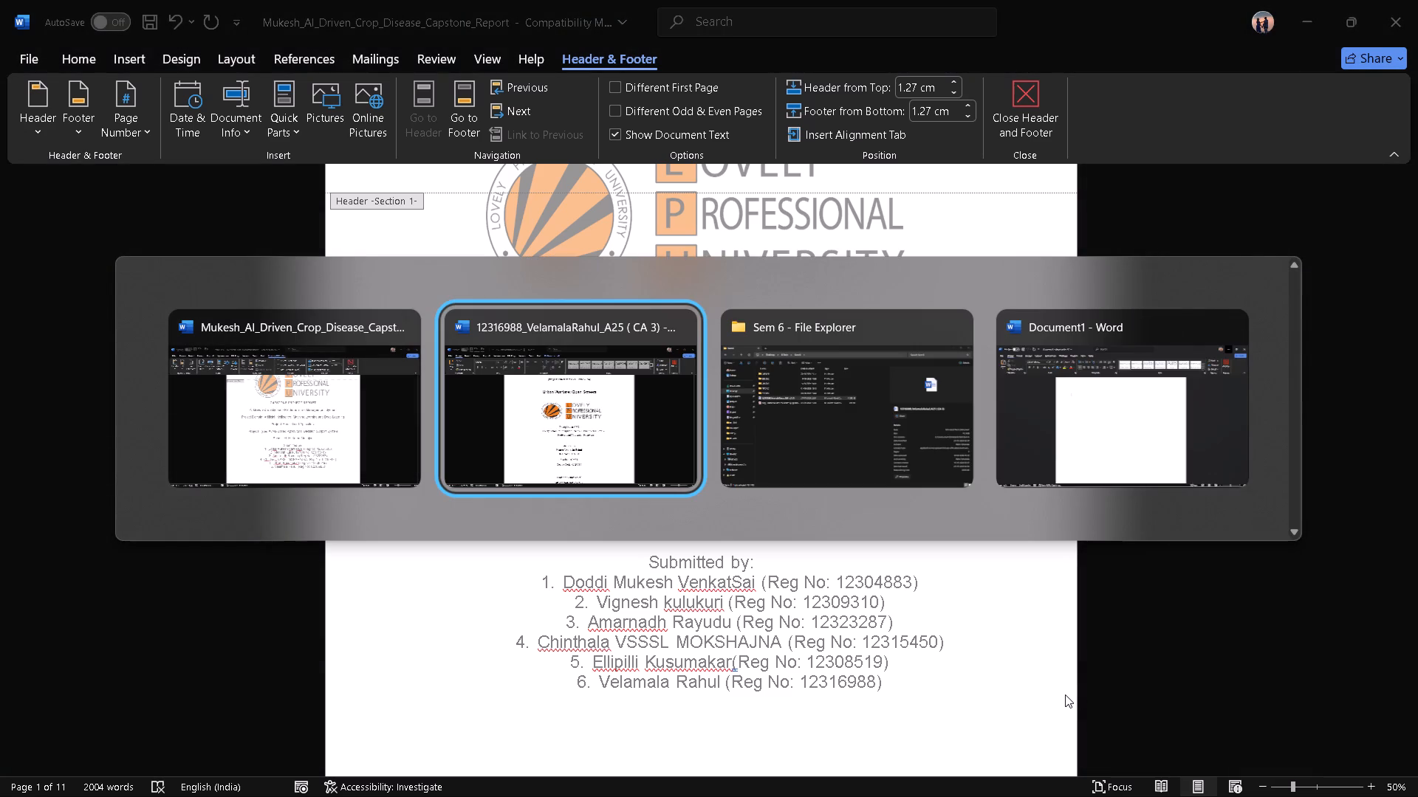
{"action": "key", "text": "alt+Tab"}
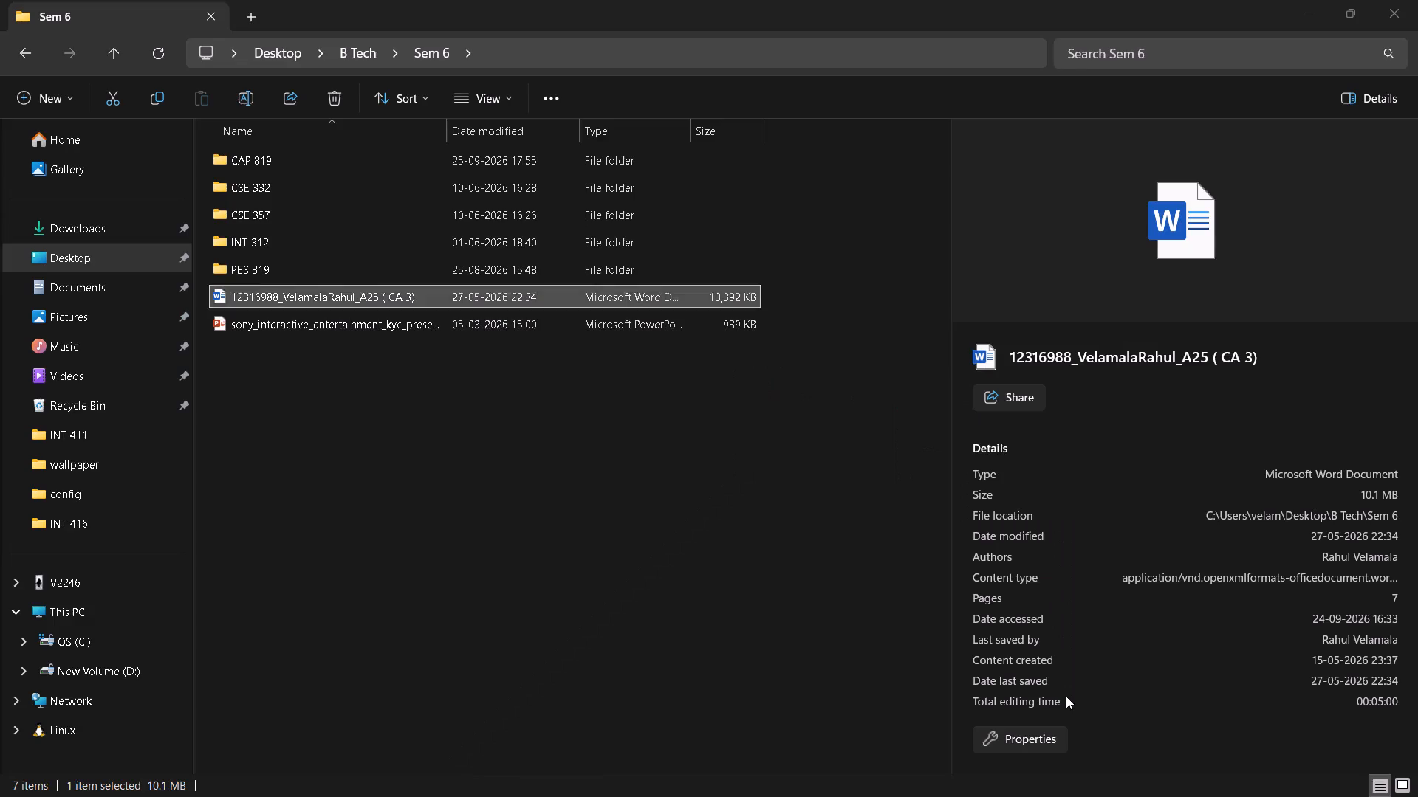
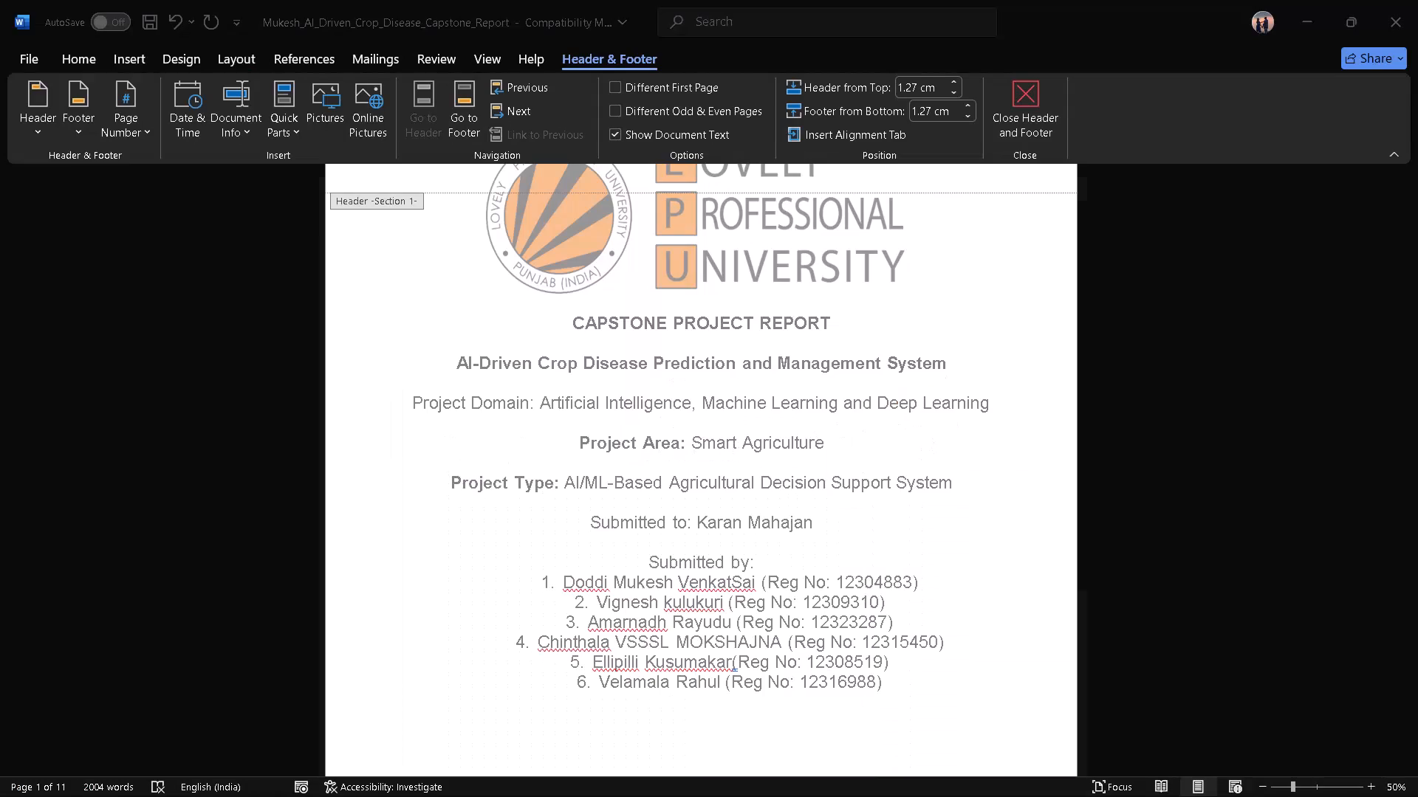
Leave header editing and return to the cover page's body.
{"action": "left_click", "coordinate": [1132, 427]}
{"action": "double_click", "coordinate": [828, 255]}
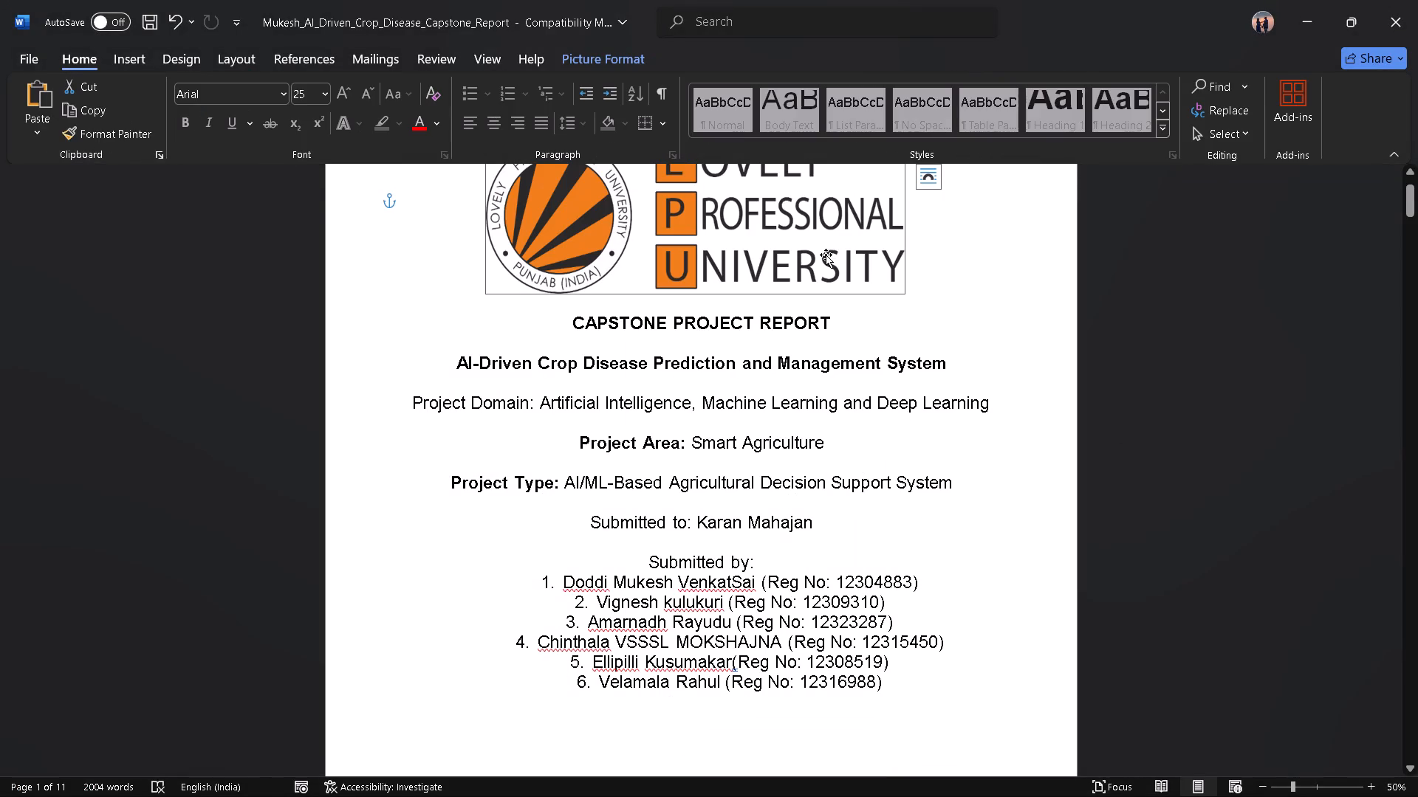
Insert seven blank lines before "CAPSTONE PROJECT REPORT" to push the cover text further down the page.
{"action": "left_click", "coordinate": [580, 319]}
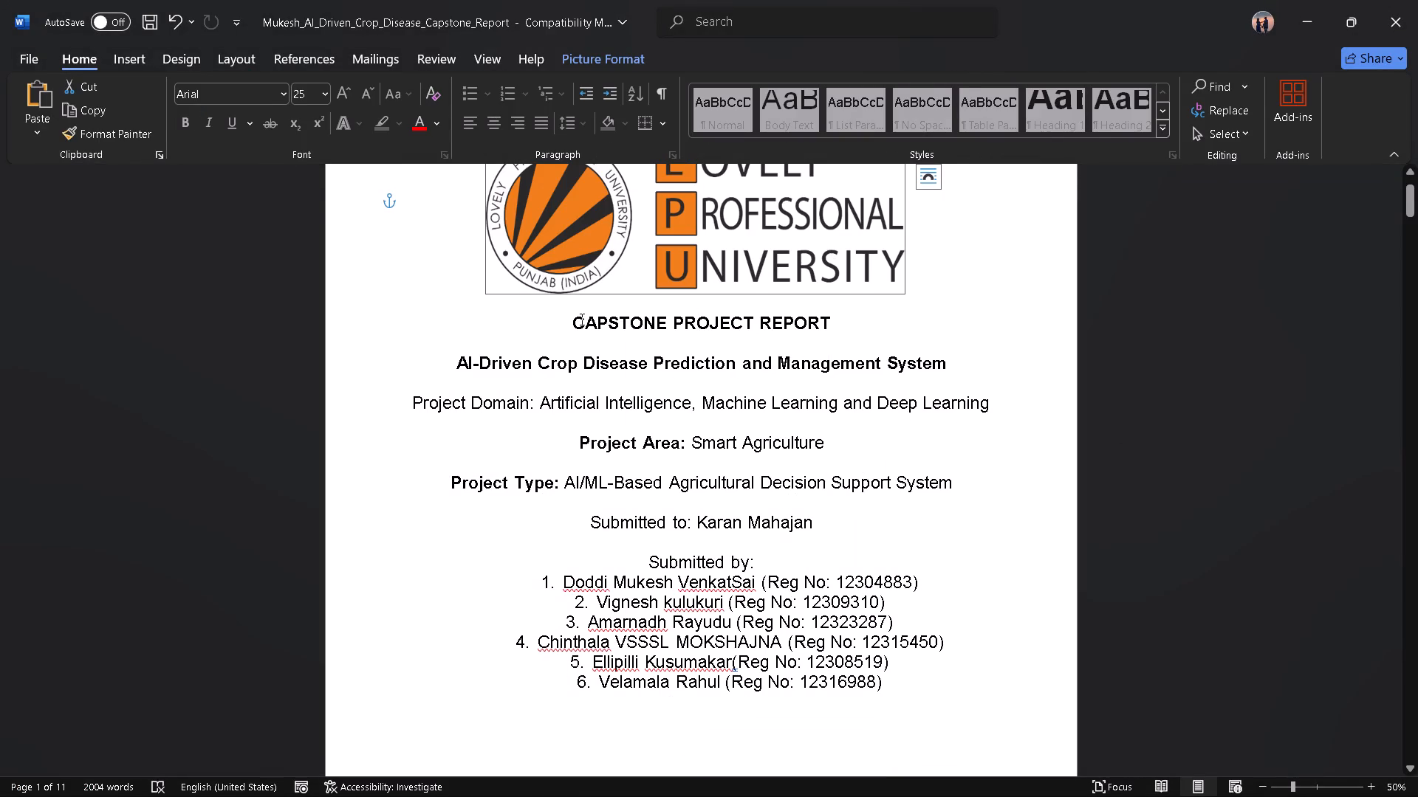
{"action": "left_click", "coordinate": [566, 324]}
{"action": "key", "text": "Return"}
{"action": "key", "text": "Return"}
{"action": "key", "text": "Return"}
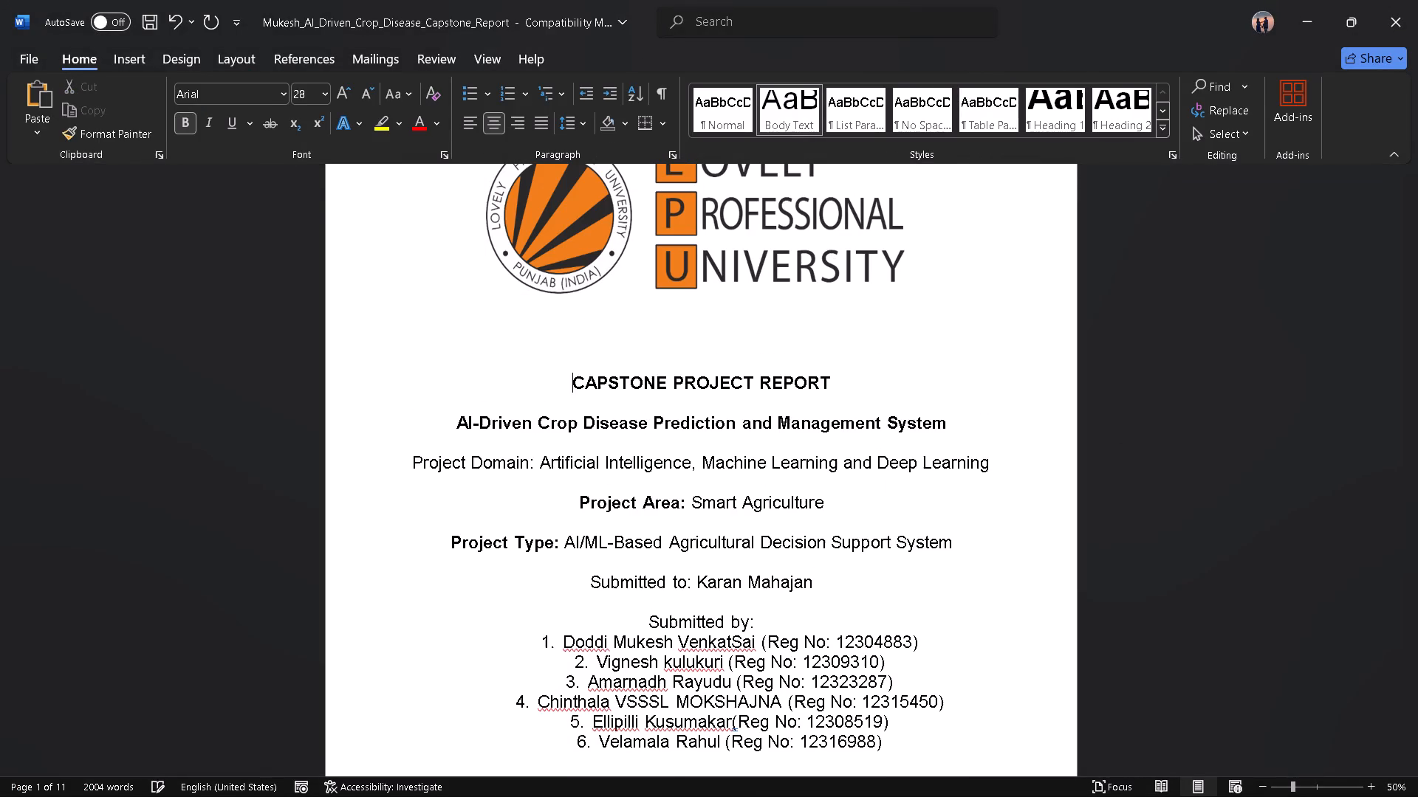
{"action": "key", "text": "Return"}
{"action": "key", "text": "Return"}
{"action": "key", "text": "Return"}
{"action": "key", "text": "Return"}
Move the university logo down into the new blank space, keeping it centred with a small gap above "CAPSTONE PROJECT REPORT".
{"action": "left_click", "coordinate": [679, 266]}
{"action": "left_click_drag", "start_coordinate": [693, 256], "coordinate": [689, 289]}
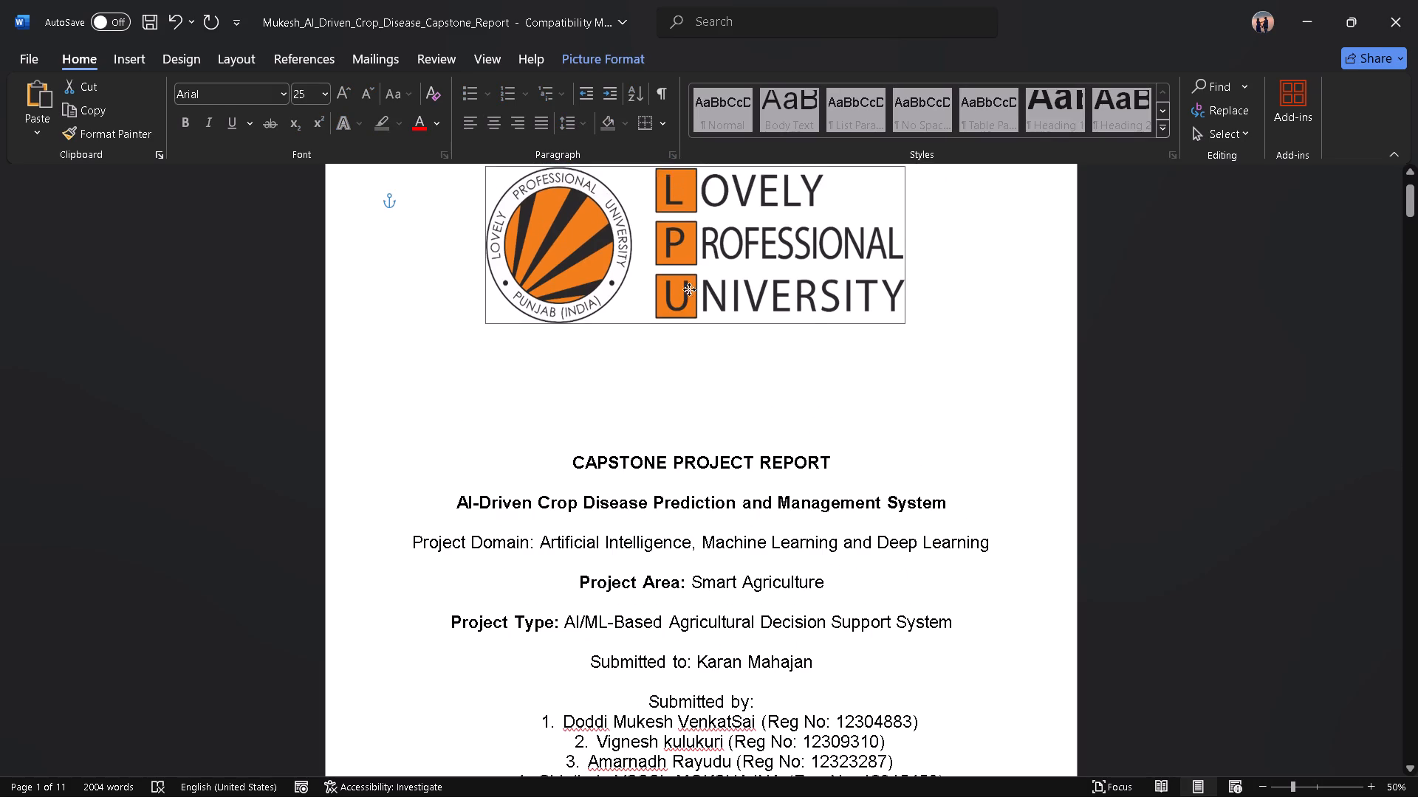
{"action": "left_click_drag", "start_coordinate": [689, 289], "coordinate": [693, 364]}
{"action": "scroll", "coordinate": [1253, 439], "scroll_direction": "down", "scroll_amount": 20}
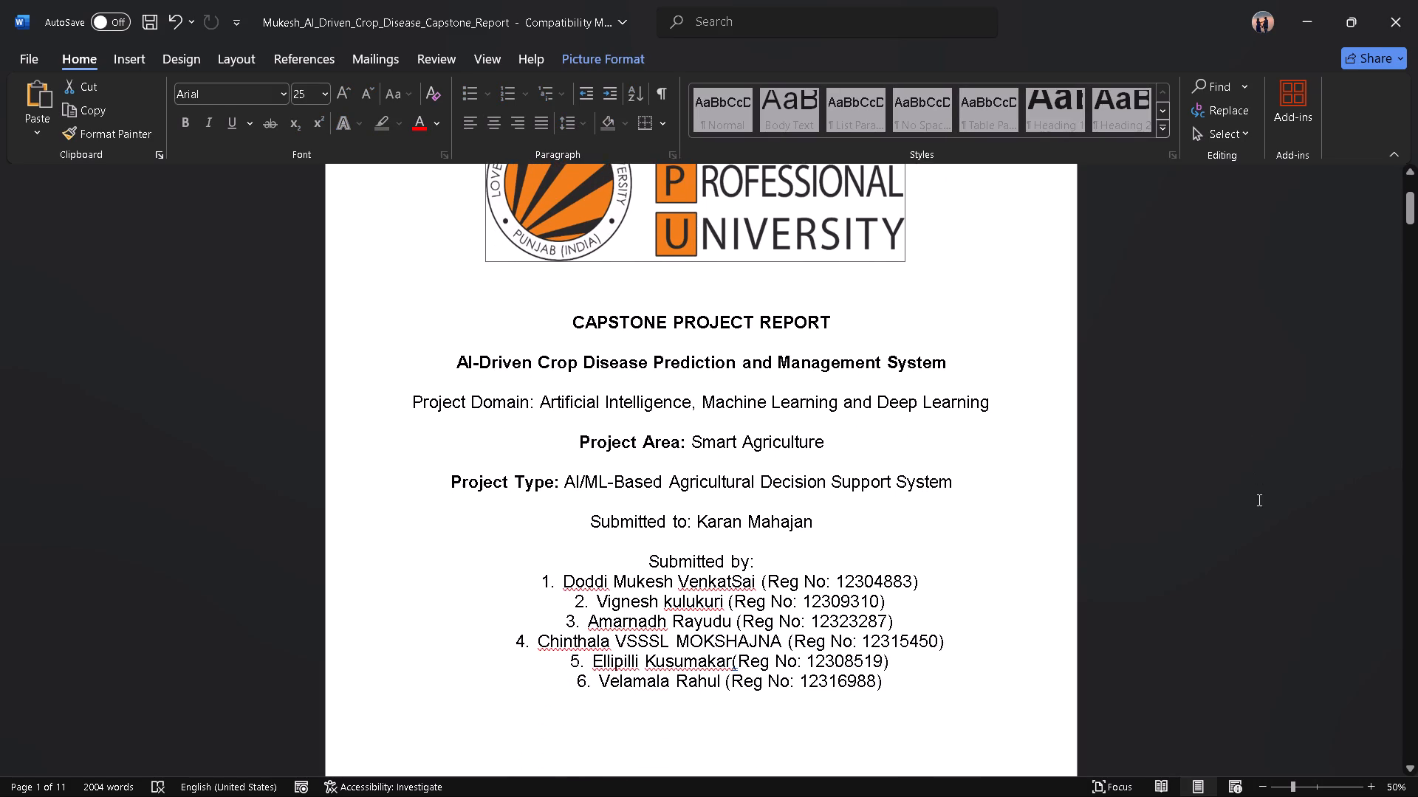
Remove the bold formatting from the "Project Area:" and "Project Type:" labels on the cover page.
{"action": "scroll", "coordinate": [1257, 503], "scroll_direction": "down", "scroll_amount": 10}
{"action": "left_click_drag", "start_coordinate": [687, 360], "coordinate": [685, 362]}
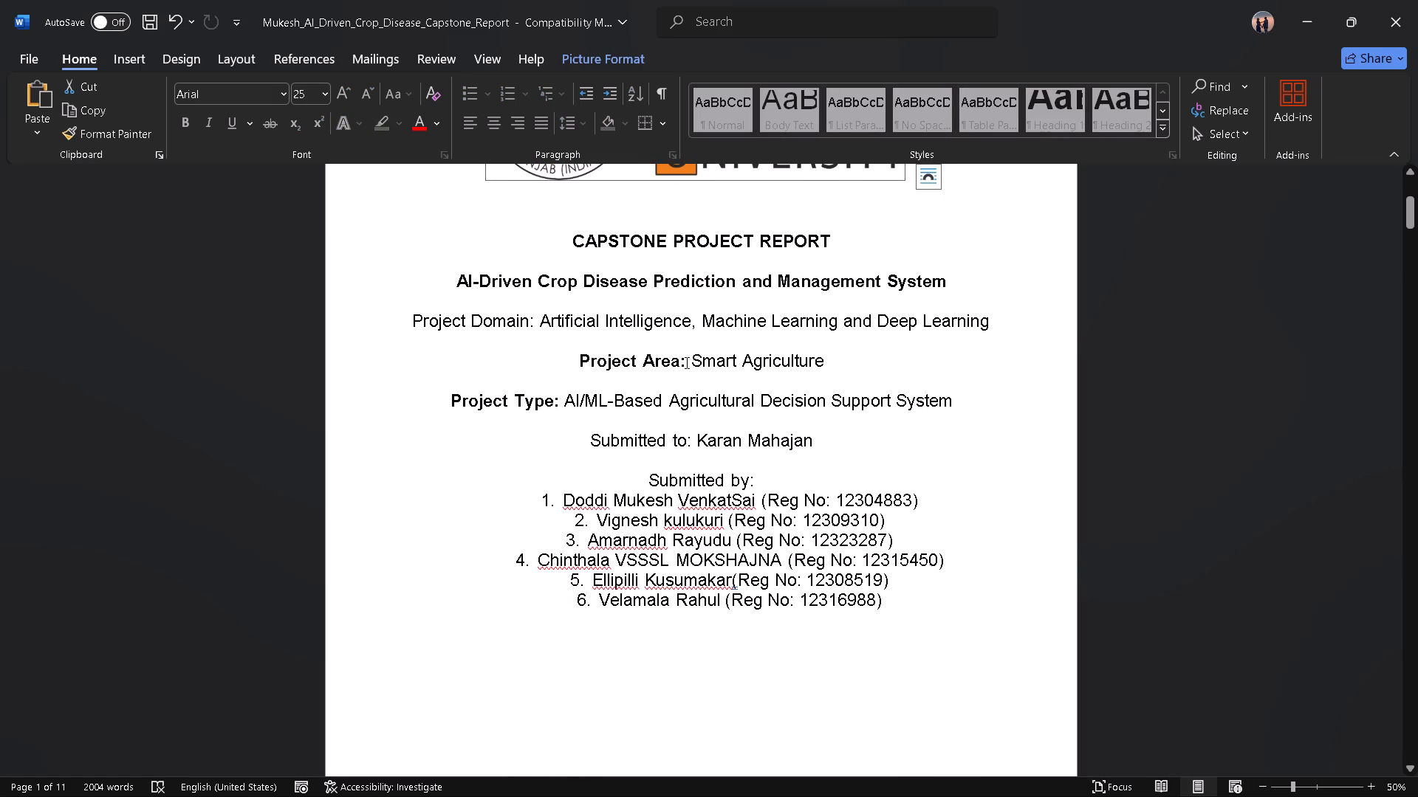
{"action": "left_click_drag", "start_coordinate": [685, 362], "coordinate": [593, 363]}
{"action": "left_click", "coordinate": [609, 336]}
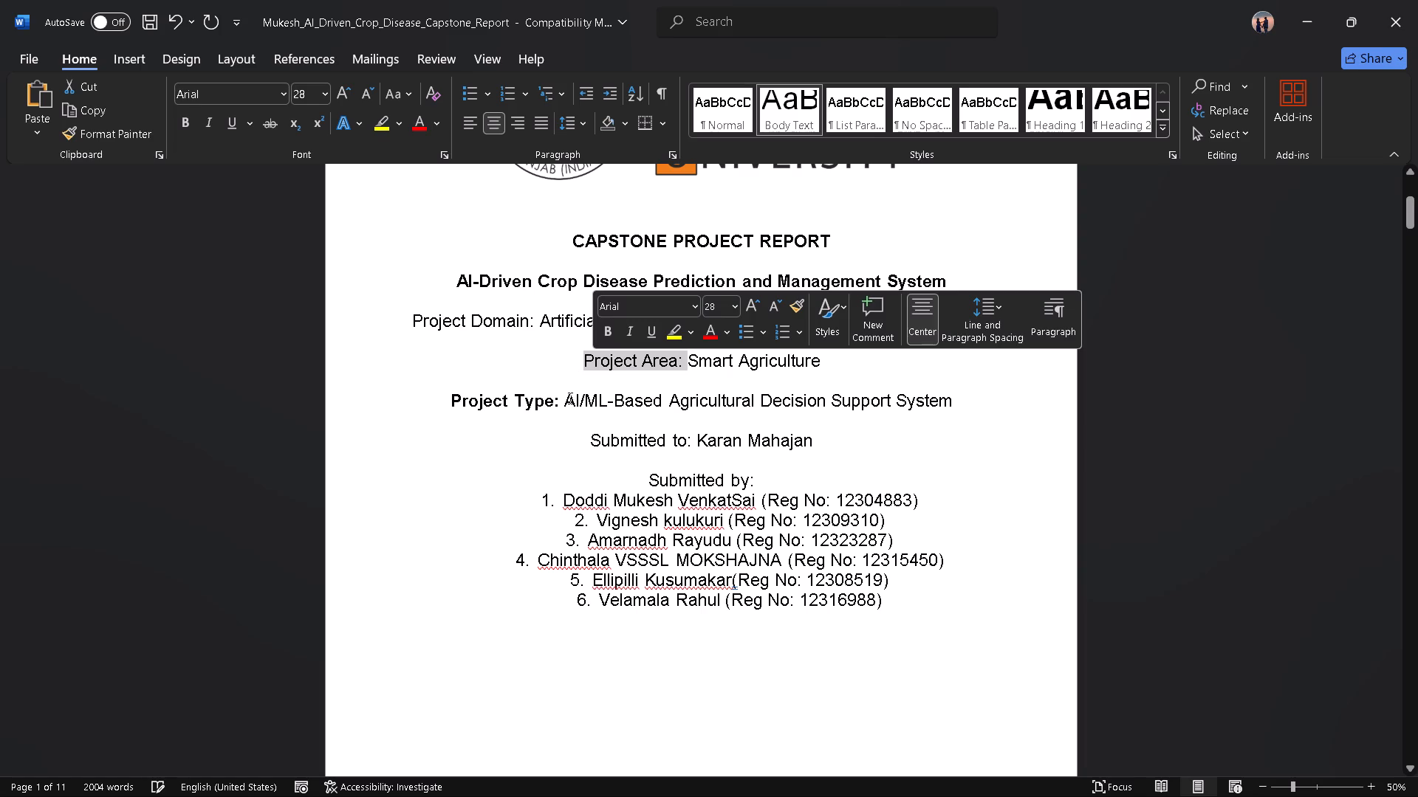
{"action": "left_click_drag", "start_coordinate": [558, 402], "coordinate": [479, 396]}
{"action": "left_click", "coordinate": [499, 368]}
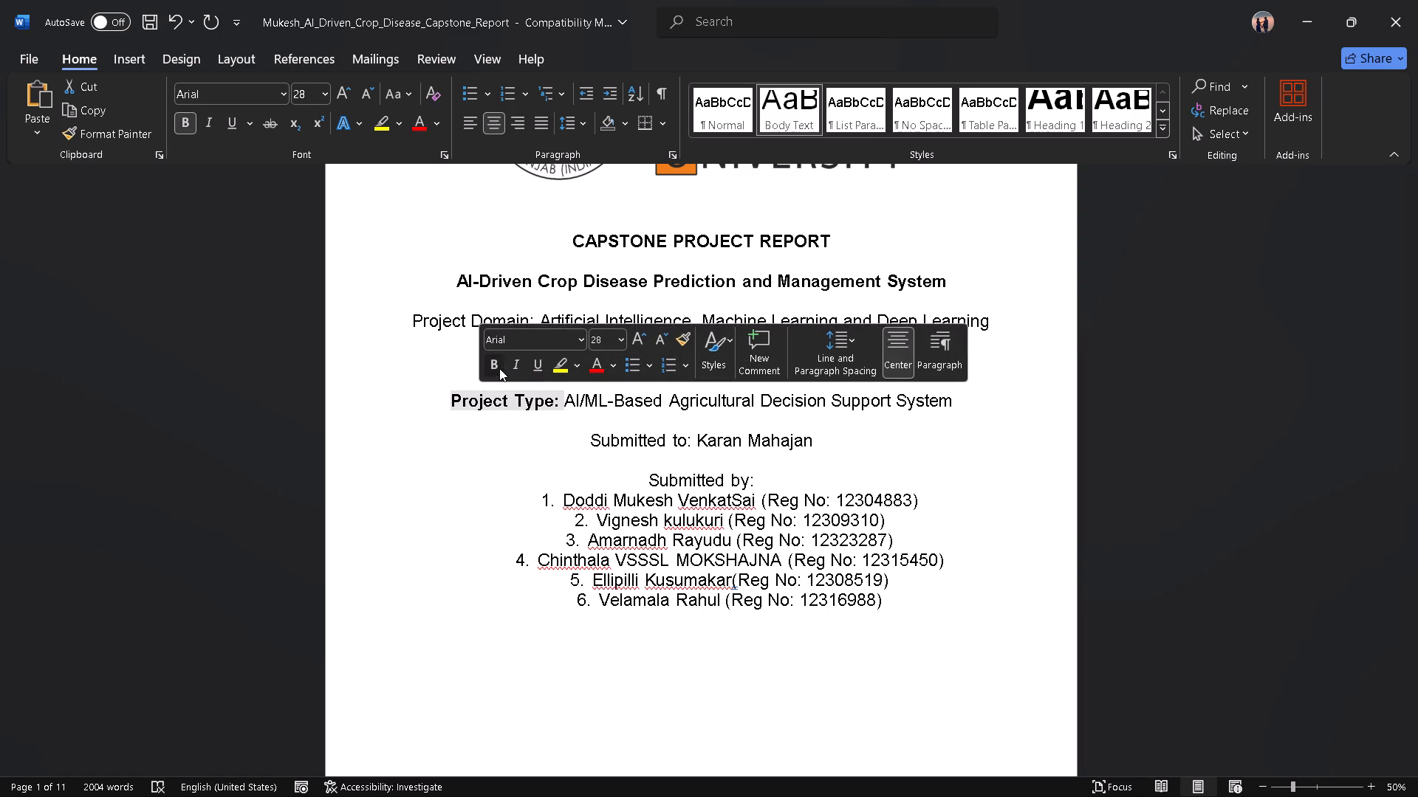
{"action": "left_click", "coordinate": [936, 485]}
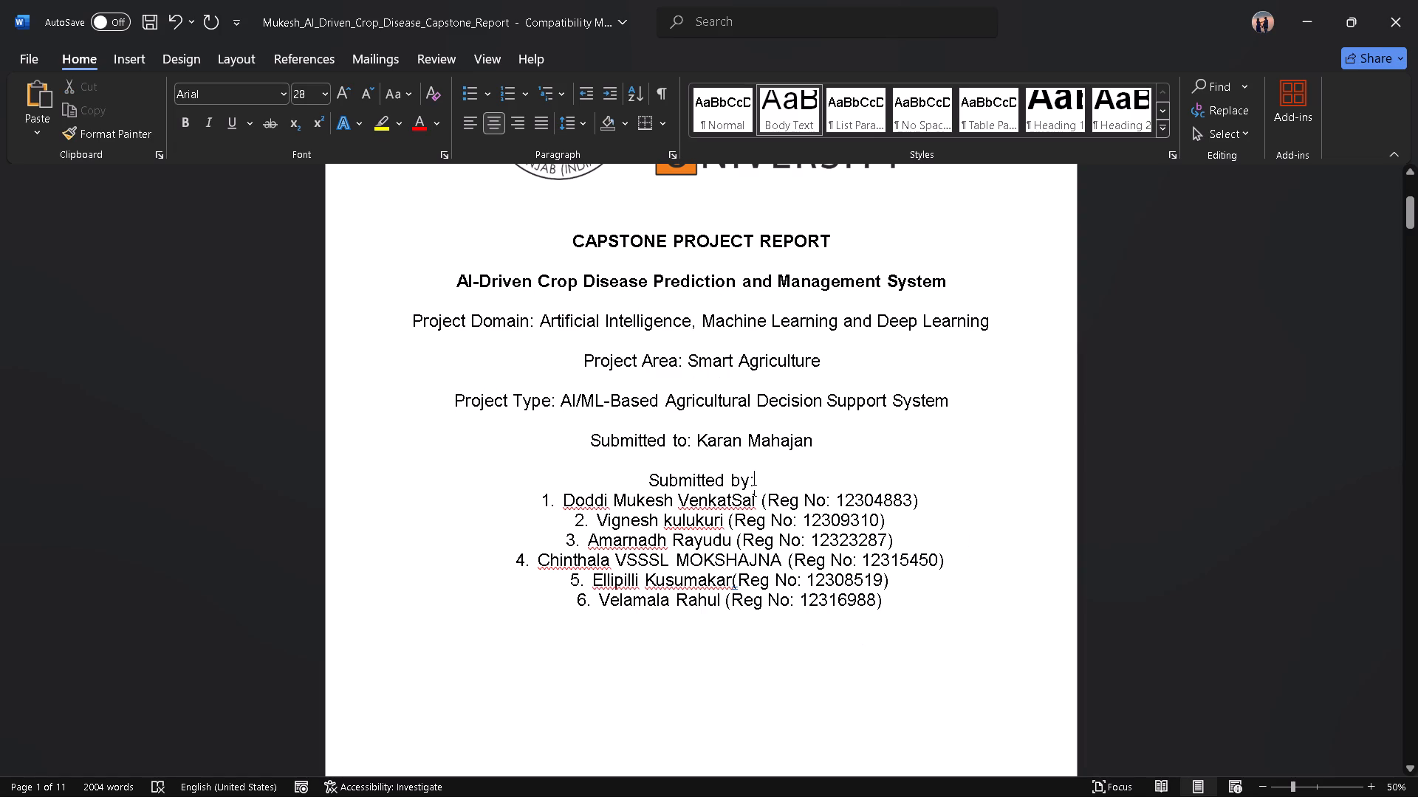
Make the "Submitted by:" heading and the whole "Submitted to:" line bold.
{"action": "left_click_drag", "start_coordinate": [755, 486], "coordinate": [684, 484]}
{"action": "left_click", "coordinate": [702, 455]}
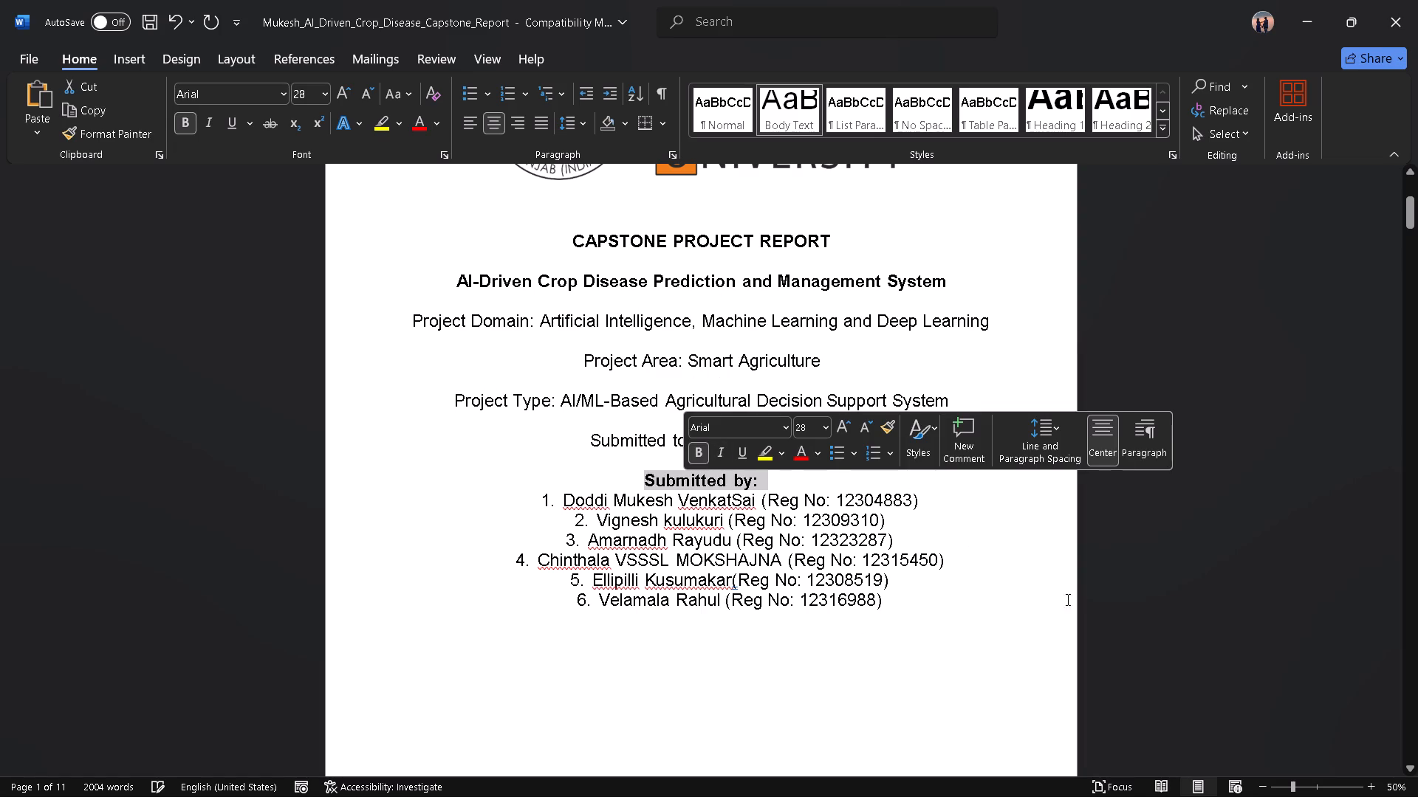
{"action": "left_click", "coordinate": [1072, 598]}
{"action": "scroll", "coordinate": [1256, 464], "scroll_direction": "down", "scroll_amount": 10}
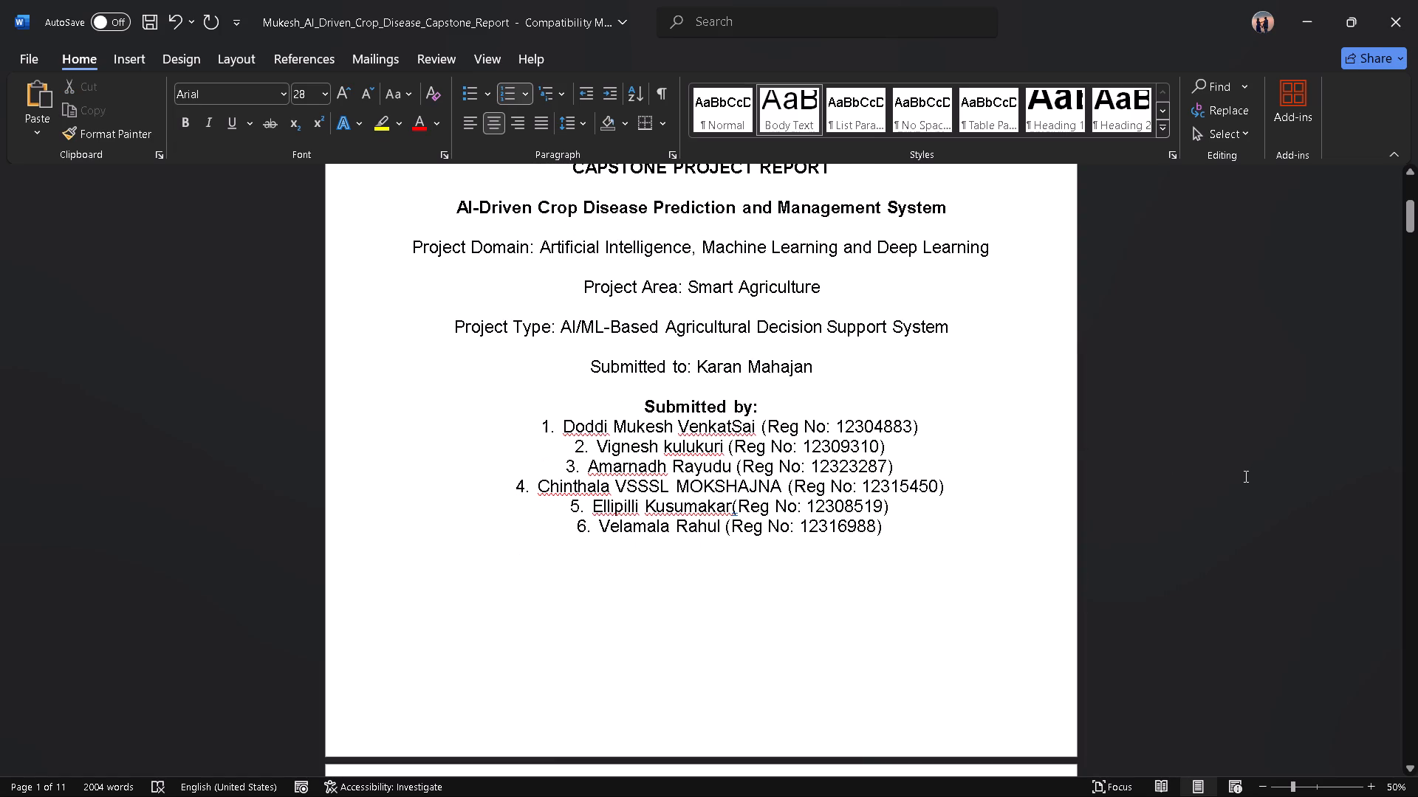
{"action": "scroll", "coordinate": [1244, 476], "scroll_direction": "down", "scroll_amount": 9}
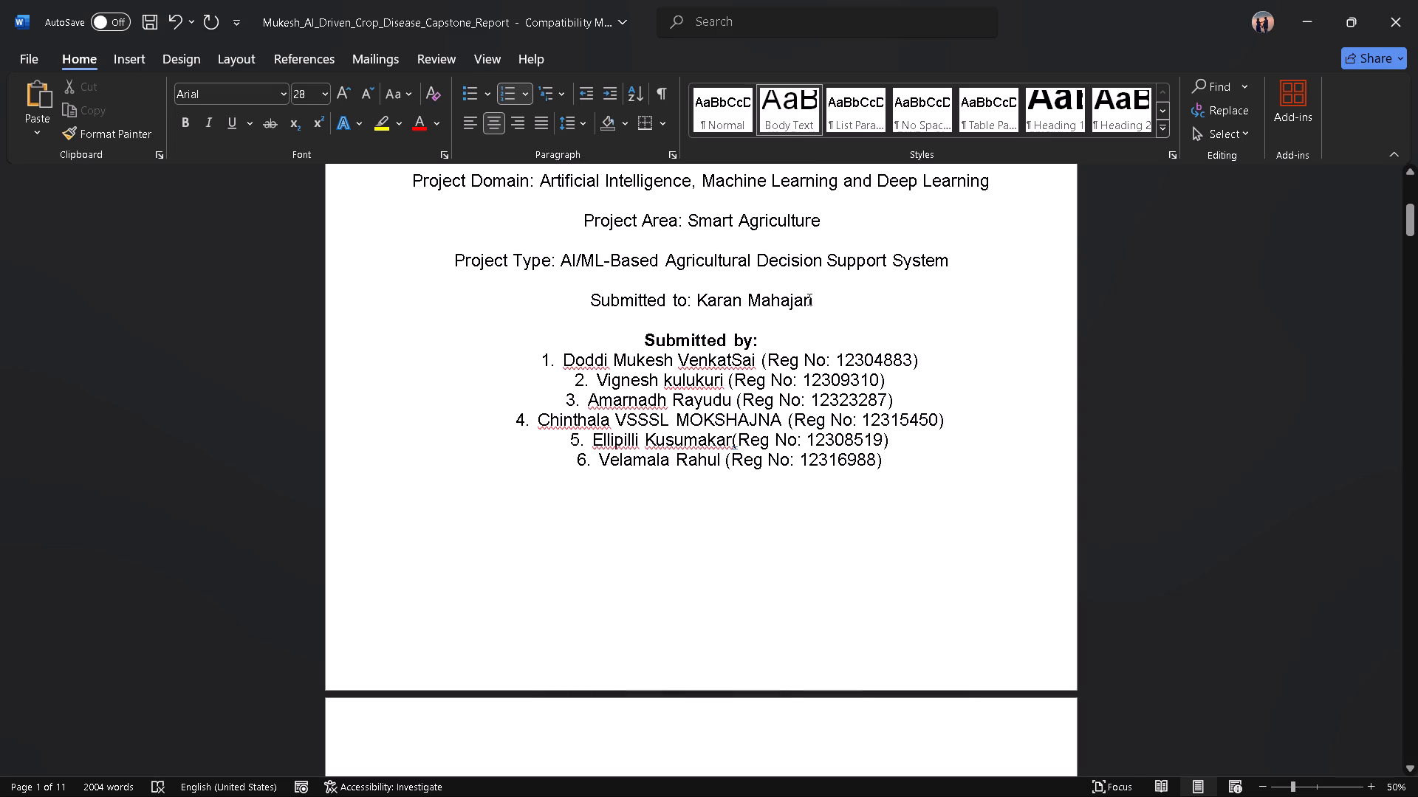
{"action": "left_click_drag", "start_coordinate": [820, 306], "coordinate": [669, 297]}
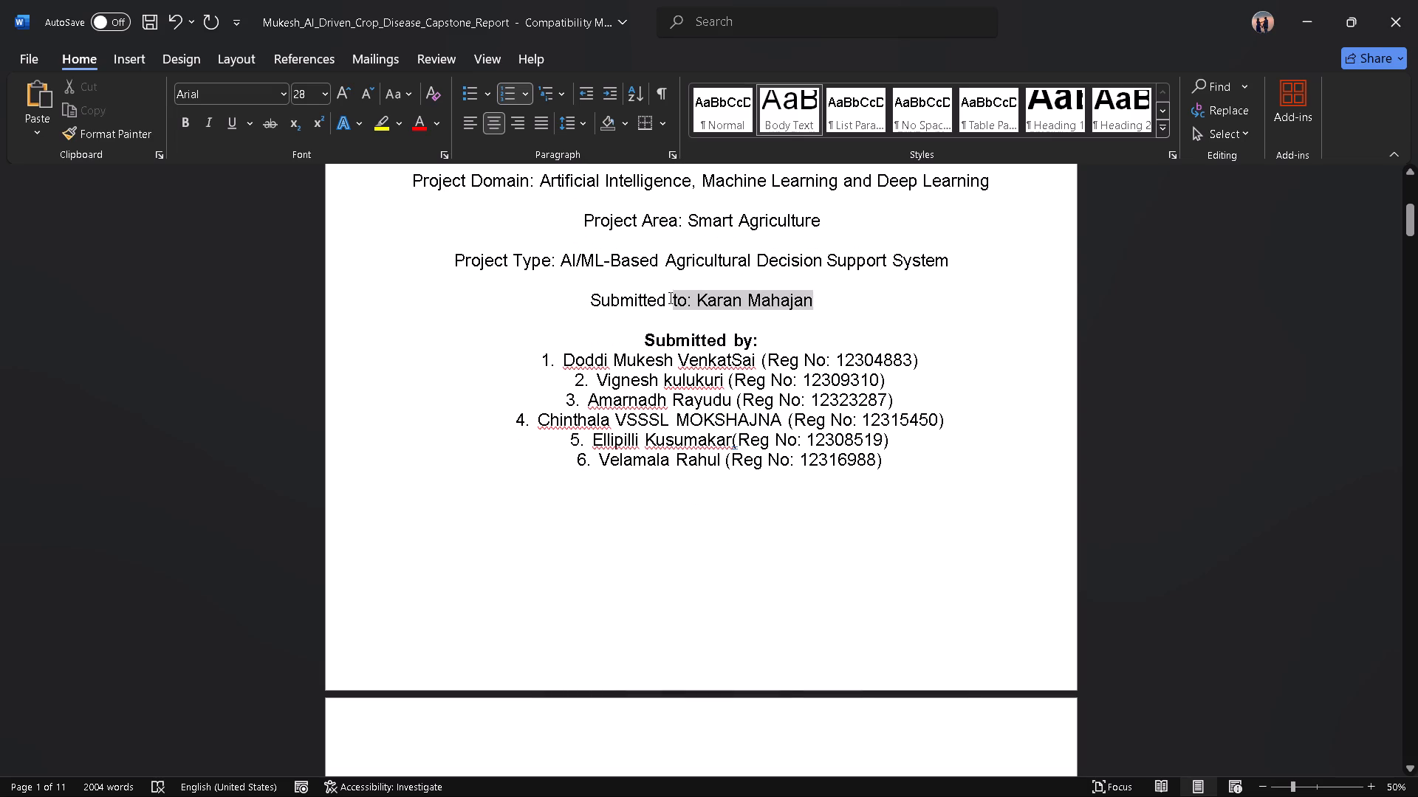
{"action": "left_click_drag", "start_coordinate": [669, 297], "coordinate": [637, 297]}
{"action": "left_click", "coordinate": [653, 266]}
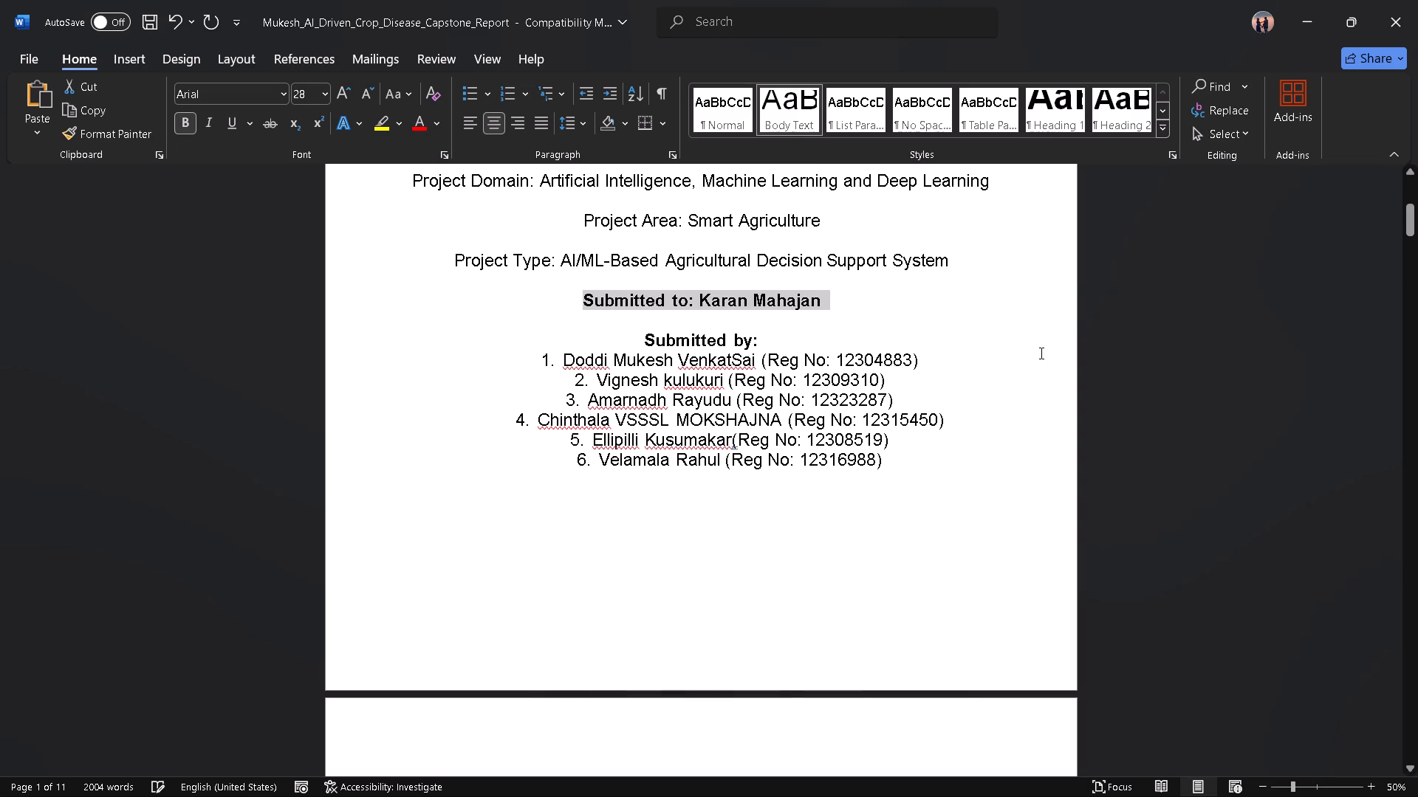
{"action": "left_click", "coordinate": [1040, 353]}
Add two more blank lines between the "Submitted to:" line and "Submitted by:", and one blank line below "Submitted by:".
{"action": "scroll", "coordinate": [1114, 394], "scroll_direction": "up", "scroll_amount": 10}
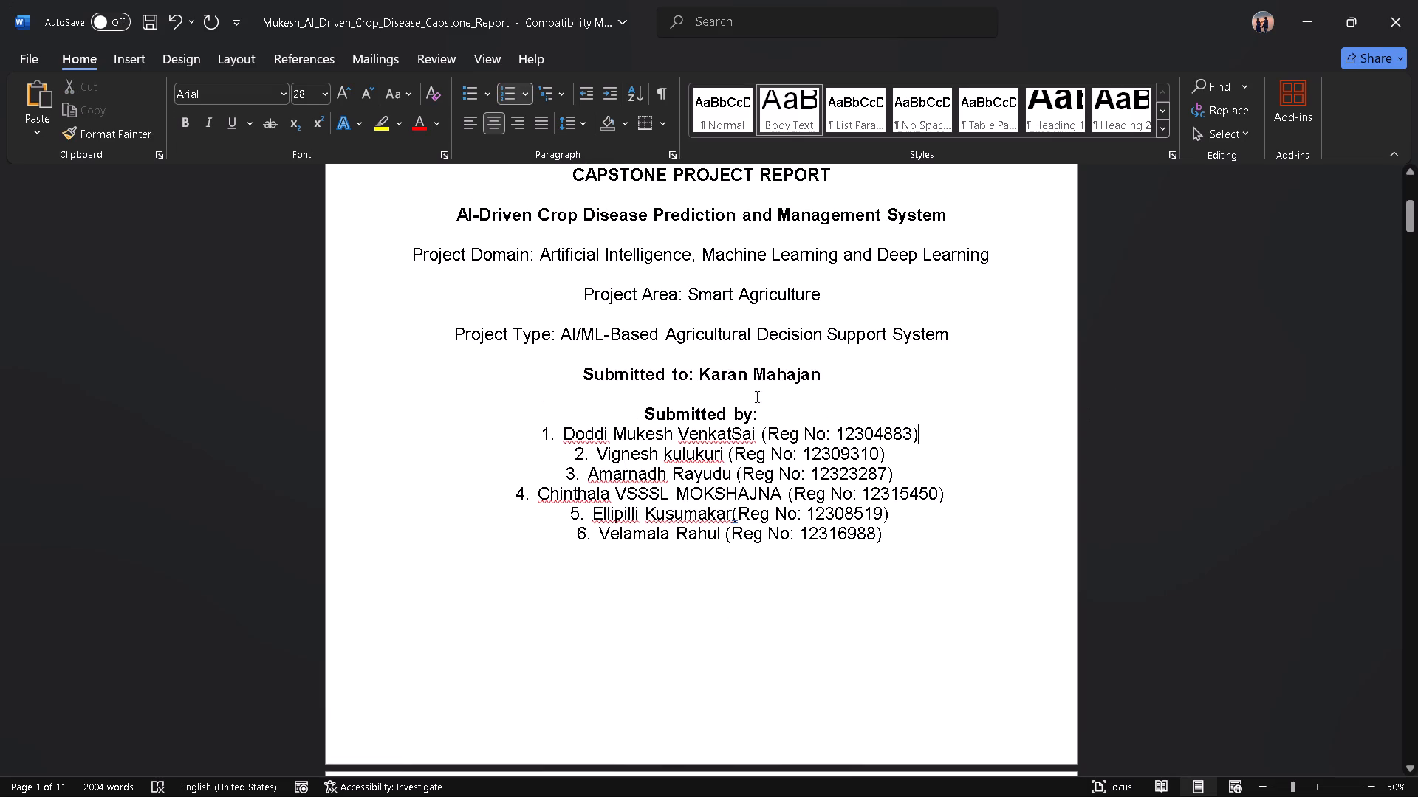
{"action": "left_click", "coordinate": [714, 392]}
{"action": "key", "text": "Return"}
{"action": "key", "text": "Return"}
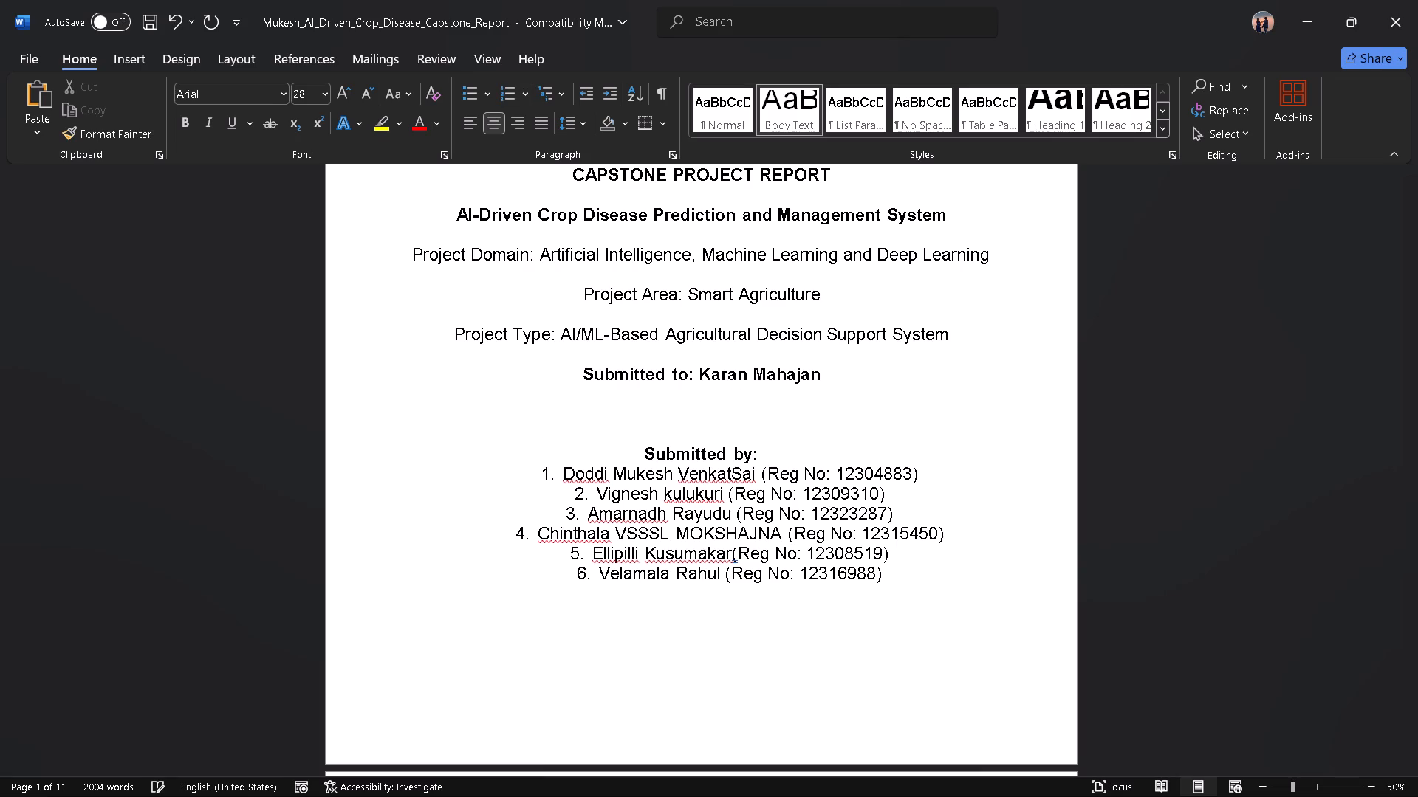
{"action": "left_click", "coordinate": [767, 458]}
{"action": "key", "text": "Return"}
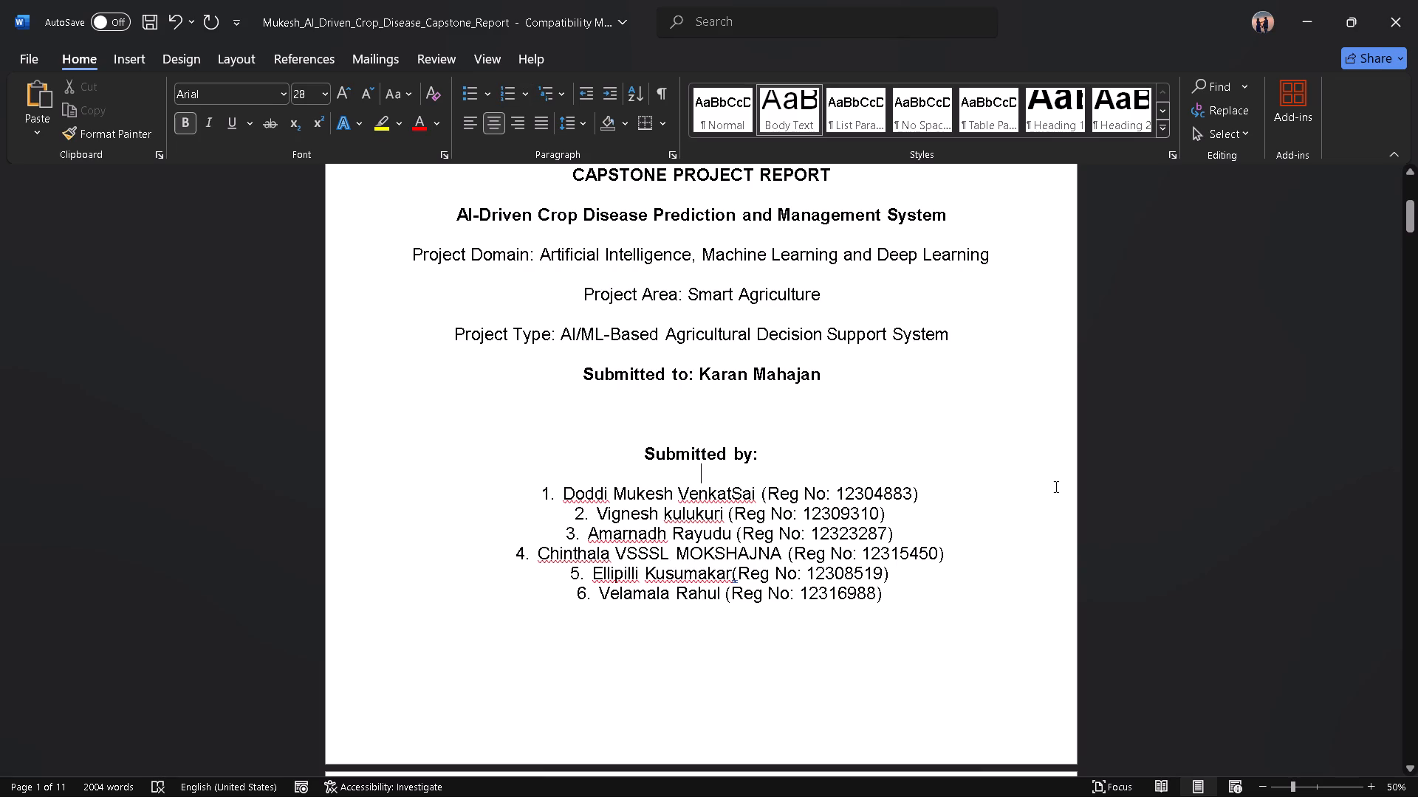
Examine the cover page layout from the logo to the submitter list, and glance at the report's following pages.
{"action": "scroll", "coordinate": [1055, 486], "scroll_direction": "up", "scroll_amount": 16}
{"action": "scroll", "coordinate": [1310, 600], "scroll_direction": "up", "scroll_amount": 6}
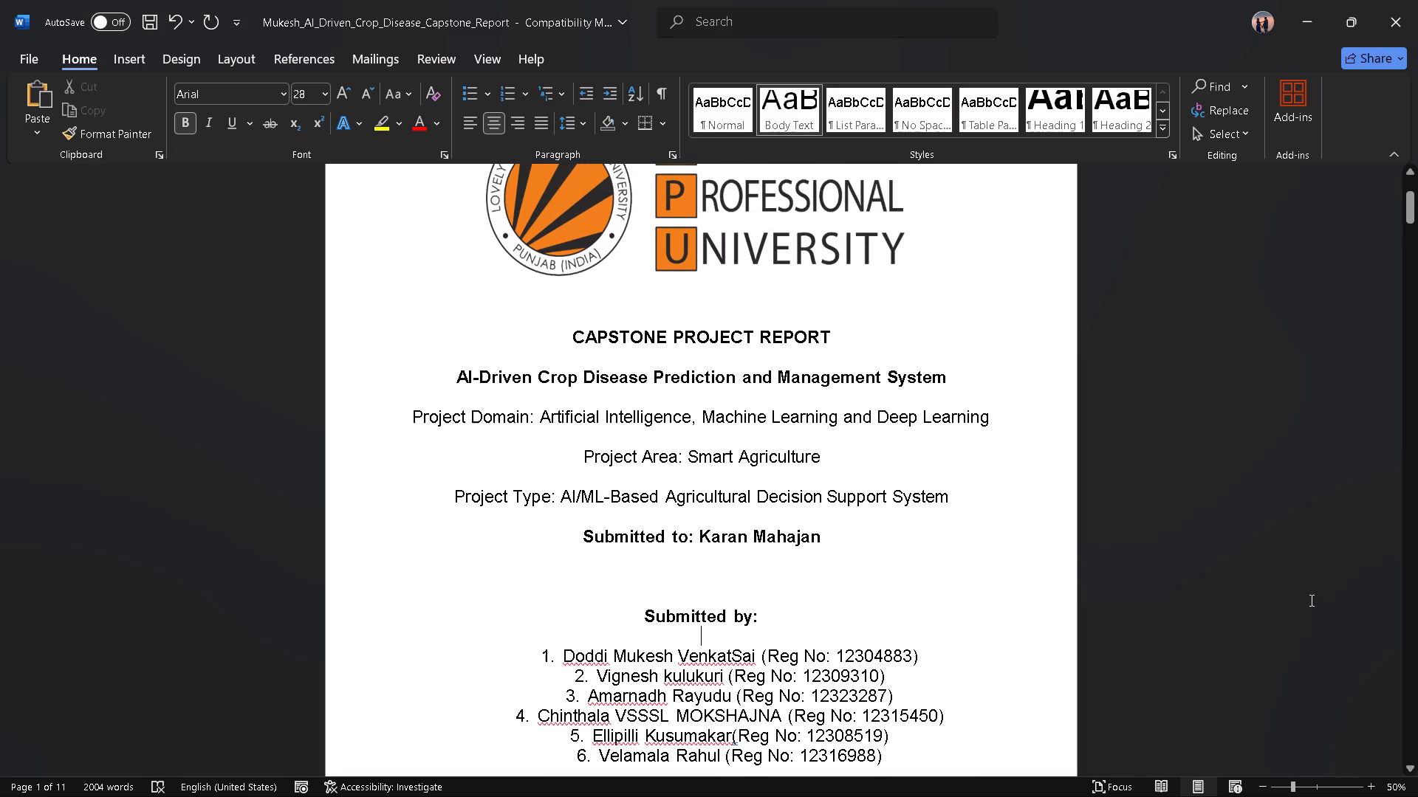
{"action": "scroll", "coordinate": [1310, 600], "scroll_direction": "down", "scroll_amount": 7}
{"action": "scroll", "coordinate": [1310, 600], "scroll_direction": "up", "scroll_amount": 3}
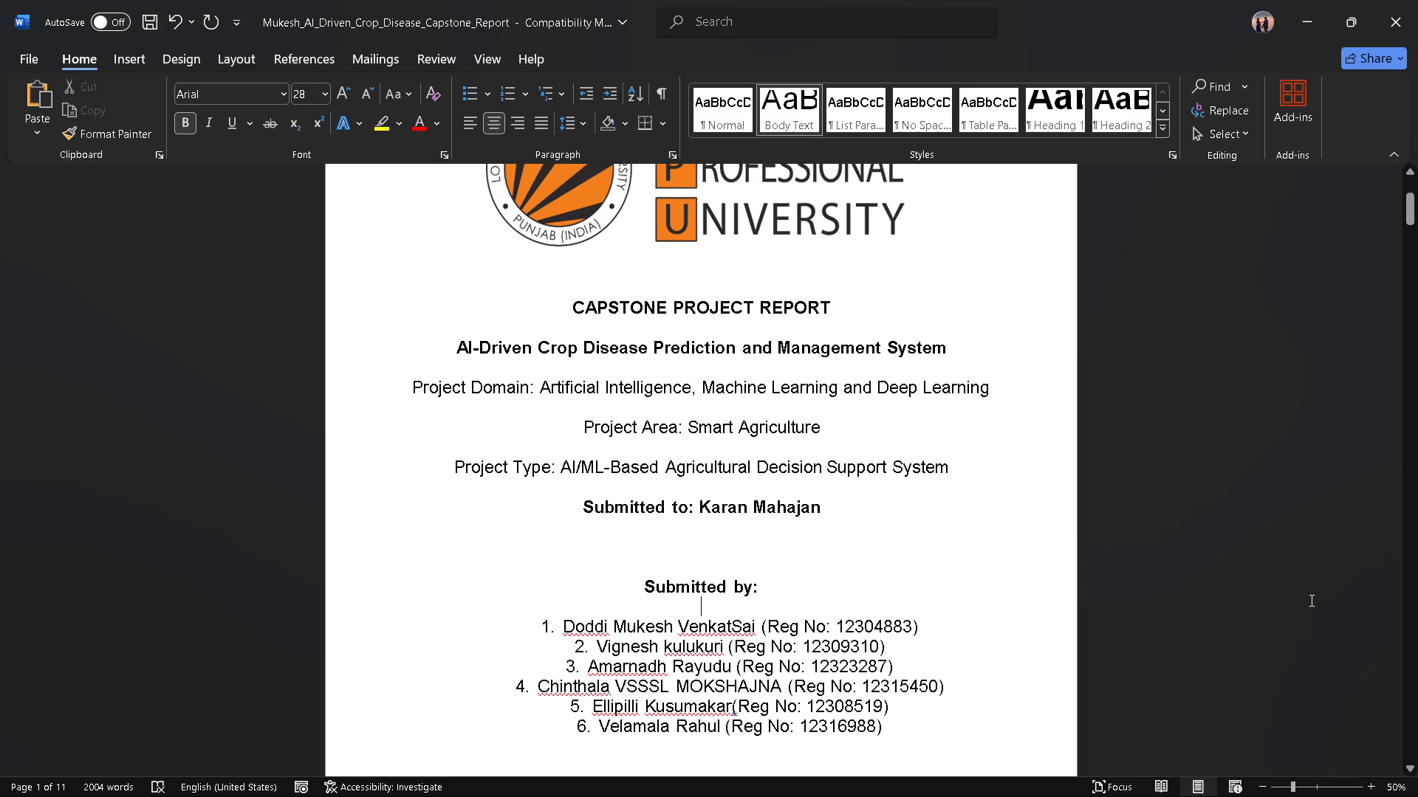
{"action": "scroll", "coordinate": [1310, 600], "scroll_direction": "up", "scroll_amount": 3}
{"action": "scroll", "coordinate": [1310, 600], "scroll_direction": "down", "scroll_amount": 12}
{"action": "scroll", "coordinate": [1310, 600], "scroll_direction": "up", "scroll_amount": 13}
{"action": "scroll", "coordinate": [1312, 601], "scroll_direction": "down", "scroll_amount": 9}
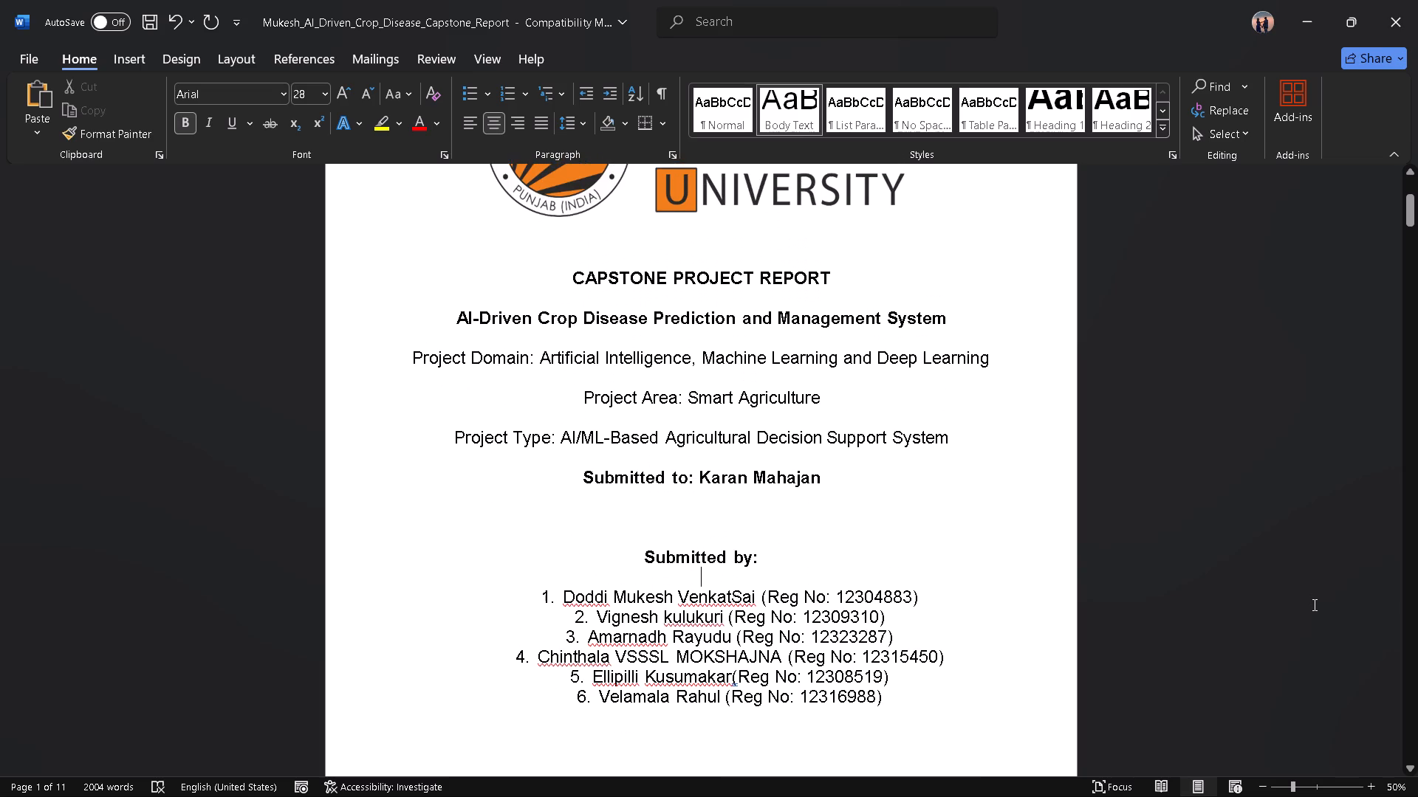
{"action": "scroll", "coordinate": [1314, 606], "scroll_direction": "down", "scroll_amount": 19}
{"action": "left_click_drag", "start_coordinate": [1407, 229], "coordinate": [1407, 314]}
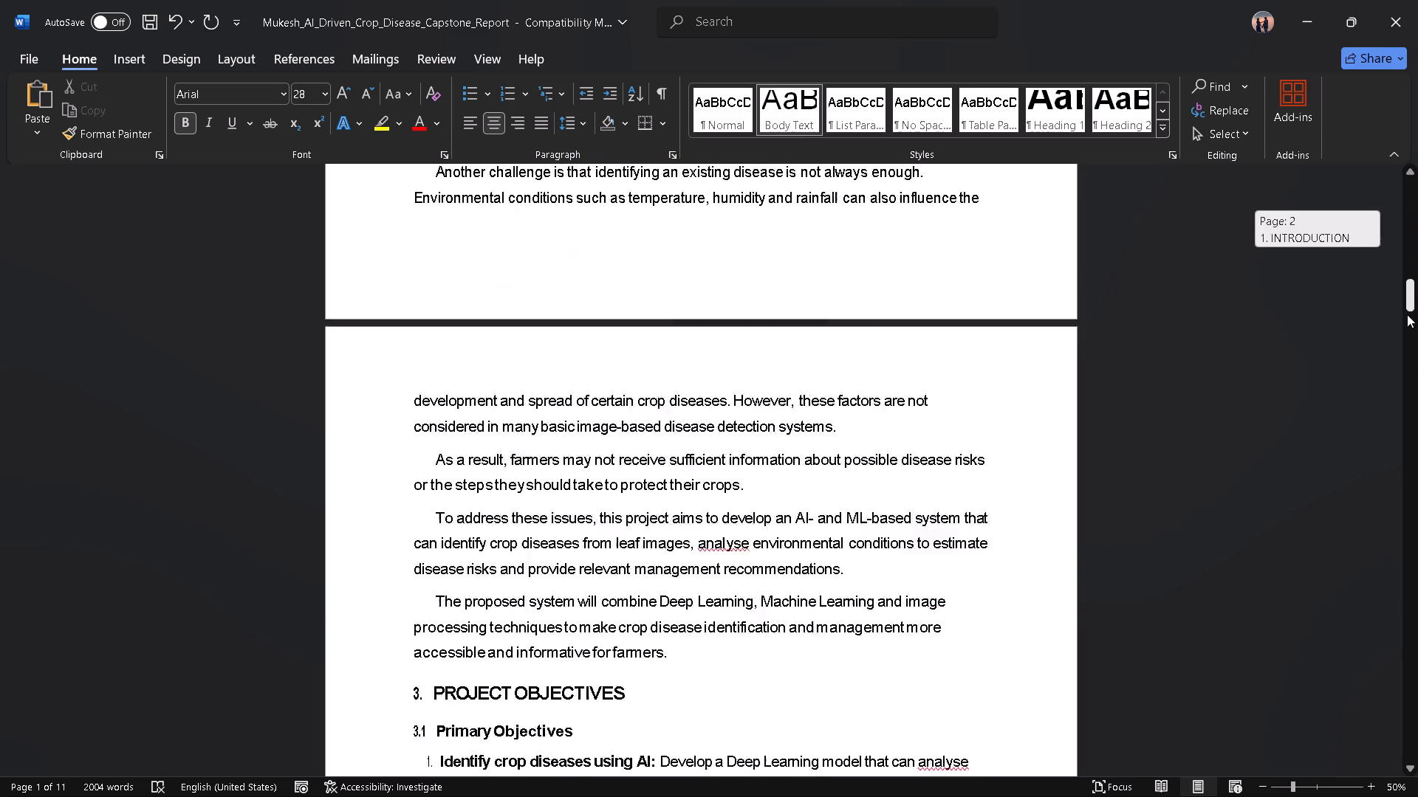
{"action": "left_click_drag", "start_coordinate": [1407, 314], "coordinate": [1417, 95]}
Save the capstone report document.
{"action": "key", "text": "ctrl+s"}
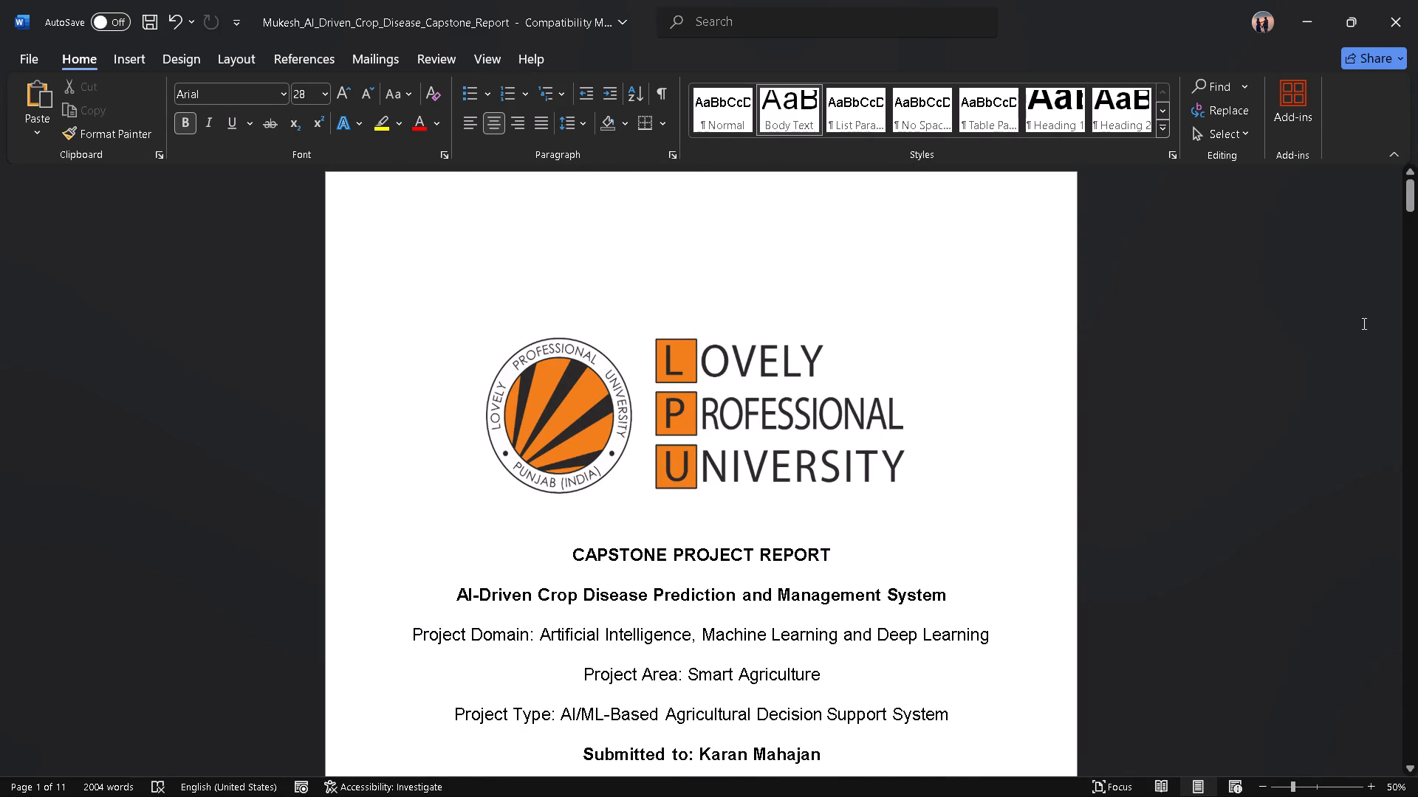
{"action": "key", "text": "ctrl+s"}
{"action": "key", "text": "ctrl+s"}
{"action": "key", "text": "ctrl+s"}
{"action": "key", "text": "ctrl+s"}
Save a PDF copy of the report in the Downloads folder under the same file name, replacing the existing PDF.
{"action": "scroll", "coordinate": [1363, 323], "scroll_direction": "down", "scroll_amount": 20}
{"action": "scroll", "coordinate": [1363, 323], "scroll_direction": "down", "scroll_amount": 5}
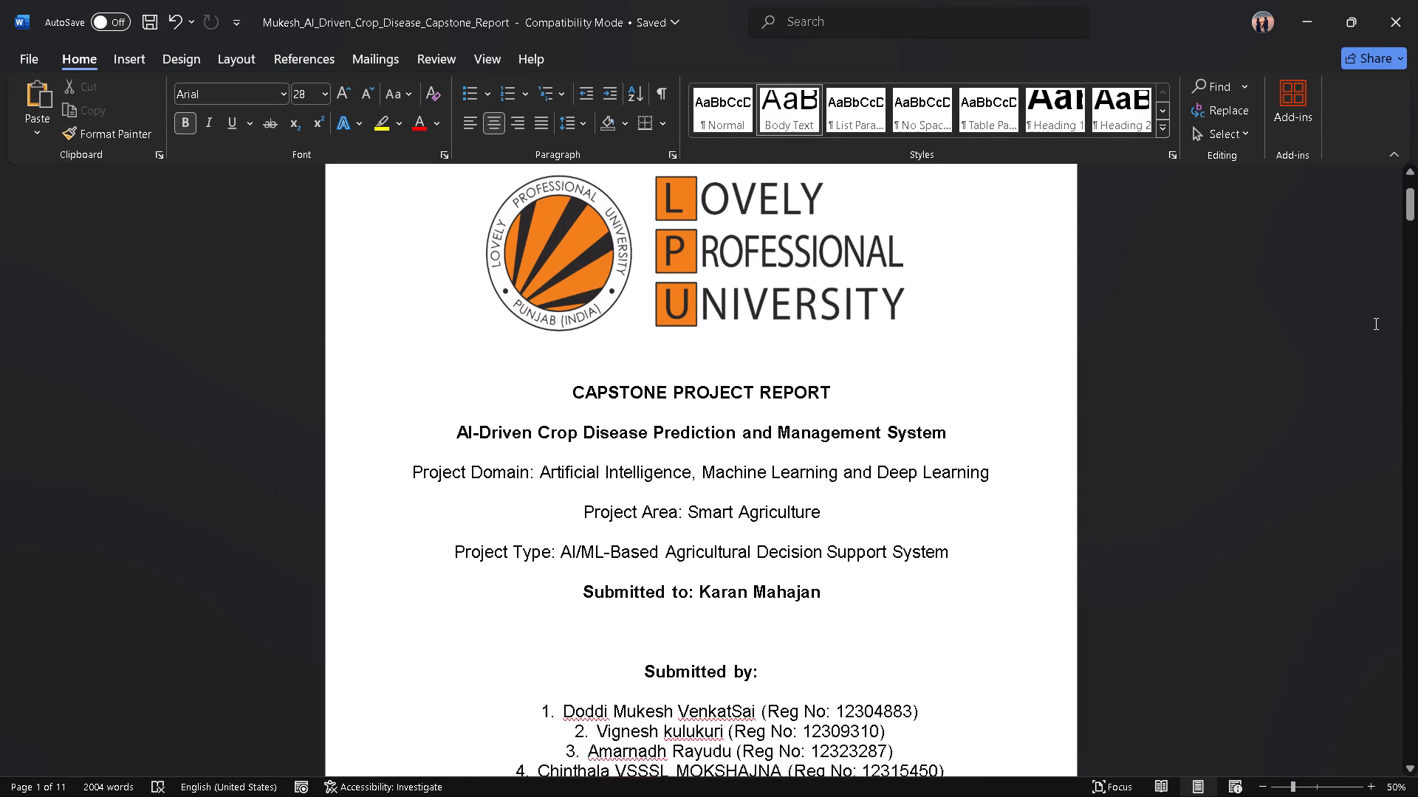
{"action": "scroll", "coordinate": [1374, 323], "scroll_direction": "down", "scroll_amount": 12}
{"action": "scroll", "coordinate": [1375, 325], "scroll_direction": "up", "scroll_amount": 5}
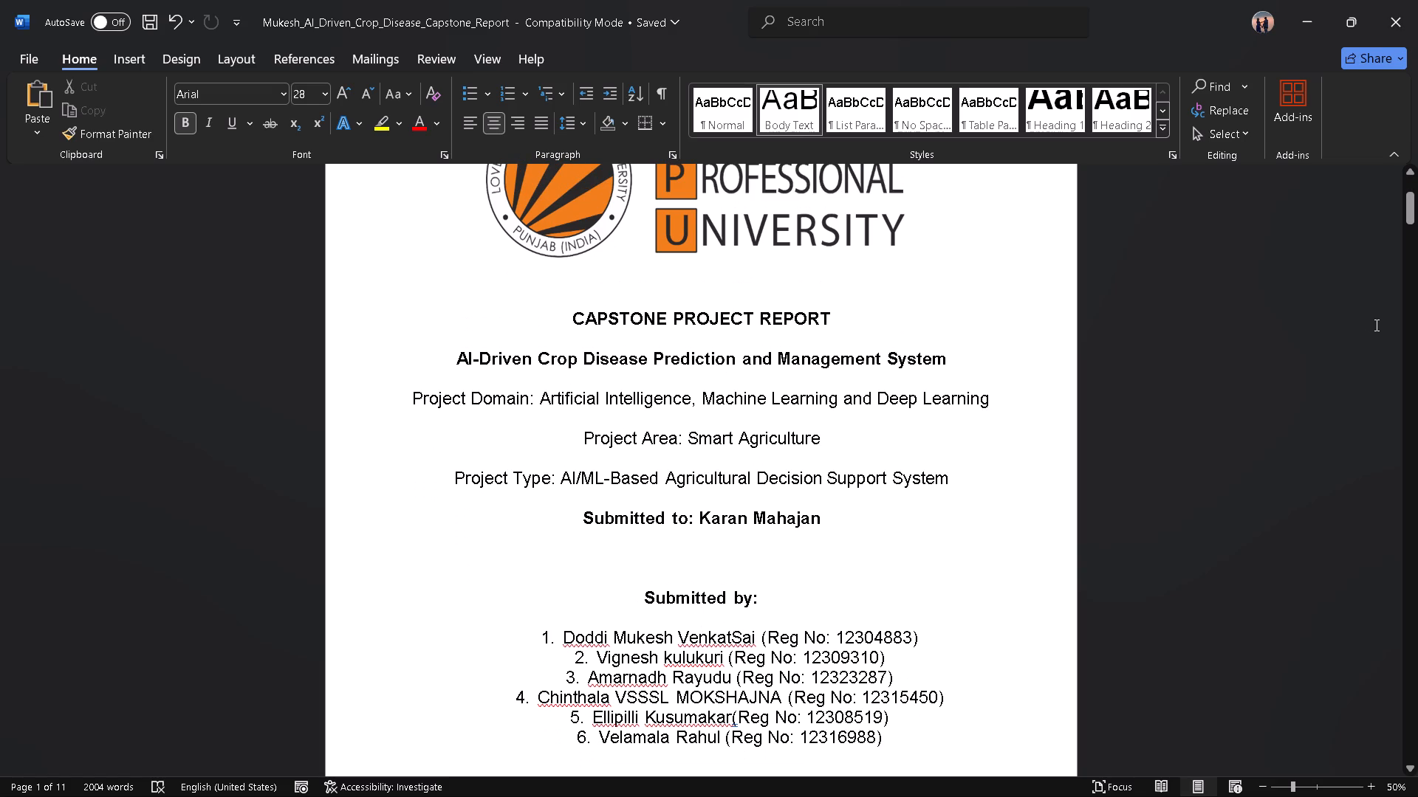
{"action": "scroll", "coordinate": [1375, 325], "scroll_direction": "down", "scroll_amount": 15}
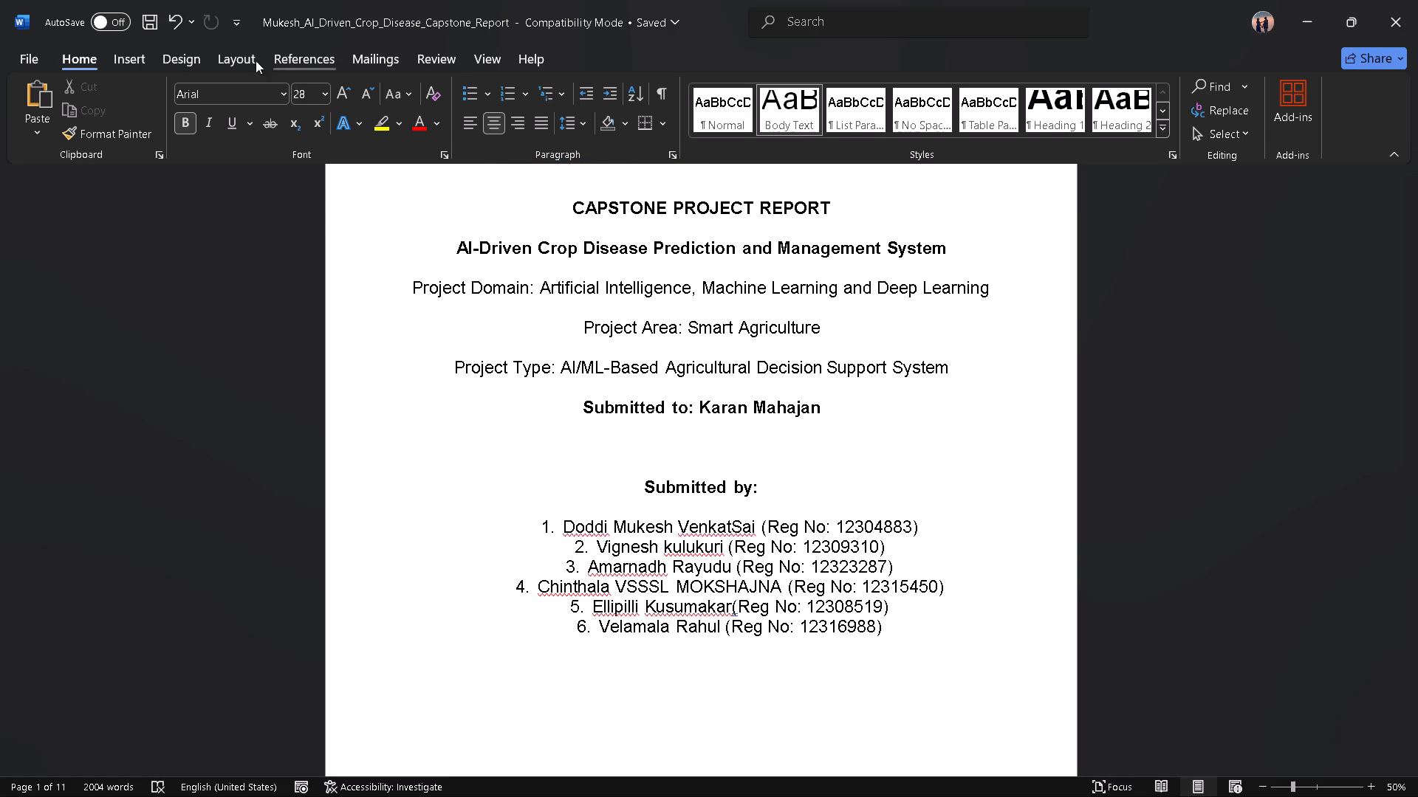
{"action": "left_click", "coordinate": [29, 44]}
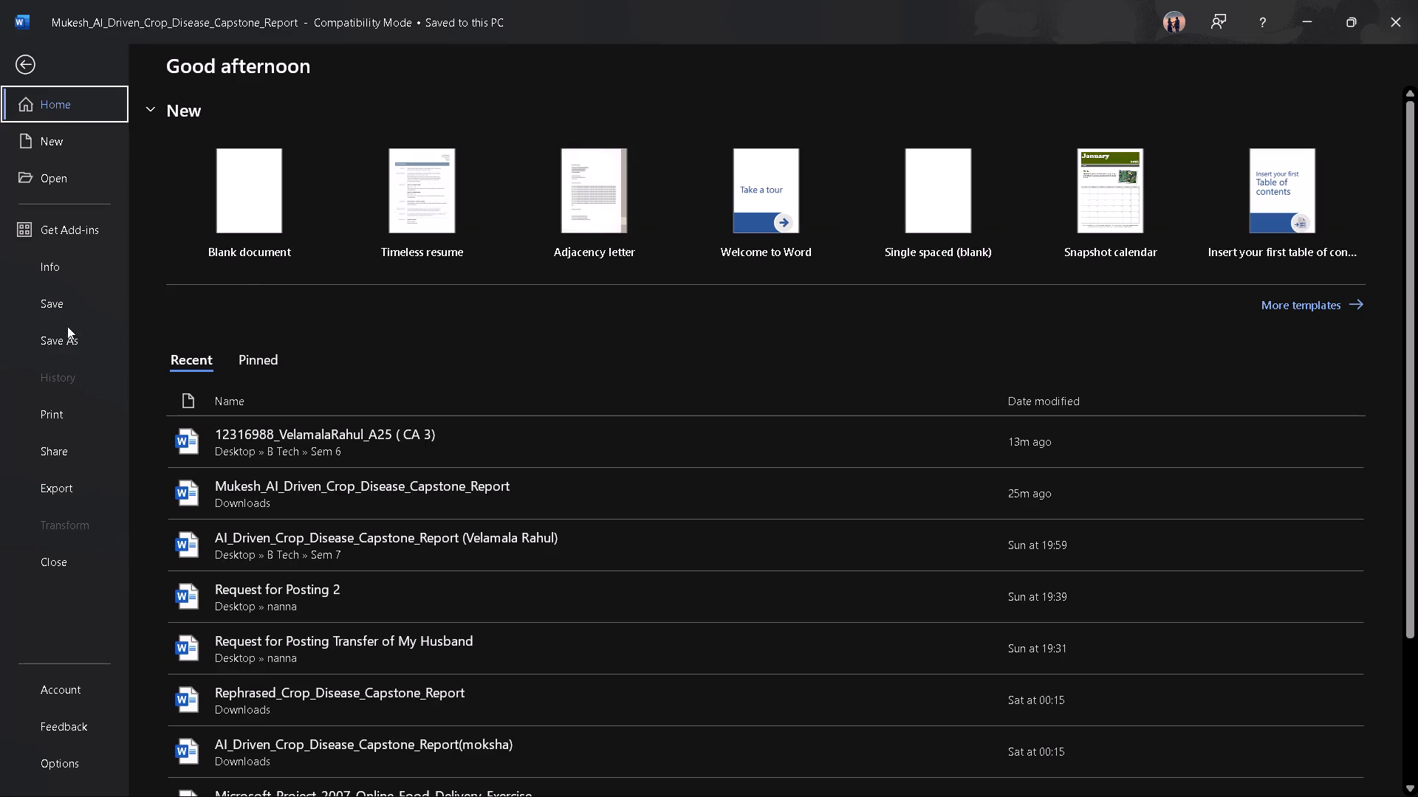
{"action": "left_click", "coordinate": [67, 335]}
{"action": "double_click", "coordinate": [215, 276]}
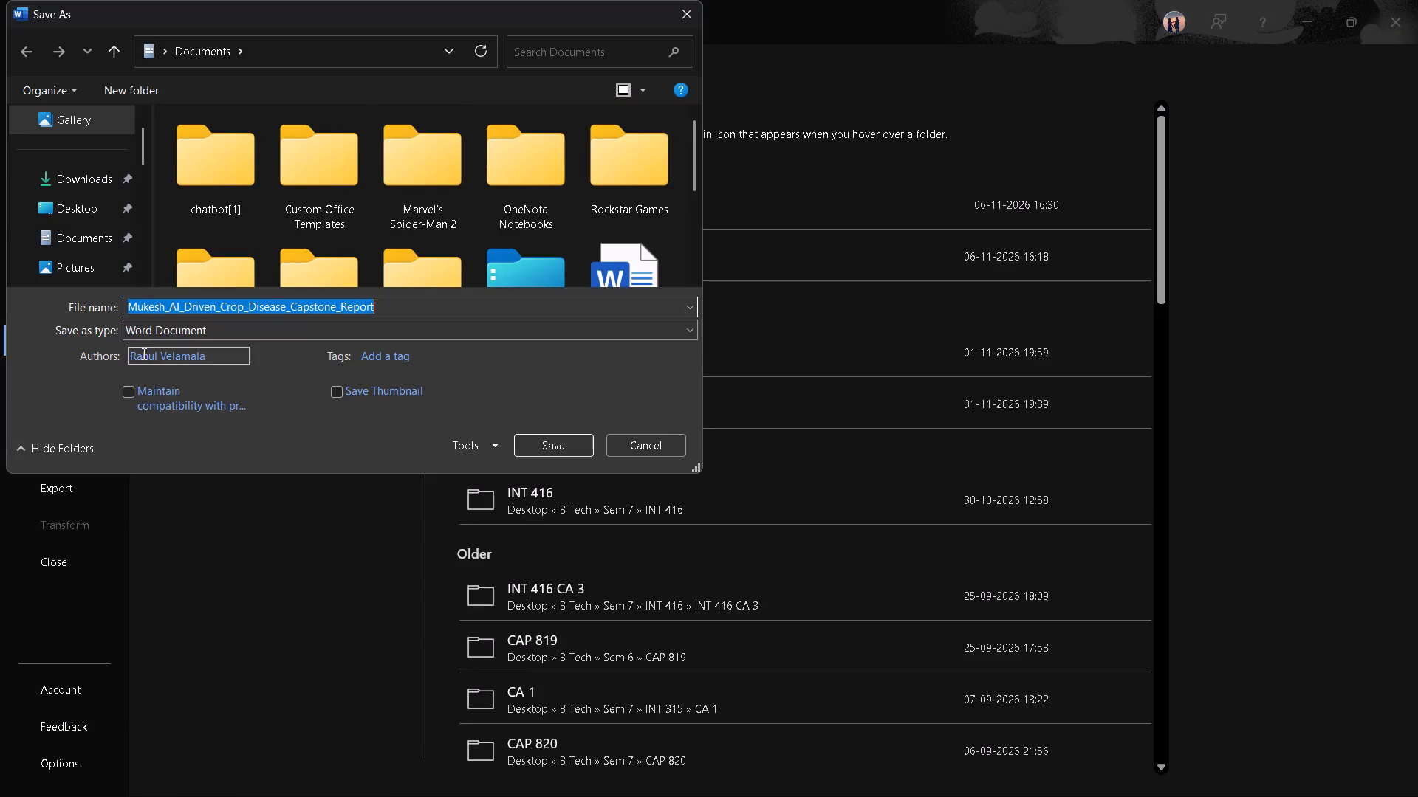
{"action": "left_click", "coordinate": [157, 334]}
{"action": "left_click", "coordinate": [159, 438]}
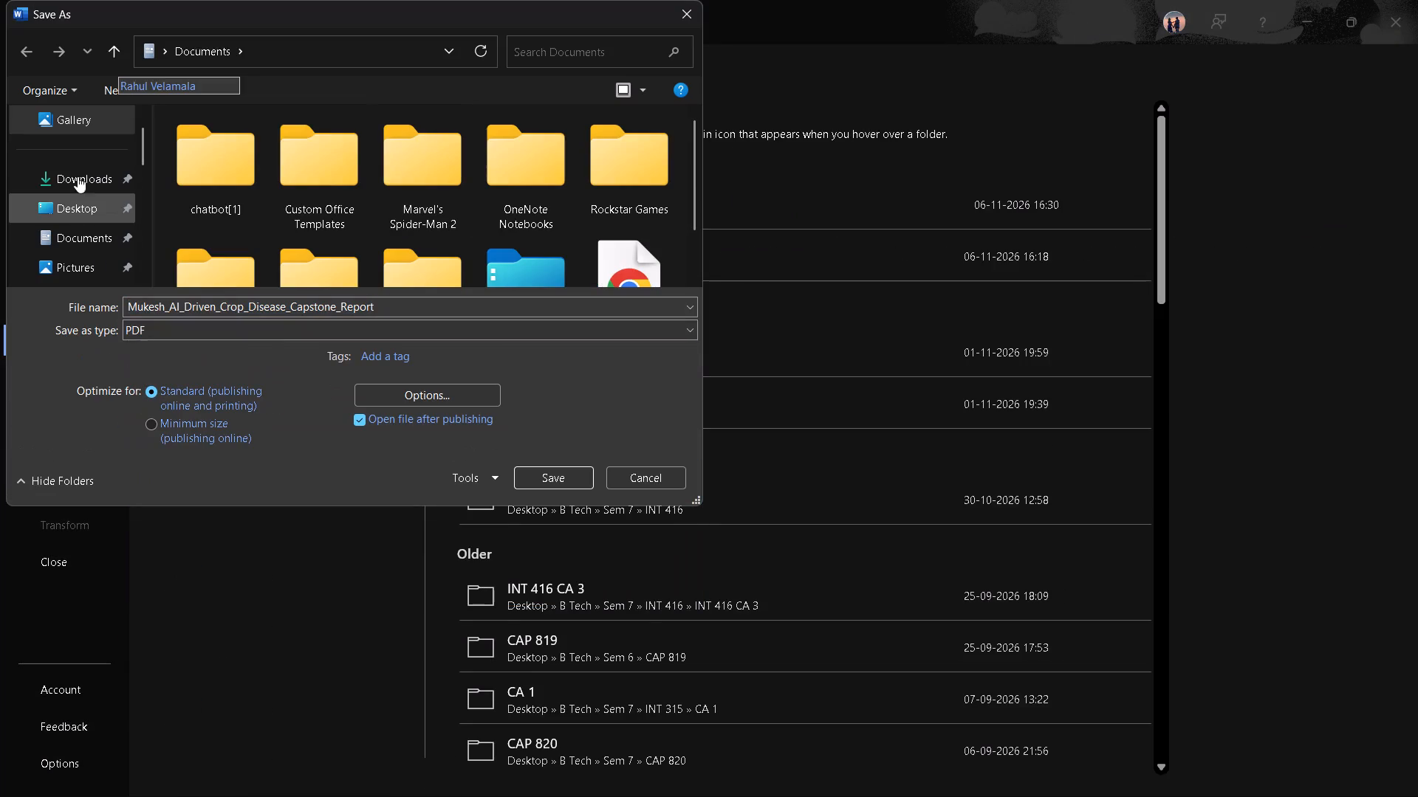
{"action": "left_click", "coordinate": [89, 181]}
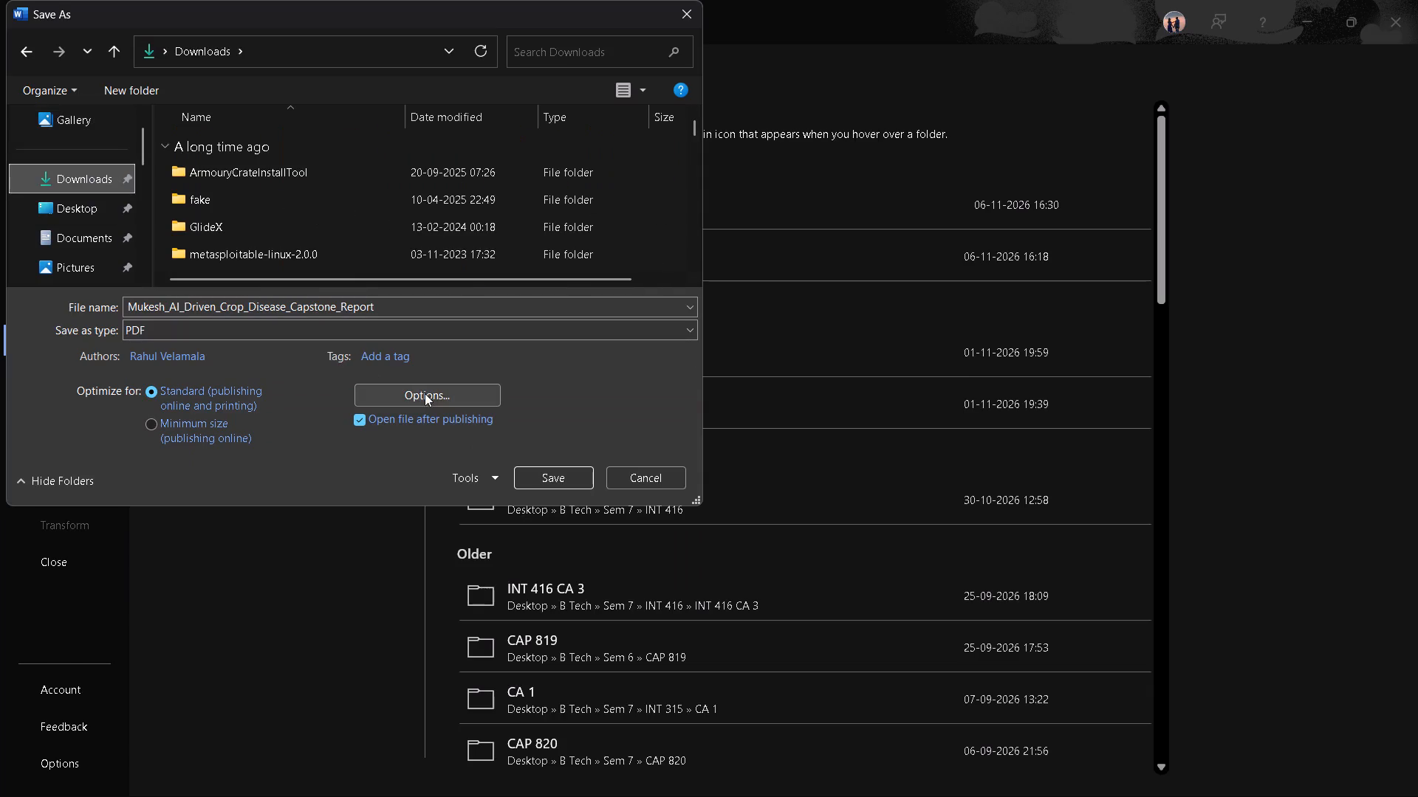
{"action": "left_click", "coordinate": [550, 472]}
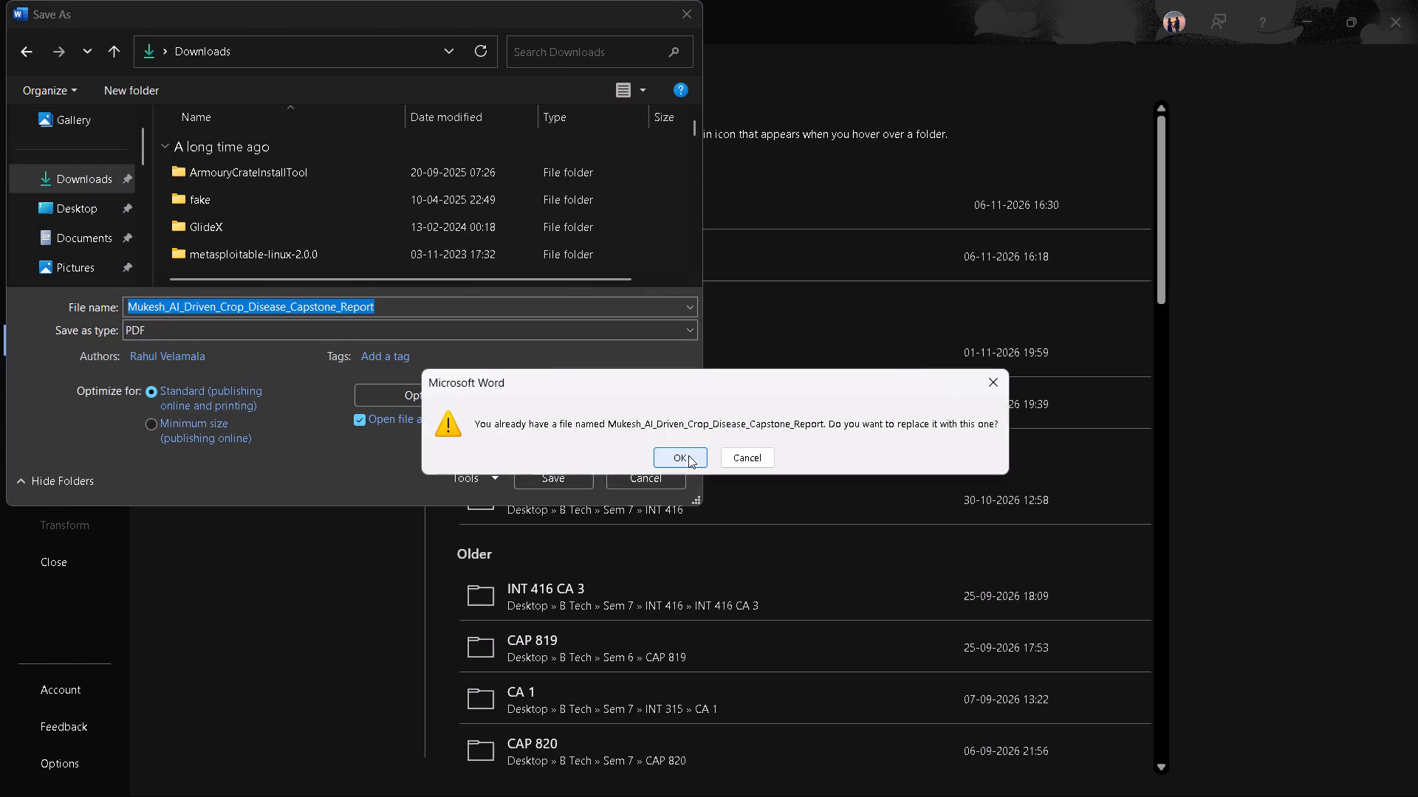
{"action": "left_click", "coordinate": [694, 460]}
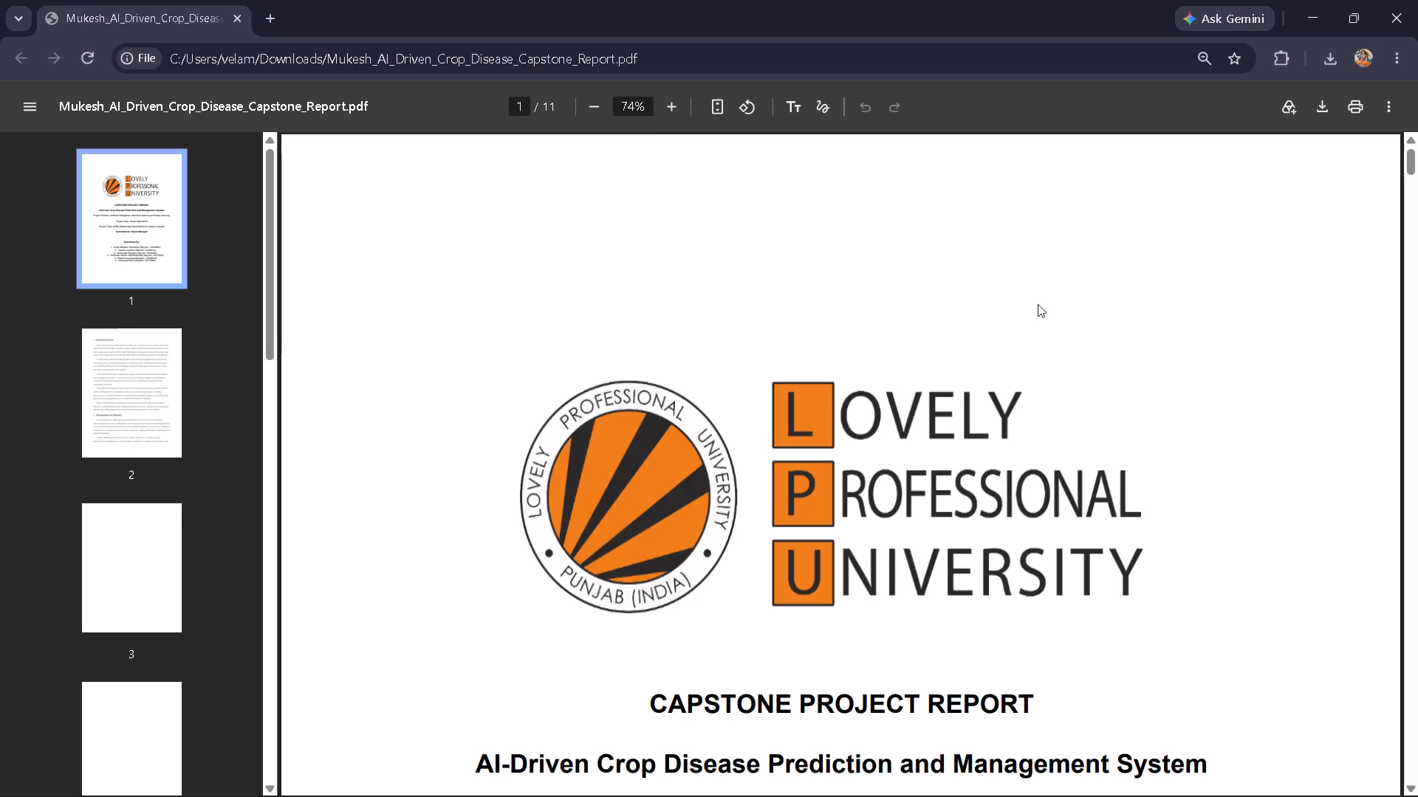
Zoom the exported PDF out to 25%, check the cover page and the start of the Introduction, and close it.
{"action": "double_click", "coordinate": [584, 107]}
{"action": "double_click", "coordinate": [589, 103]}
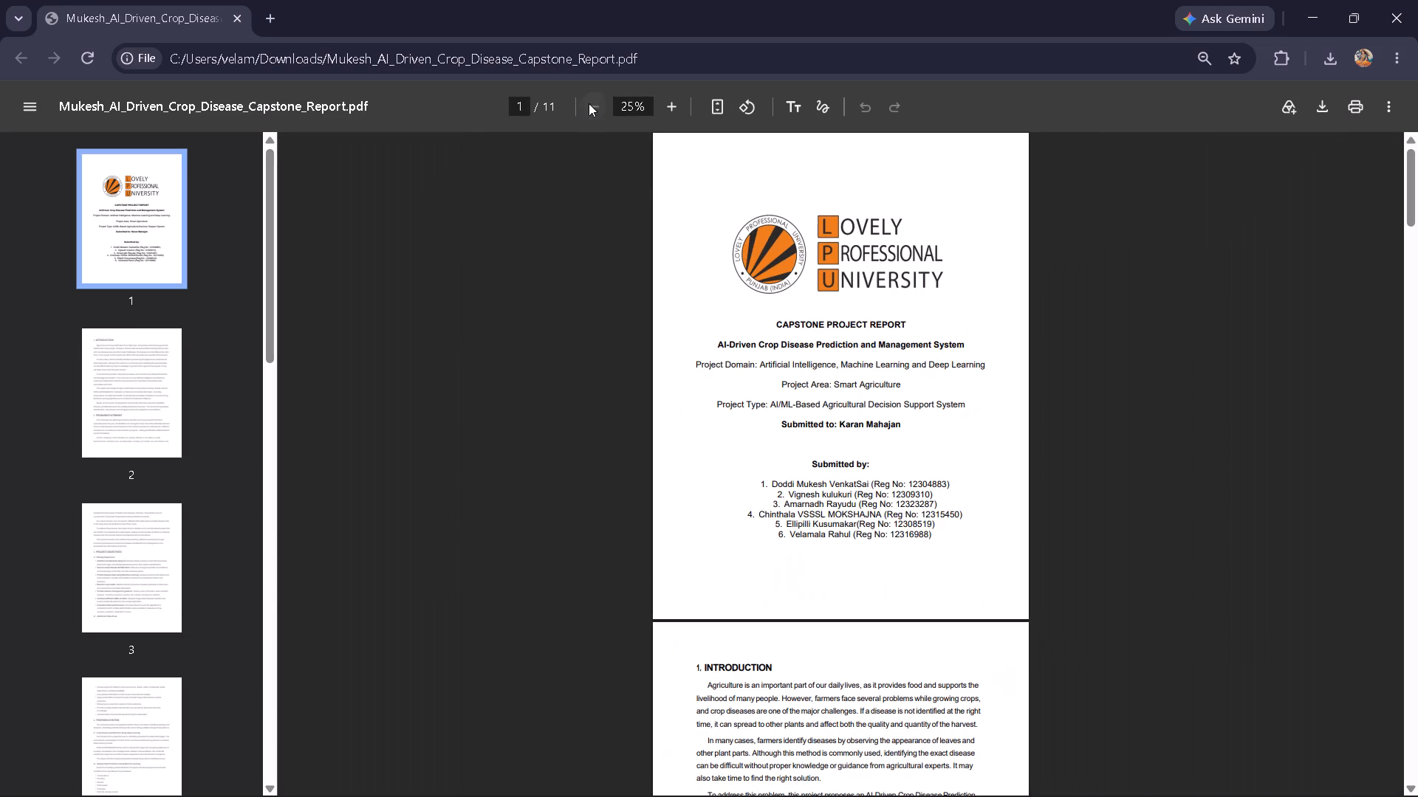
{"action": "scroll", "coordinate": [901, 456], "scroll_direction": "up", "scroll_amount": 6}
{"action": "scroll", "coordinate": [976, 461], "scroll_direction": "down", "scroll_amount": 6}
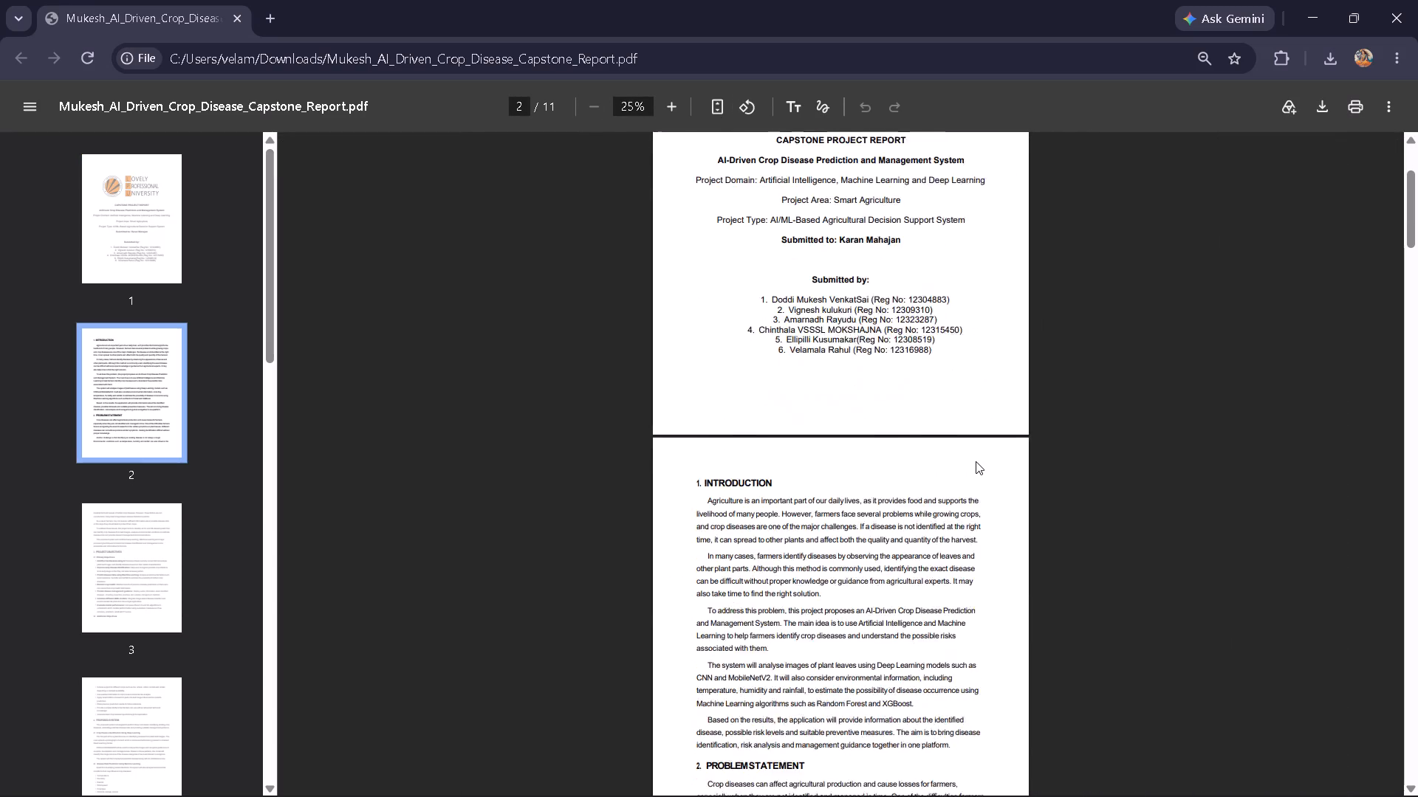
{"action": "scroll", "coordinate": [976, 461], "scroll_direction": "down", "scroll_amount": 3}
{"action": "left_click", "coordinate": [1417, 0]}
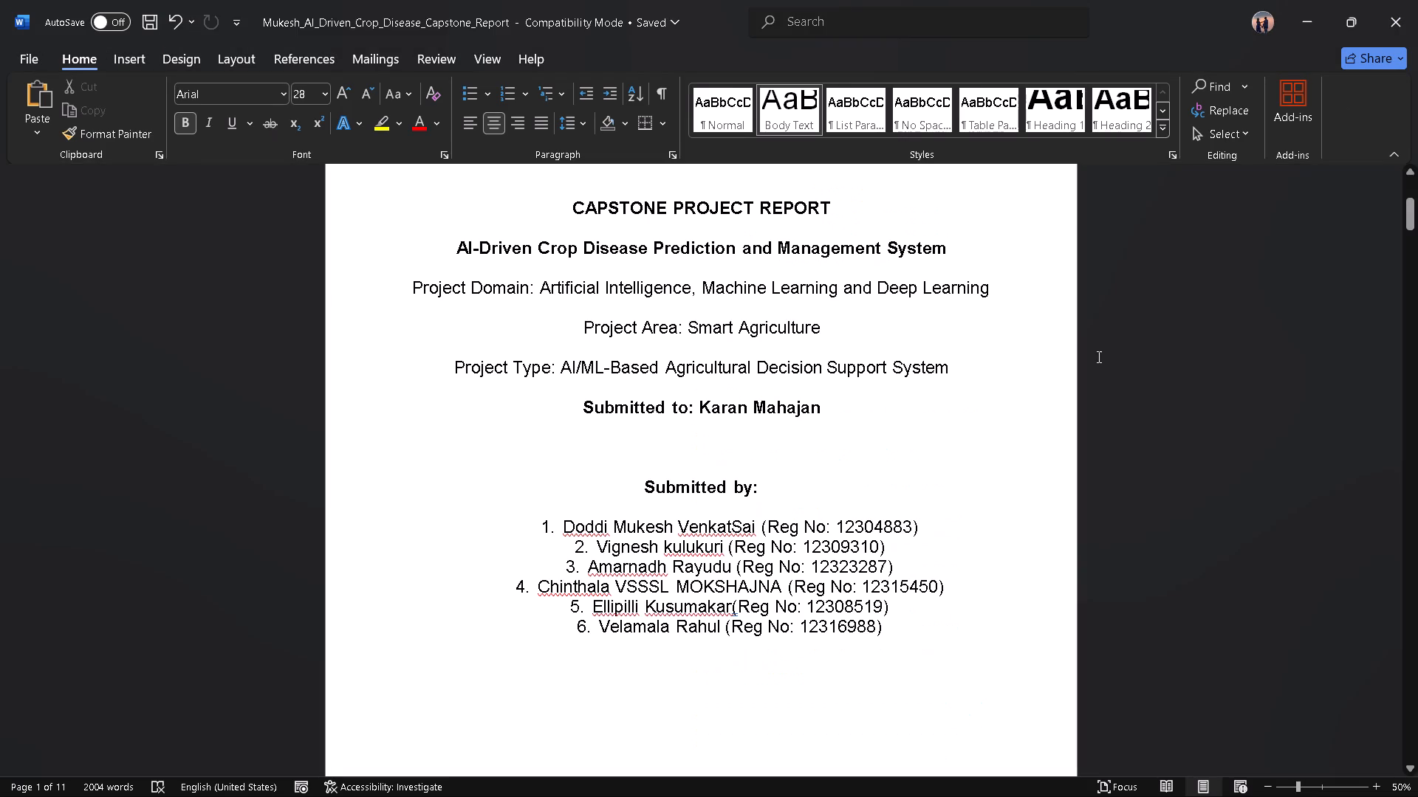
Minimise the Word document, reopen the exported PDF from the Downloads folder and check its cover page.
{"action": "left_click", "coordinate": [1309, 36]}
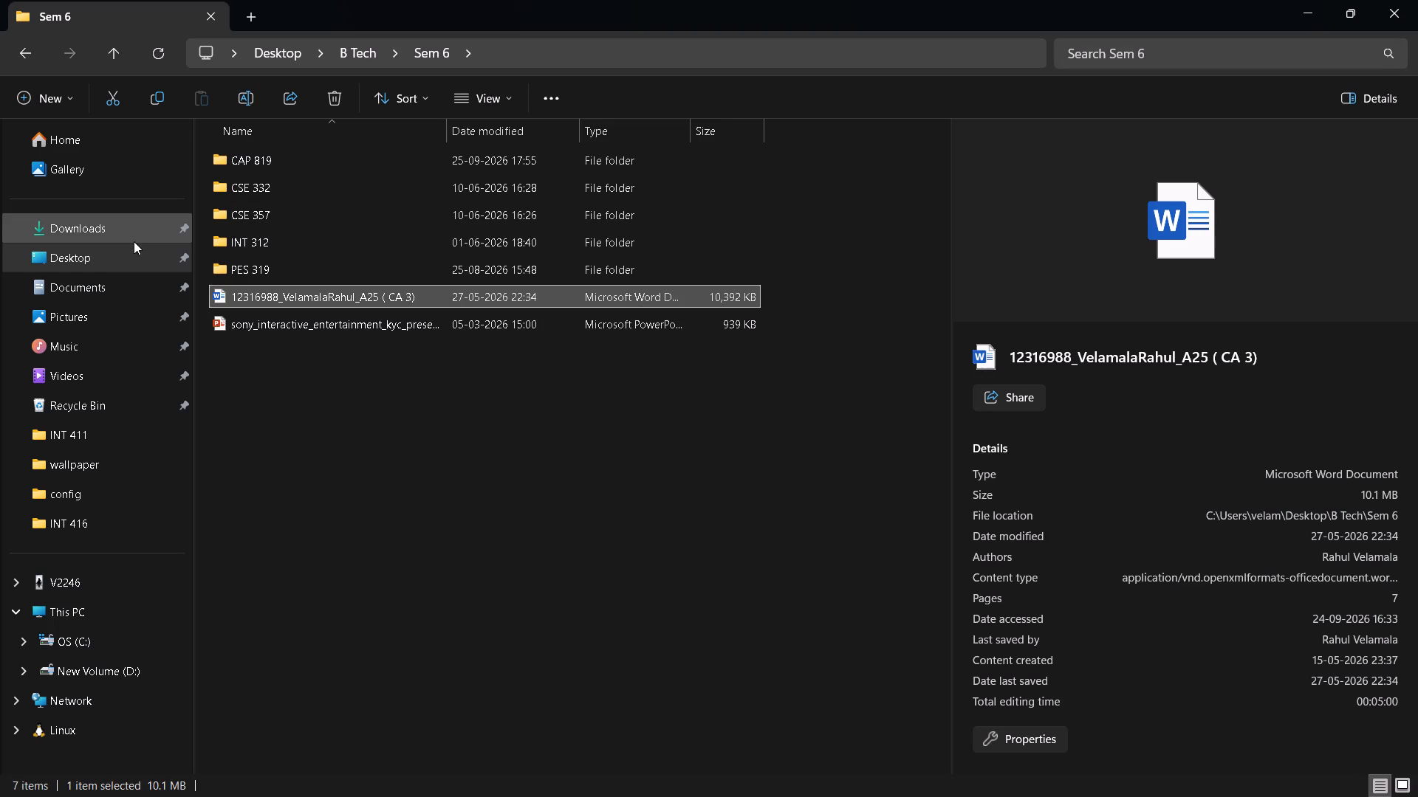
{"action": "left_click", "coordinate": [124, 234]}
{"action": "double_click", "coordinate": [267, 213]}
{"action": "scroll", "coordinate": [566, 384], "scroll_direction": "down", "scroll_amount": 6}
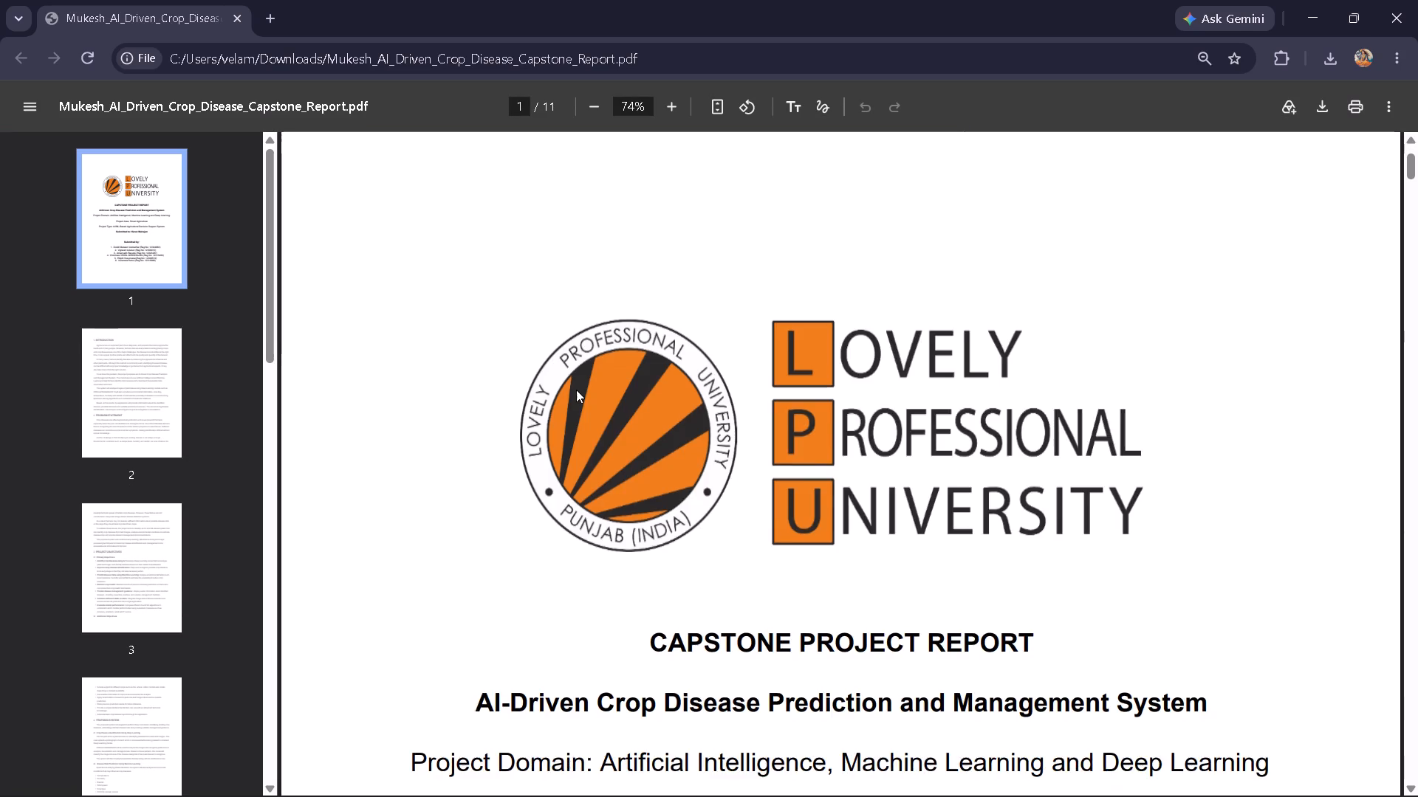
{"action": "scroll", "coordinate": [576, 390], "scroll_direction": "down", "scroll_amount": 20}
{"action": "scroll", "coordinate": [576, 390], "scroll_direction": "down", "scroll_amount": 2}
{"action": "scroll", "coordinate": [644, 427], "scroll_direction": "up", "scroll_amount": 20}
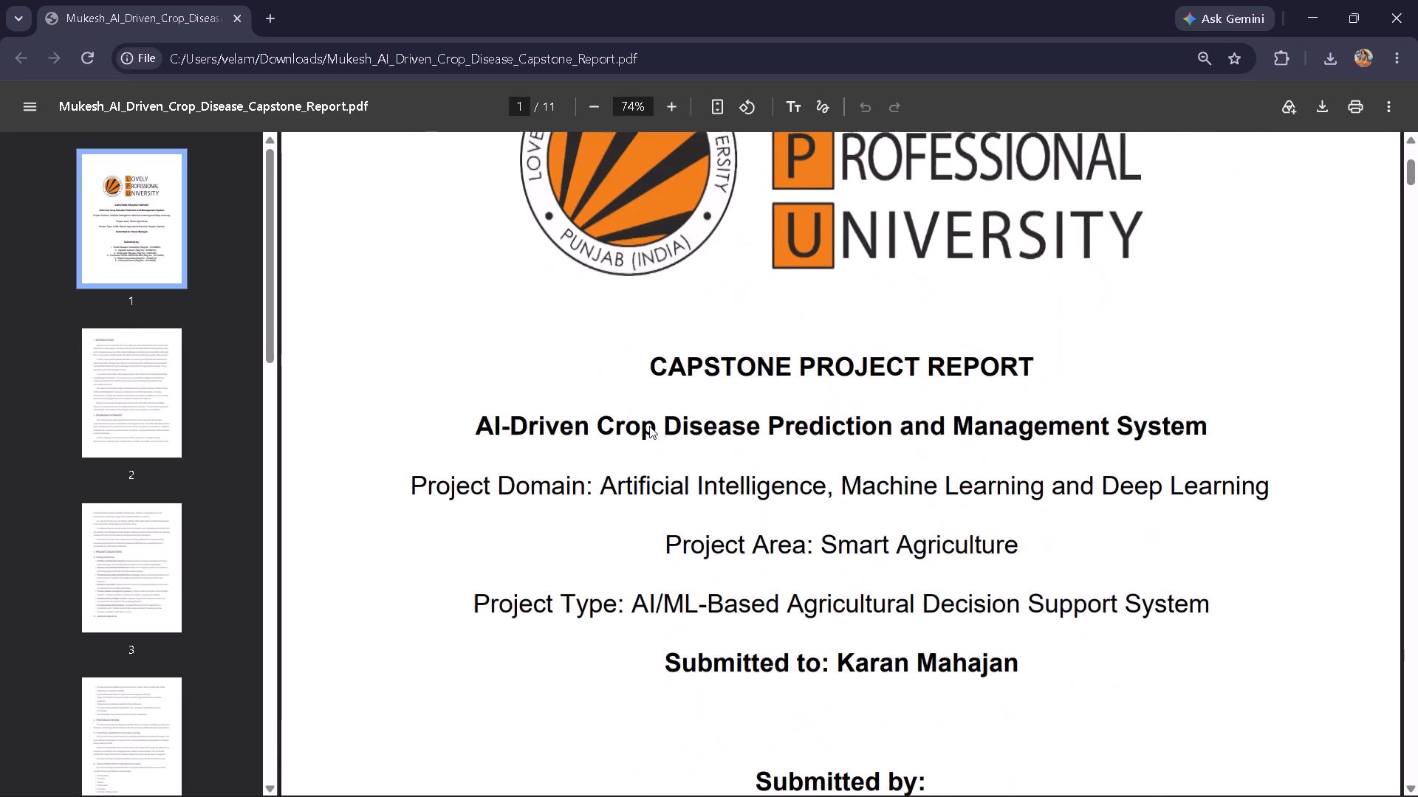
{"action": "scroll", "coordinate": [649, 426], "scroll_direction": "up", "scroll_amount": 5}
{"action": "scroll", "coordinate": [654, 422], "scroll_direction": "down", "scroll_amount": 20}
{"action": "scroll", "coordinate": [654, 422], "scroll_direction": "down", "scroll_amount": 5}
{"action": "scroll", "coordinate": [956, 581], "scroll_direction": "up", "scroll_amount": 13}
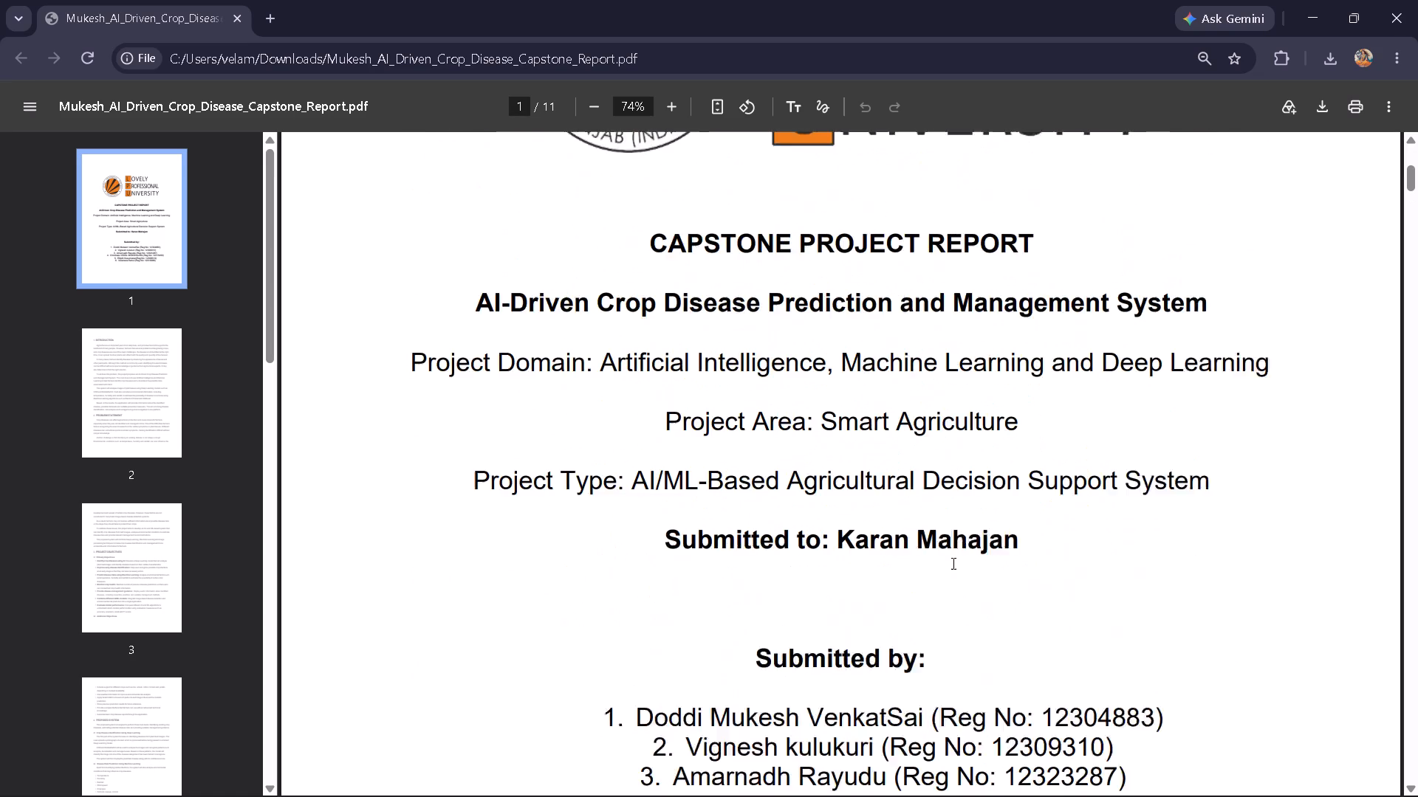
Check the logo and title at the top of the exported PDF's cover page and close the PDF.
{"action": "scroll", "coordinate": [952, 563], "scroll_direction": "up", "scroll_amount": 16}
{"action": "scroll", "coordinate": [626, 213], "scroll_direction": "up", "scroll_amount": 6}
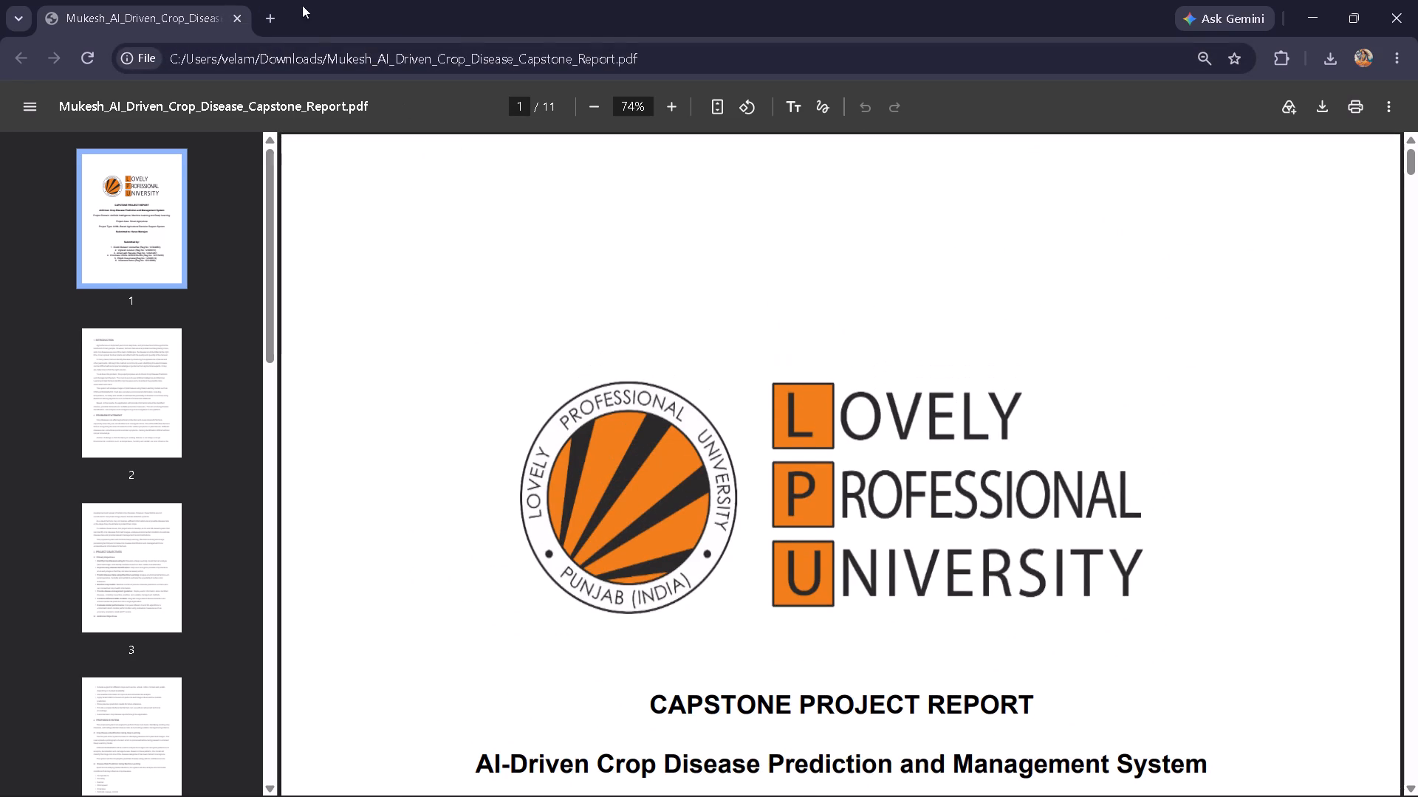
{"action": "left_click", "coordinate": [1417, 0]}
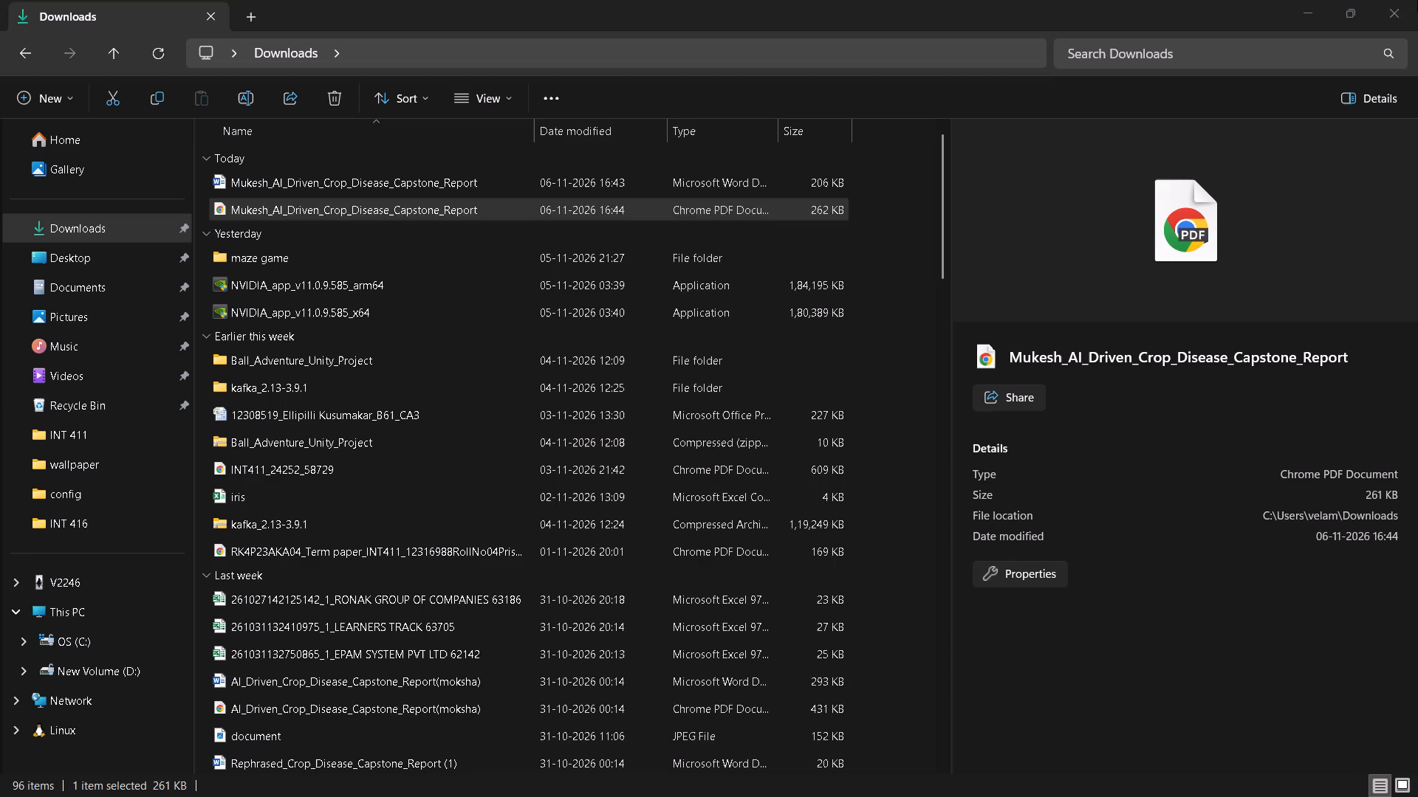
Rename the exported PDF in the Downloads folder as AI_Driven_Crop_Disease_Capstone_Report, removing the leading personal name.
{"action": "left_click", "coordinate": [362, 213]}
{"action": "left_click", "coordinate": [250, 101]}
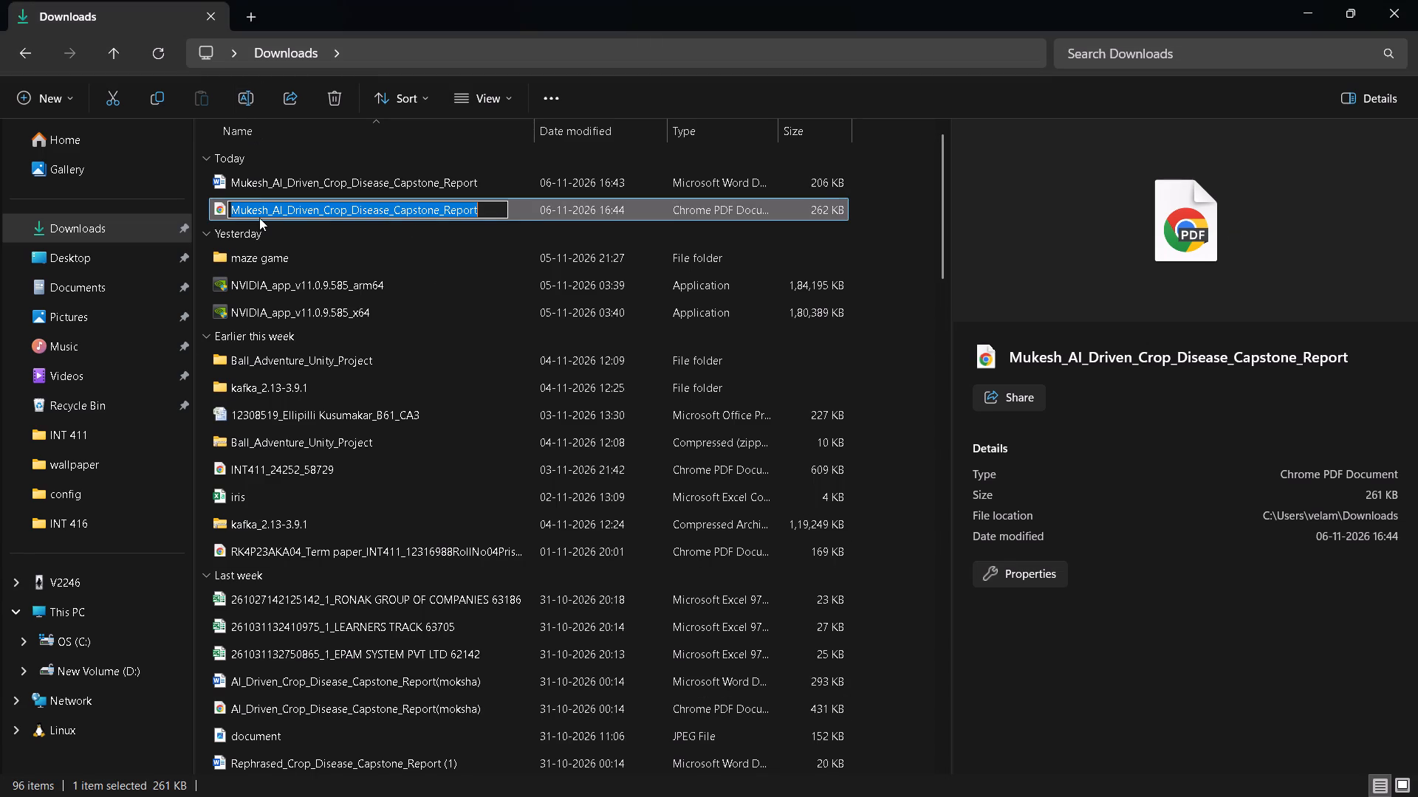
{"action": "left_click", "coordinate": [259, 218]}
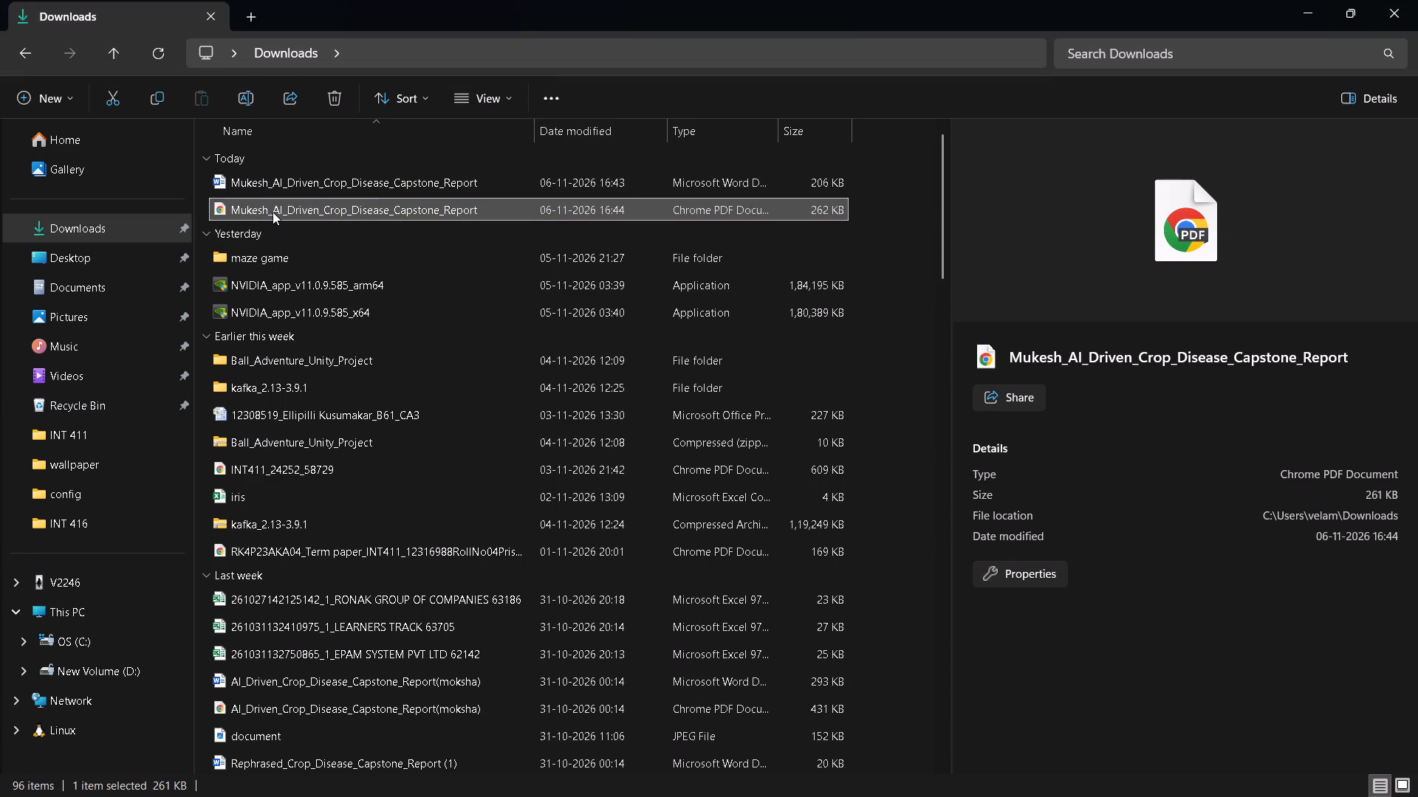
{"action": "left_click", "coordinate": [270, 212]}
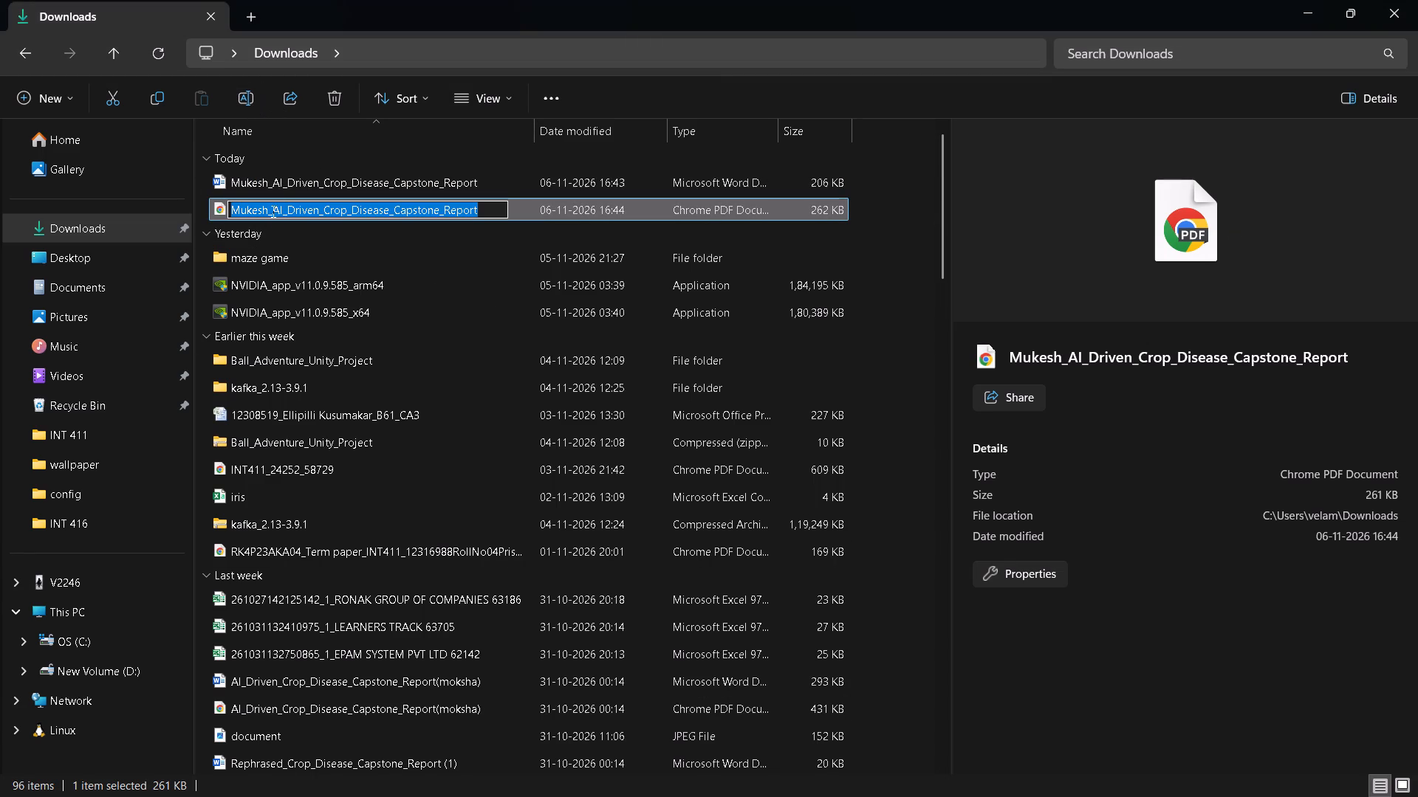
{"action": "left_click", "coordinate": [272, 211]}
{"action": "key", "text": "BackSpace"}
{"action": "key", "text": "BackSpace"}
{"action": "key", "text": "BackSpace"}
{"action": "key", "text": "BackSpace"}
{"action": "key", "text": "BackSpace"}
{"action": "key", "text": "BackSpace"}
{"action": "key", "text": "BackSpace"}
{"action": "key", "text": "BackSpace"}
{"action": "key", "text": "BackSpace"}
{"action": "key", "text": "BackSpace"}
{"action": "key", "text": "BackSpace"}
{"action": "key", "text": "BackSpace"}
{"action": "key", "text": "BackSpace"}
{"action": "key", "text": "BackSpace"}
{"action": "key", "text": "BackSpace"}
{"action": "key", "text": "BackSpace"}
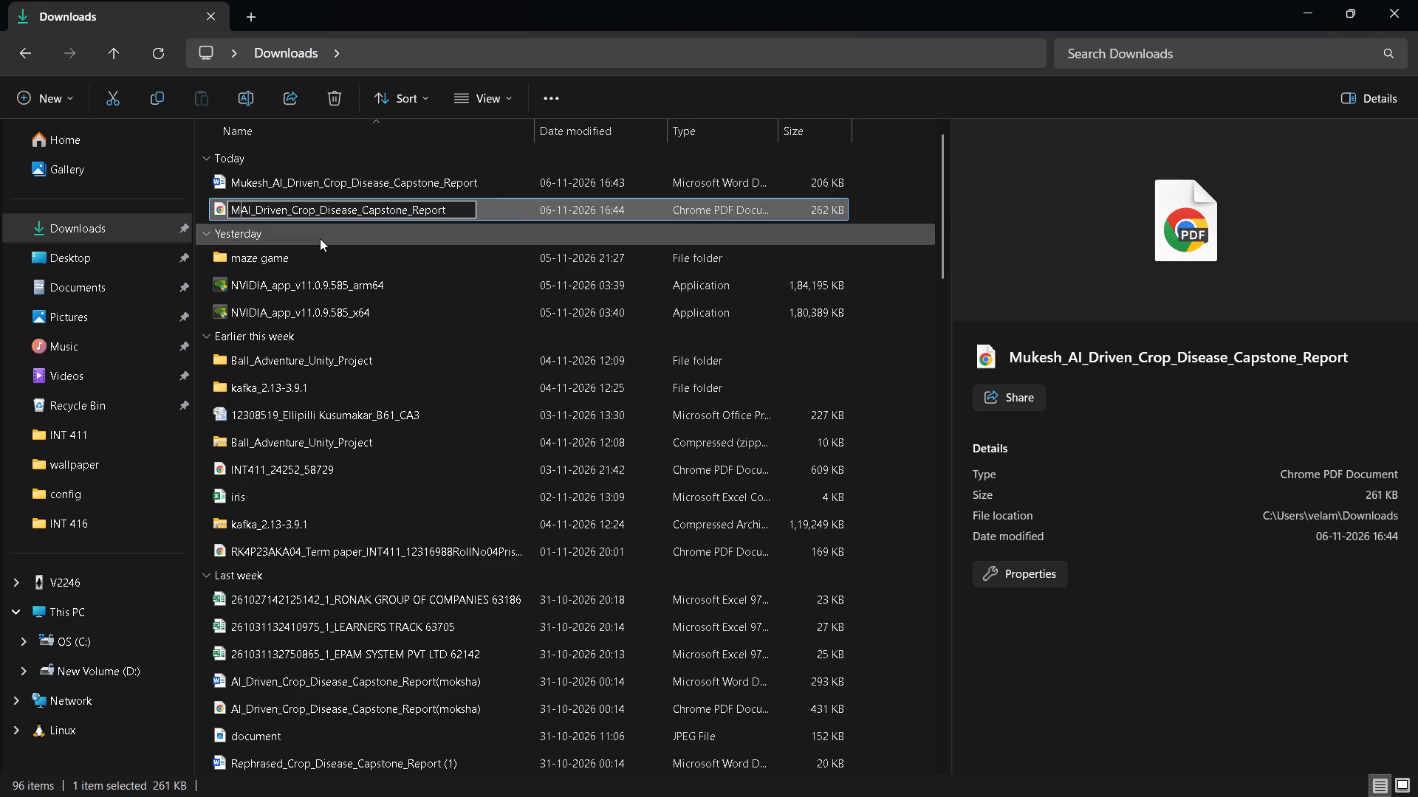
{"action": "key", "text": "Return"}
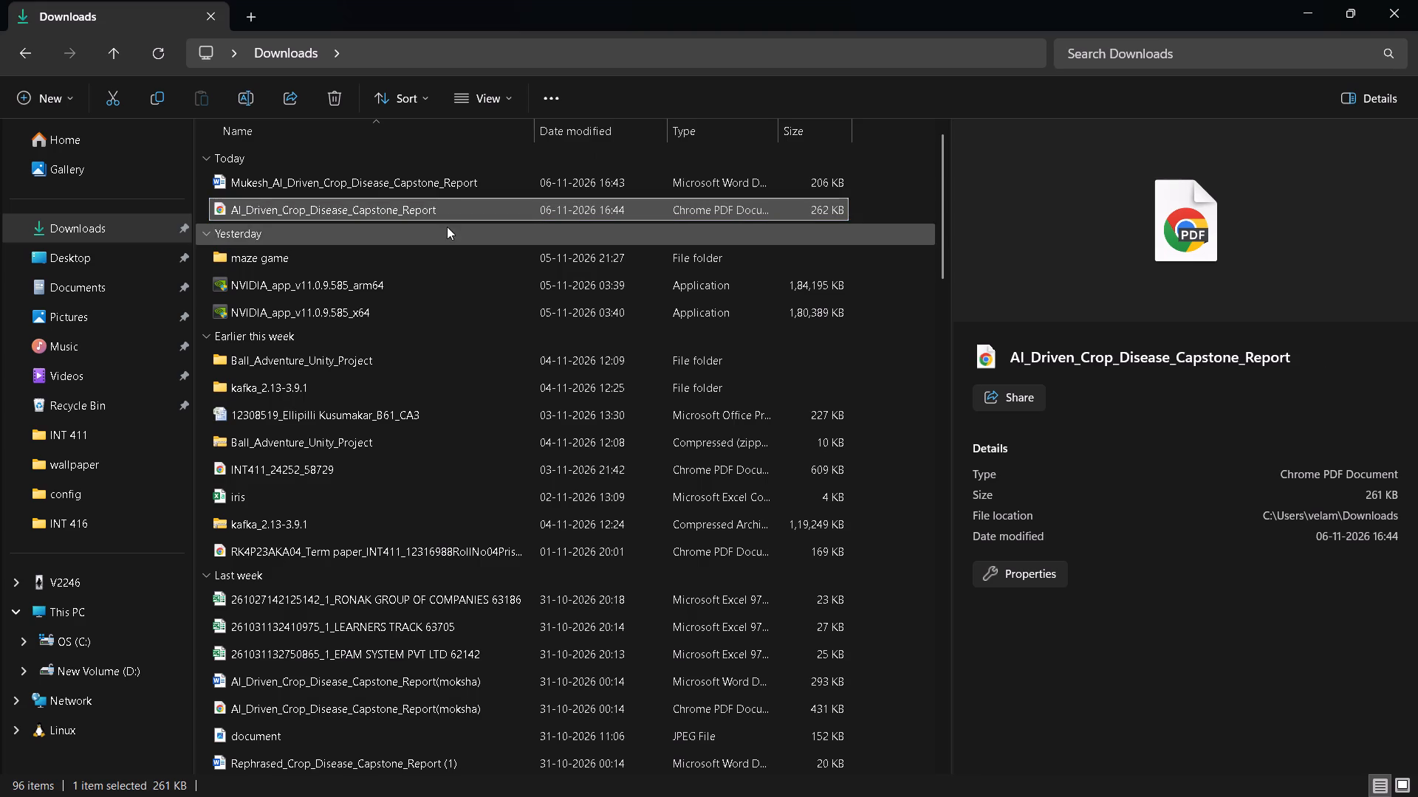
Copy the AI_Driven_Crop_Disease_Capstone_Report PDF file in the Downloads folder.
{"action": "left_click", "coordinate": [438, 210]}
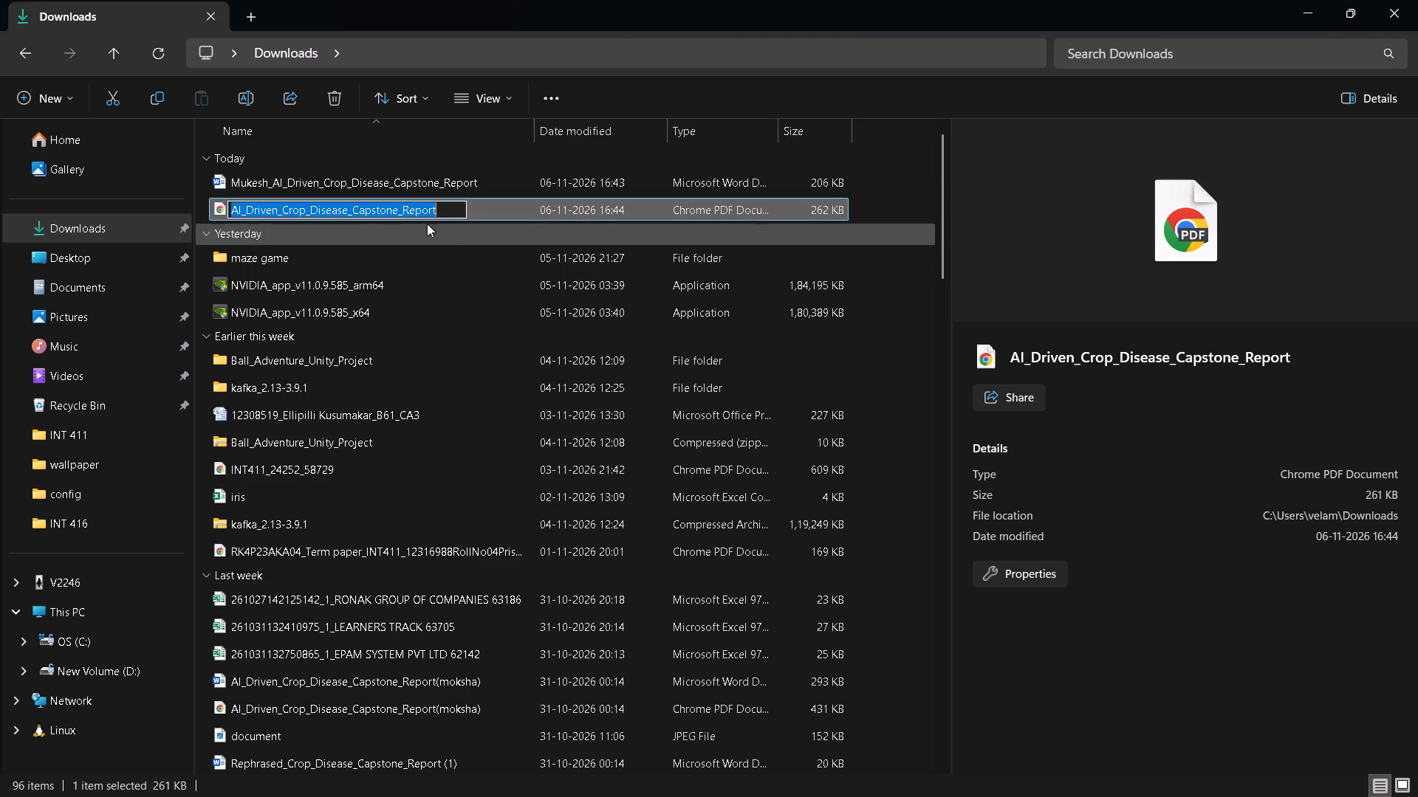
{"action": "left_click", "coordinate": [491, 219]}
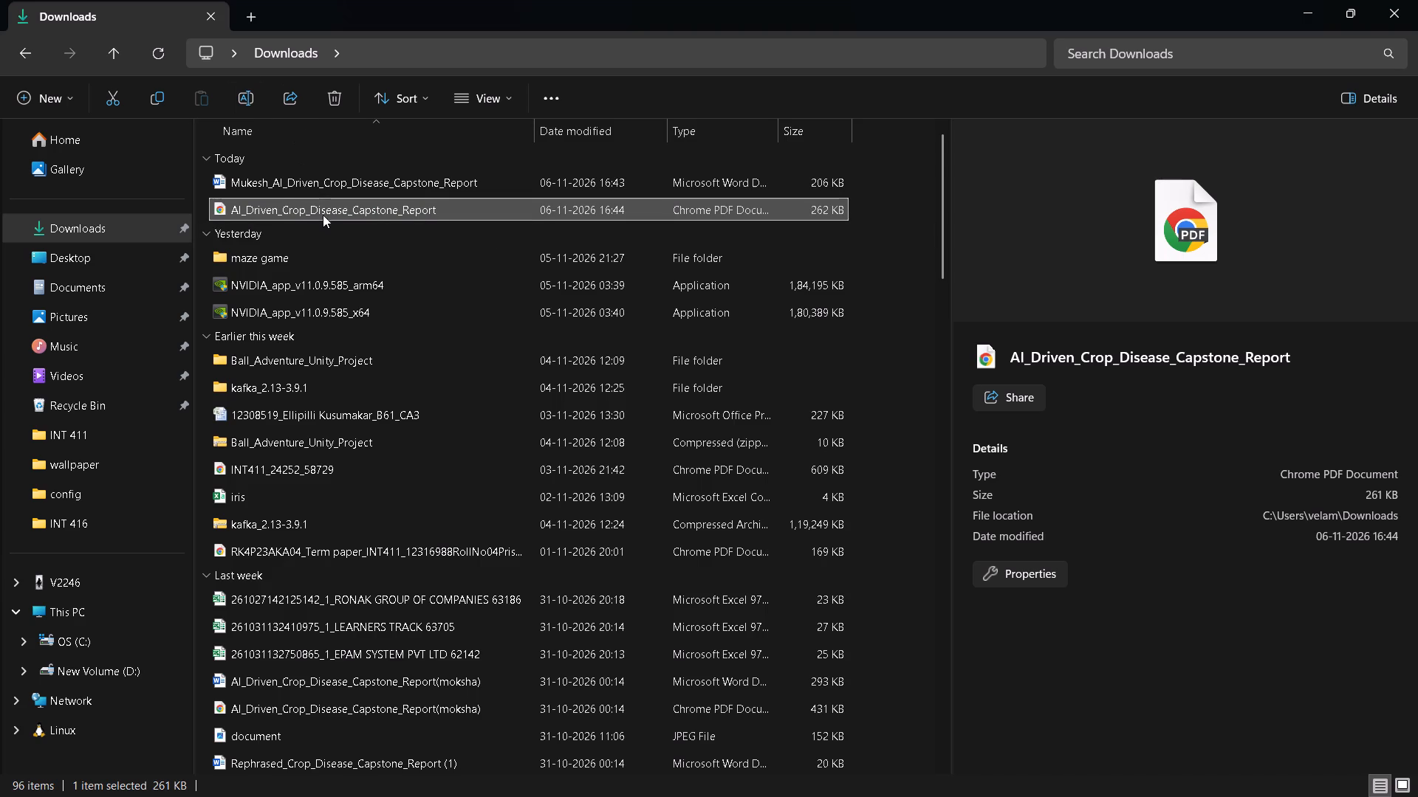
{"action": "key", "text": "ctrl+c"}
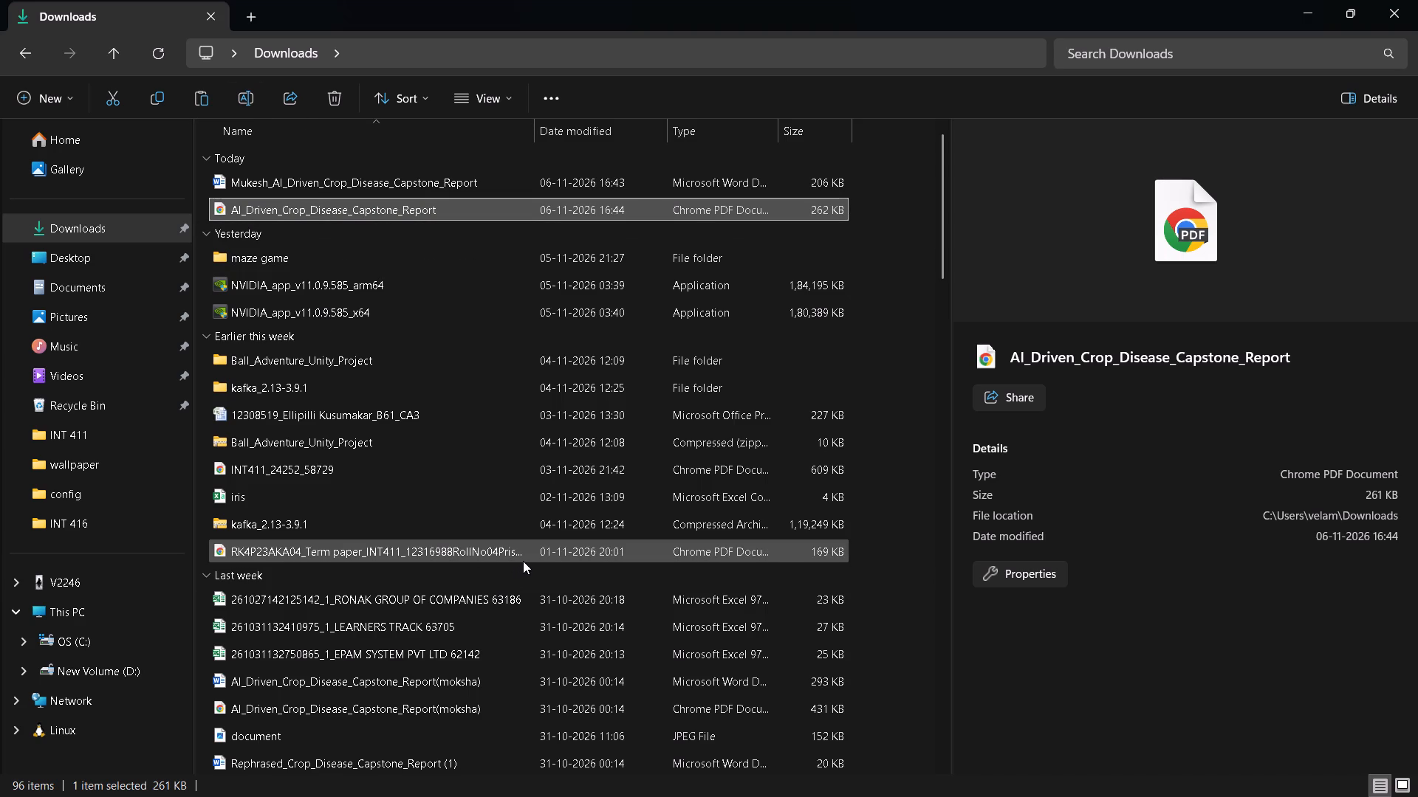
Switch to Word, check the submitter list on the cover page and close the capstone report document.
{"action": "key", "text": "alt+Tab"}
{"action": "scroll", "coordinate": [727, 580], "scroll_direction": "down", "scroll_amount": 10}
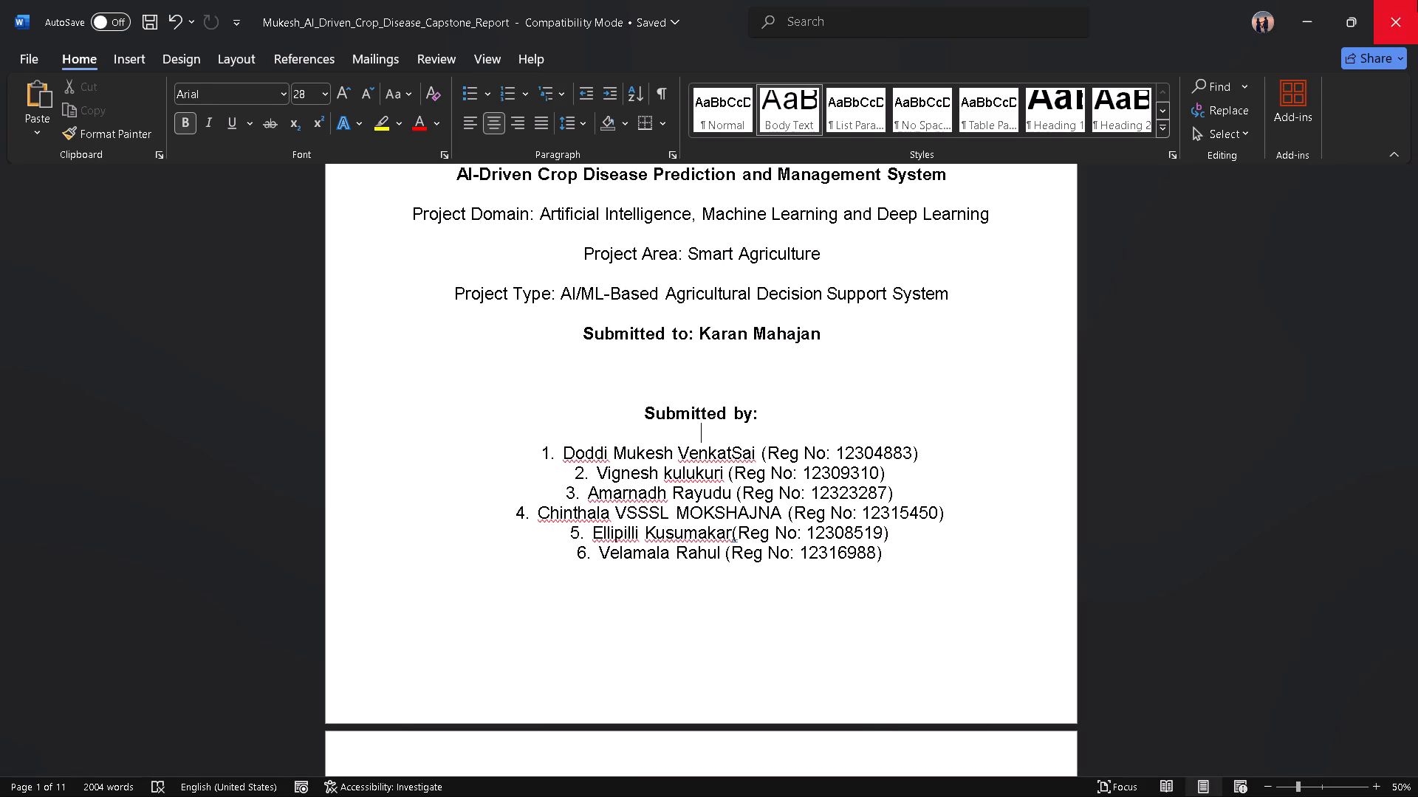
{"action": "left_click", "coordinate": [1417, 0]}
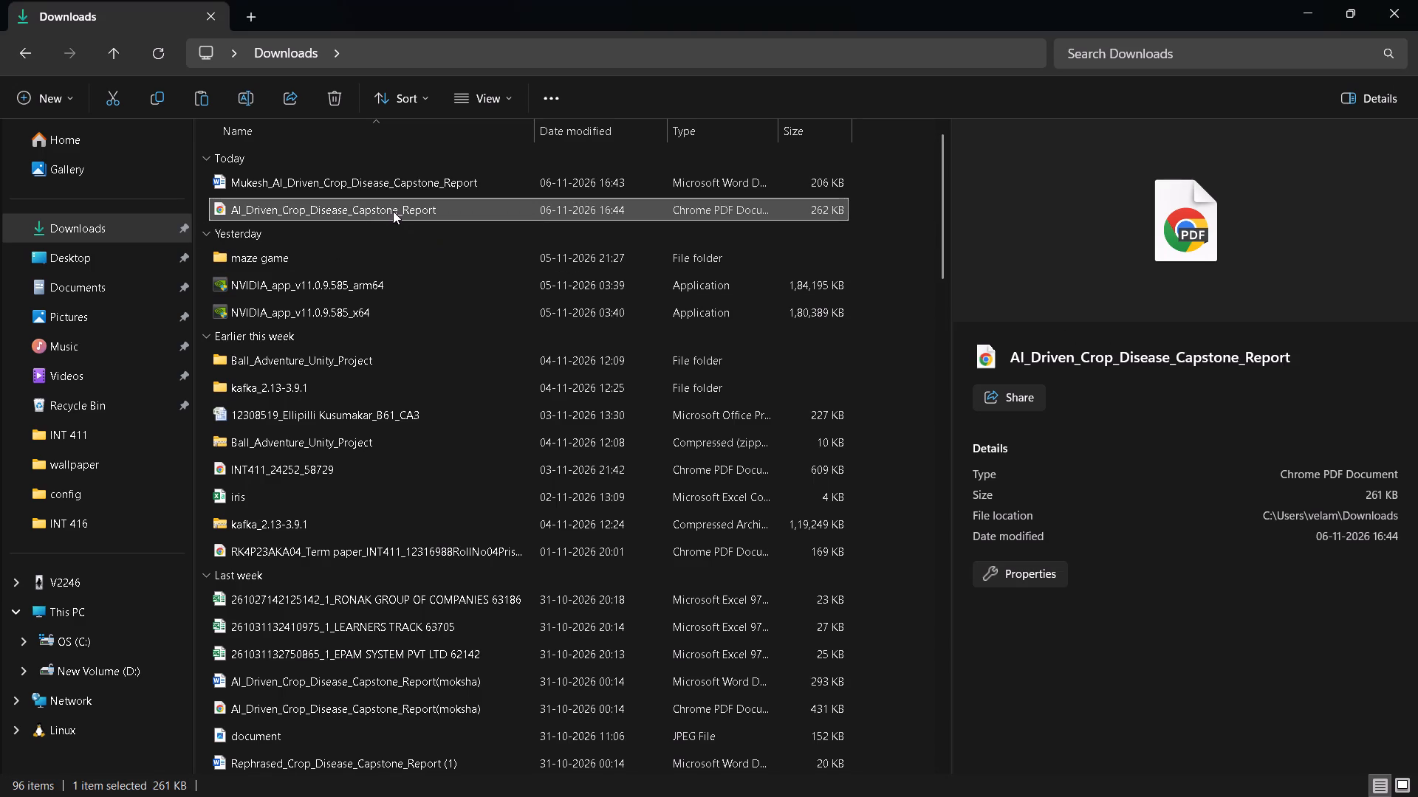
Copy the AI_Driven_Crop_Disease_Capstone_Report PDF file from the Downloads folder and switch to WhatsApp.
{"action": "key", "text": "ctrl+c"}
{"action": "left_click", "coordinate": [393, 211]}
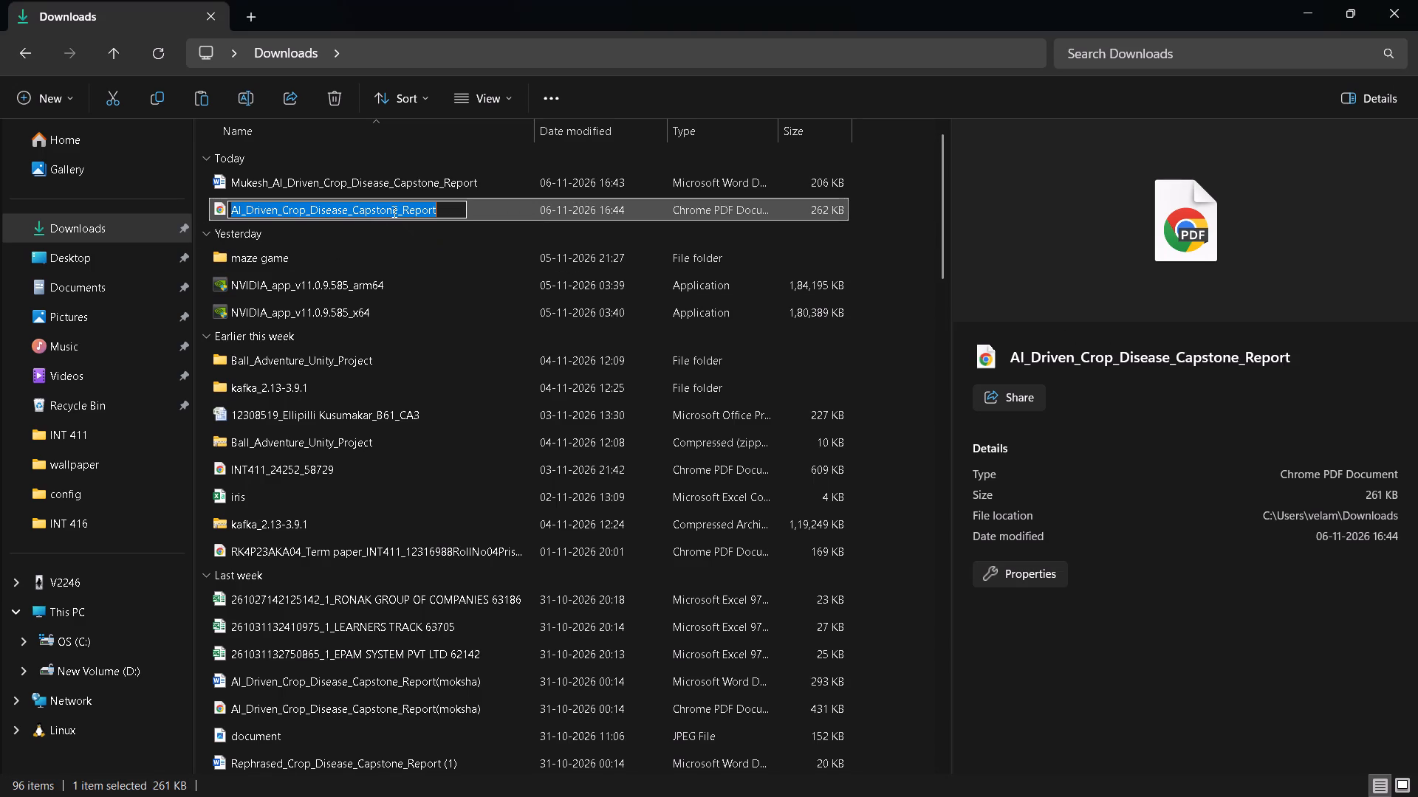
{"action": "key", "text": "ctrl+c"}
{"action": "left_click", "coordinate": [482, 210]}
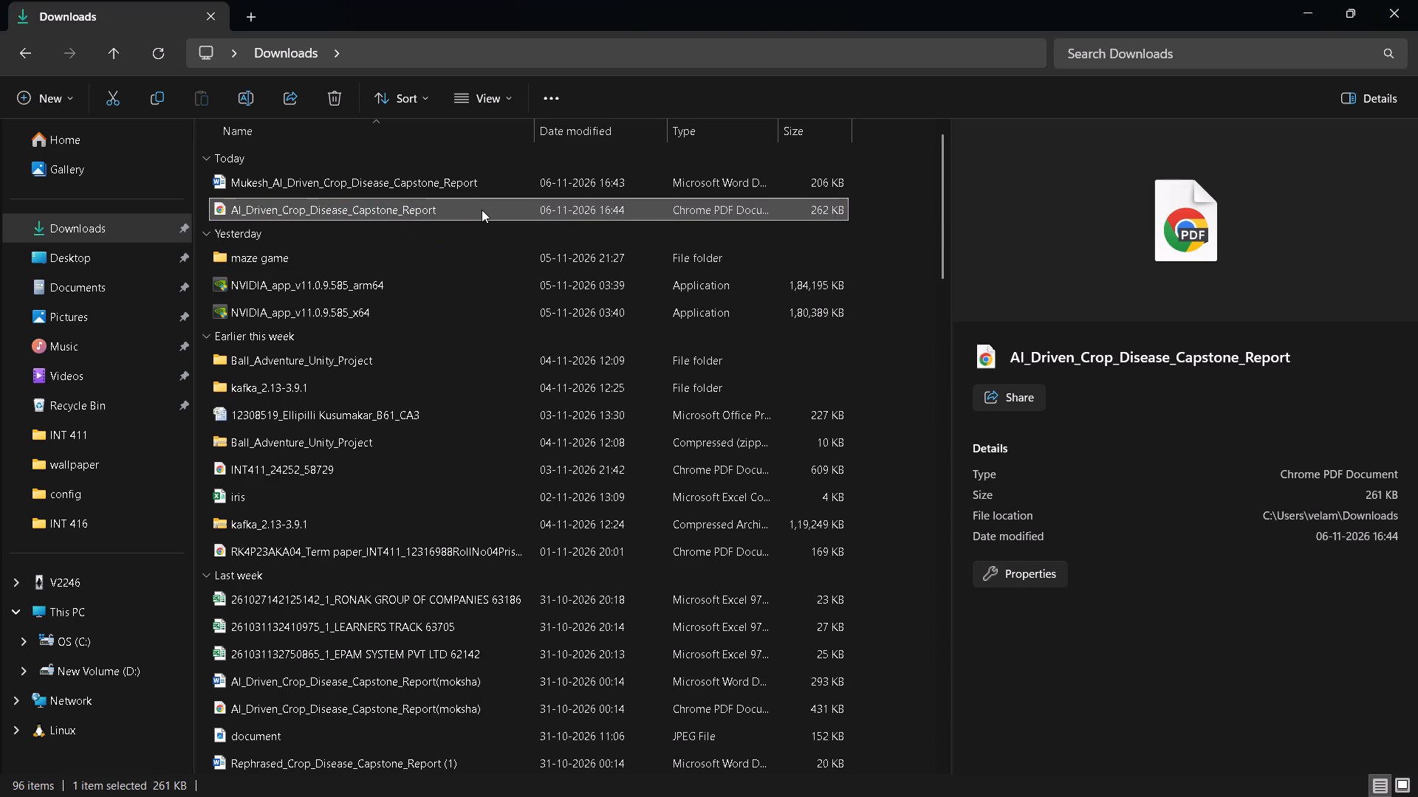
{"action": "key", "text": "ctrl+c"}
{"action": "key", "text": "alt+Tab"}
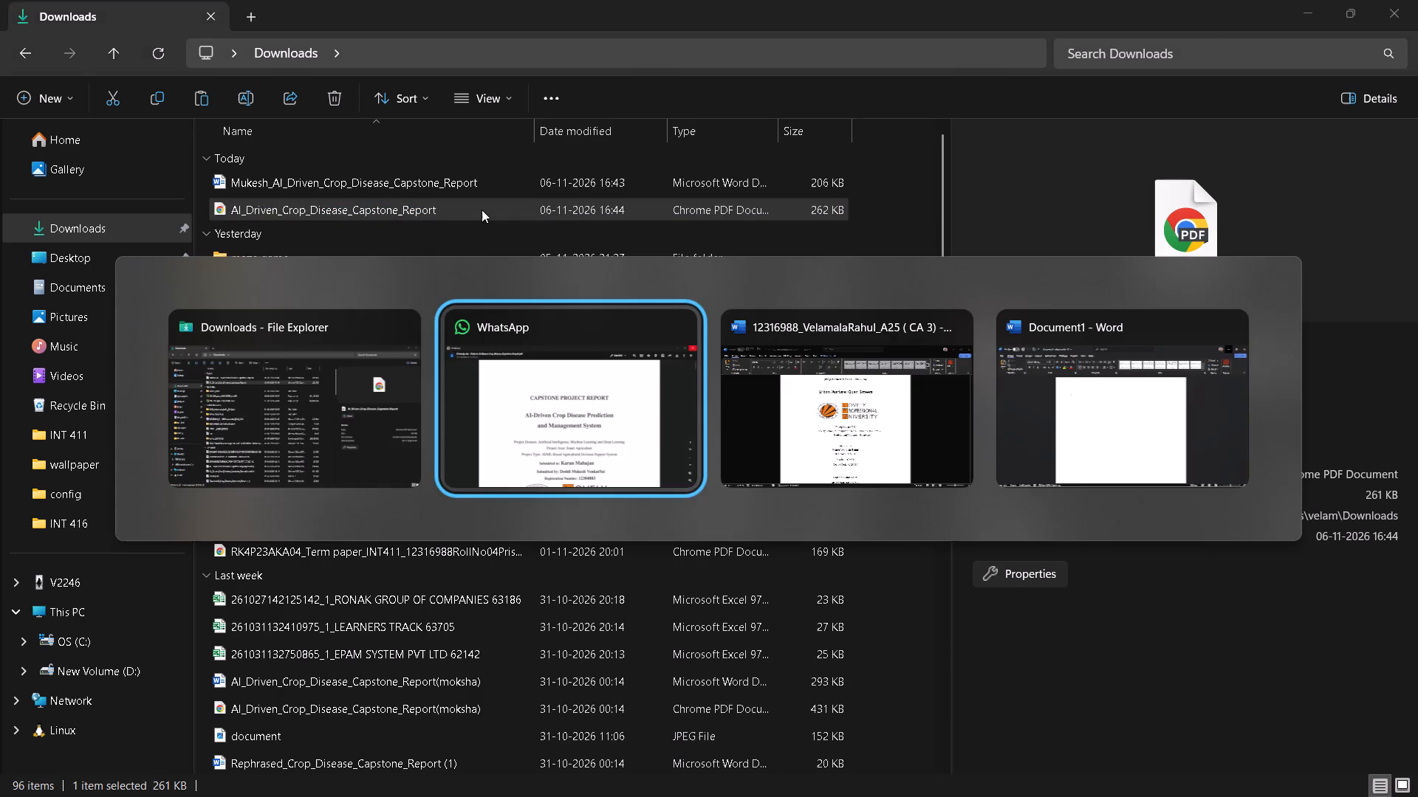
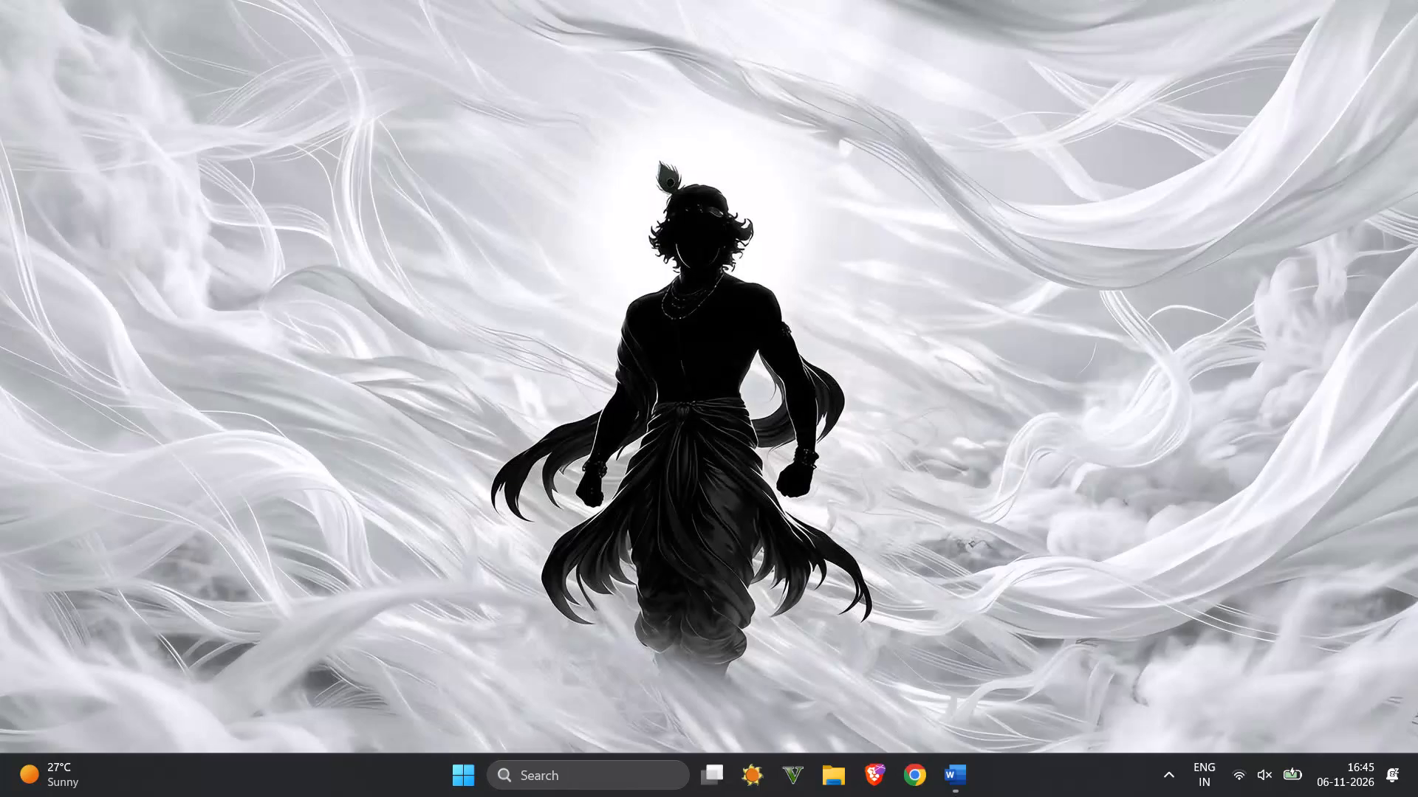
Switch to Word and close the remaining blank document, Document1.
{"action": "left_click", "coordinate": [972, 783]}
{"action": "left_click", "coordinate": [1417, 0]}
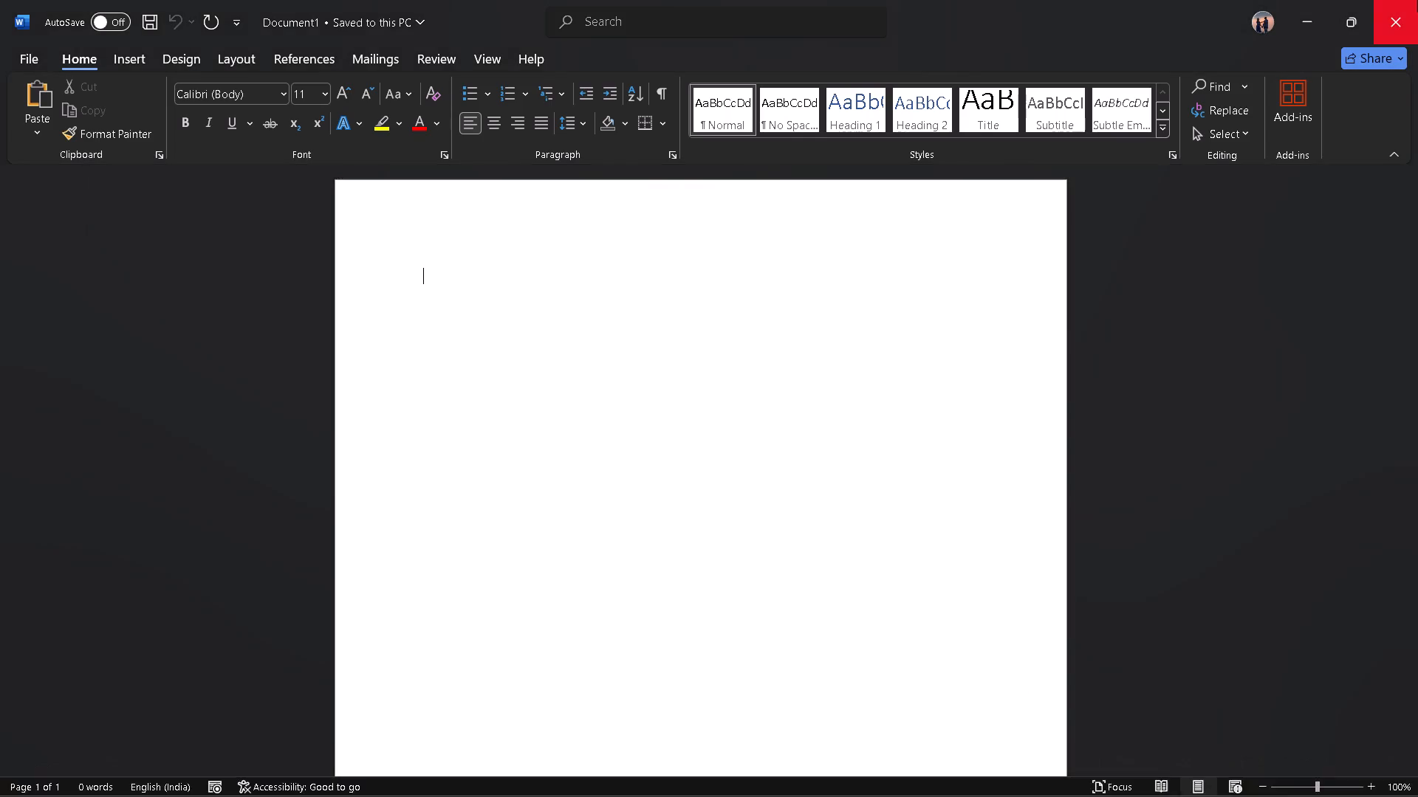